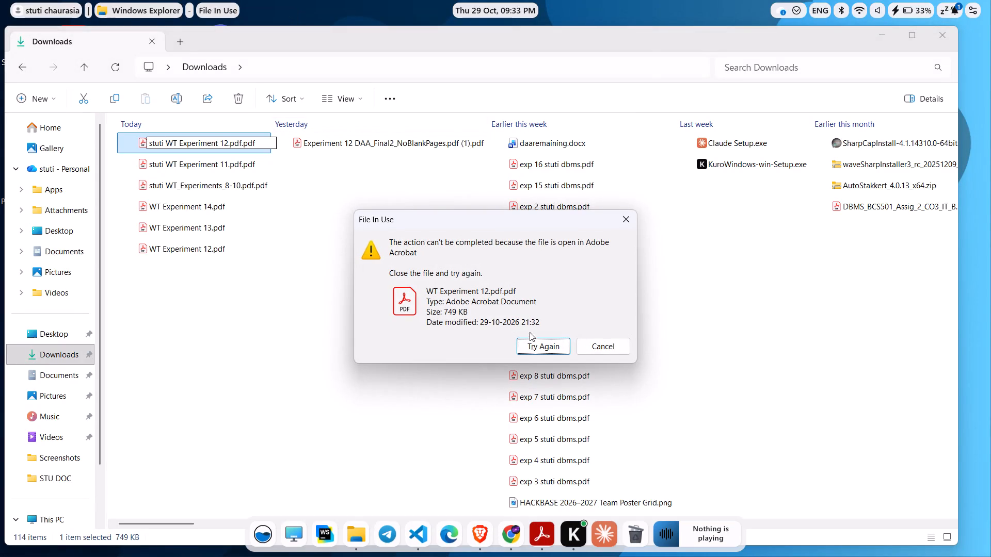
Cancel the pending rename of WT Experiment 12.pdf.pdf.
{"action": "left_click", "coordinate": [593, 349]}
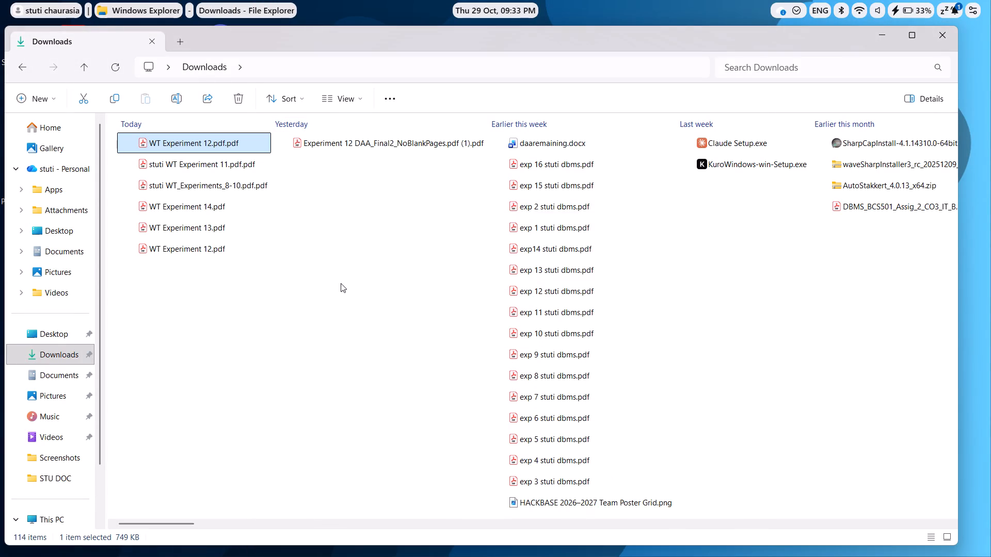
Delete the file WT Experiment 12.pdf from the Downloads folder.
{"action": "left_click", "coordinate": [341, 284]}
{"action": "left_click", "coordinate": [161, 254]}
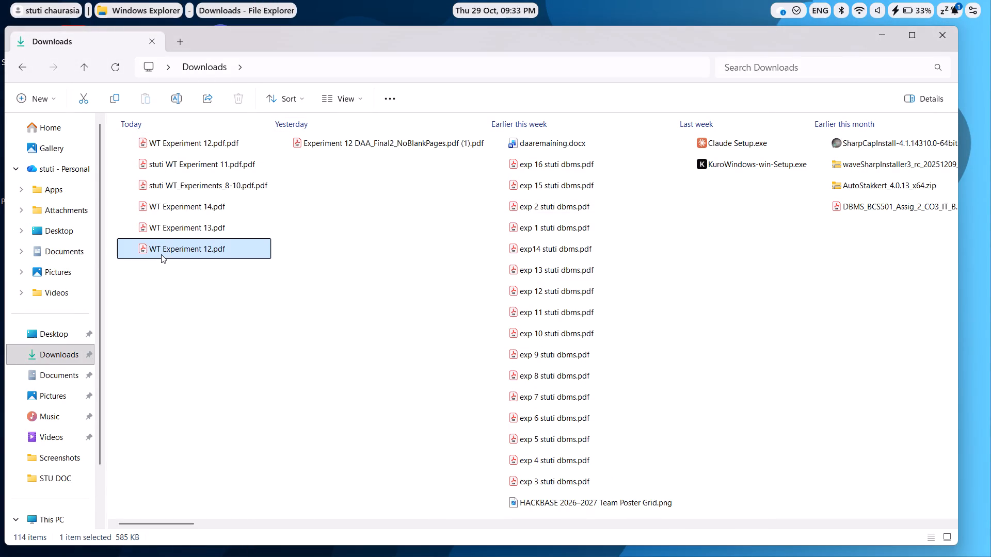
{"action": "key", "text": "Delete"}
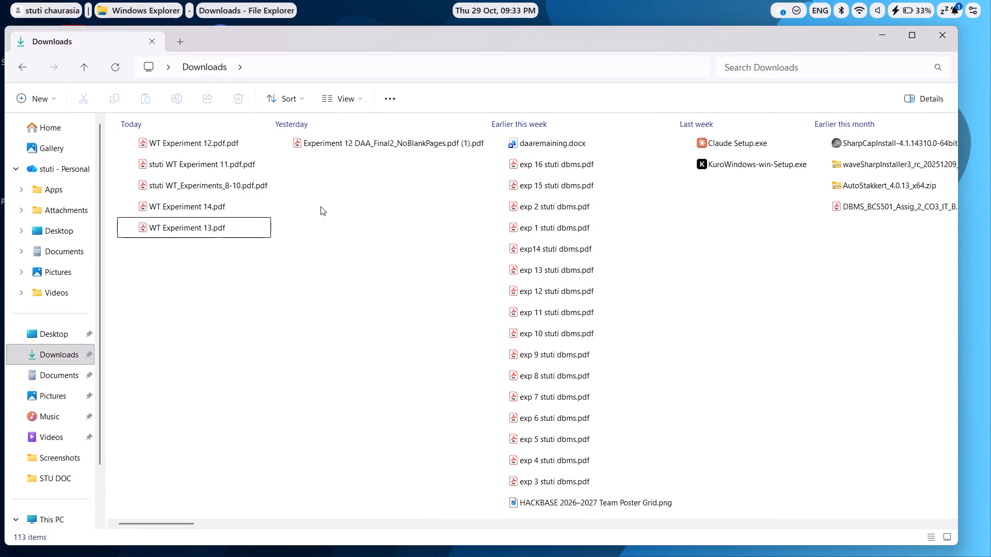
Put the file window away, switch to Chrome and close the WT Experiment 12.pdf design in Canva.
{"action": "left_click", "coordinate": [876, 34]}
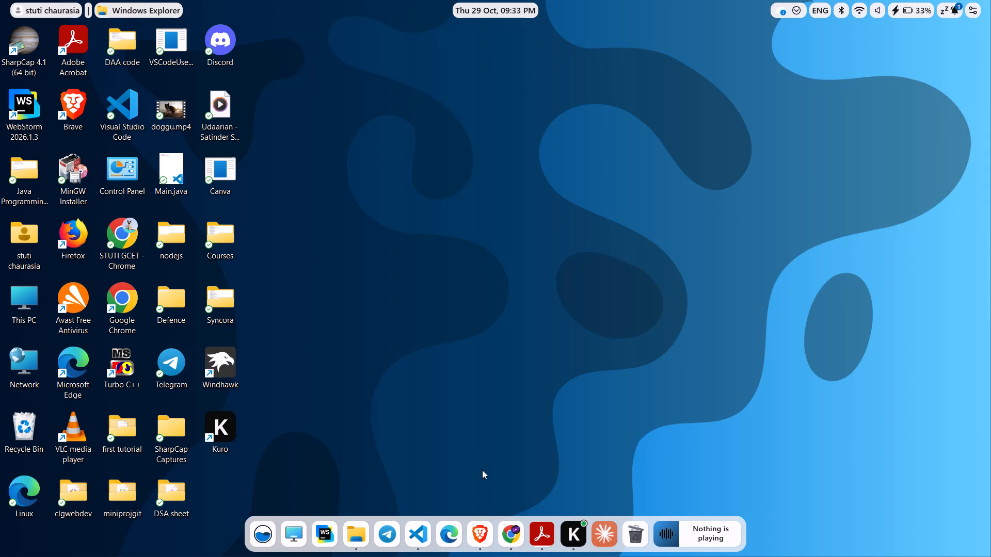
{"action": "left_click", "coordinate": [510, 537]}
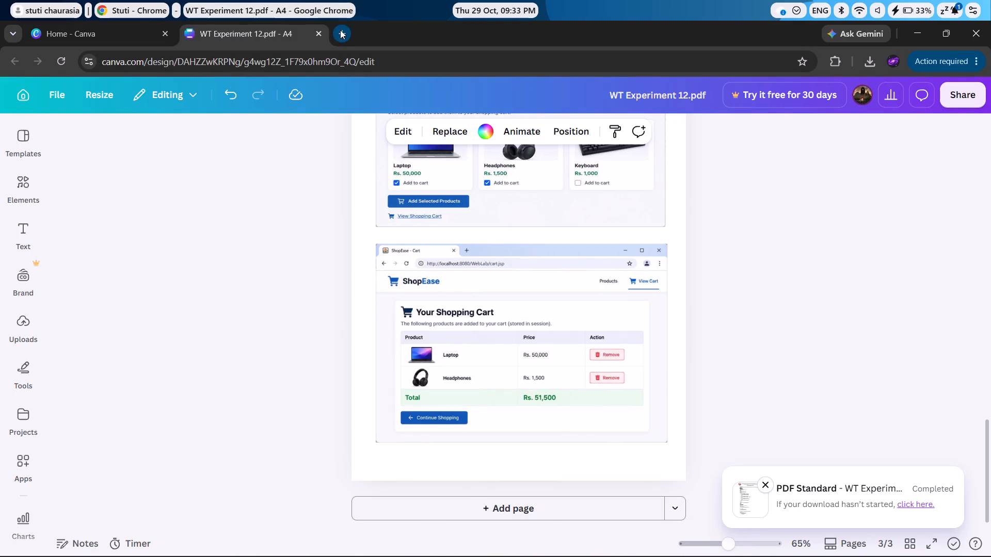
{"action": "left_click", "coordinate": [317, 35]}
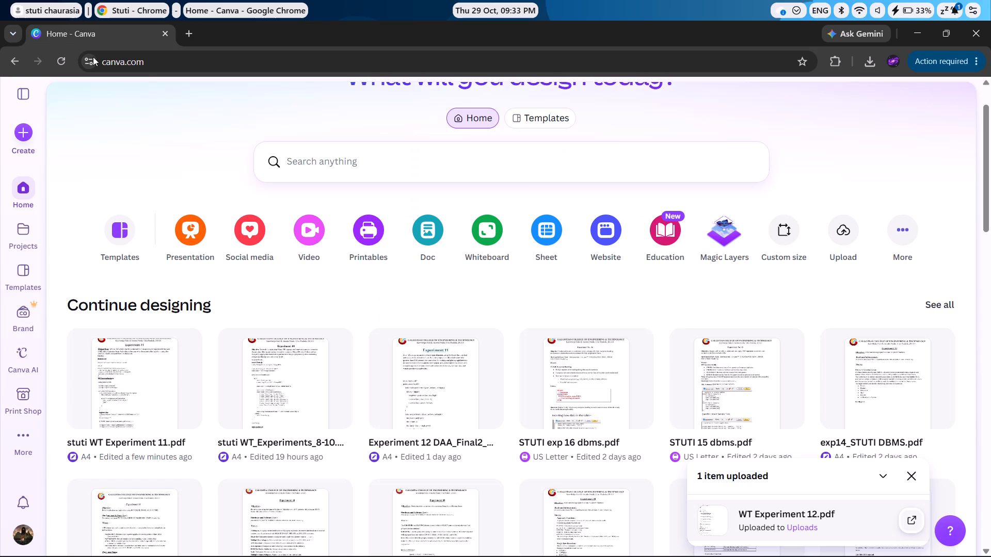
Upload WT Experiment 13.pdf from Downloads to Canva and open it as a design.
{"action": "left_click", "coordinate": [842, 236]}
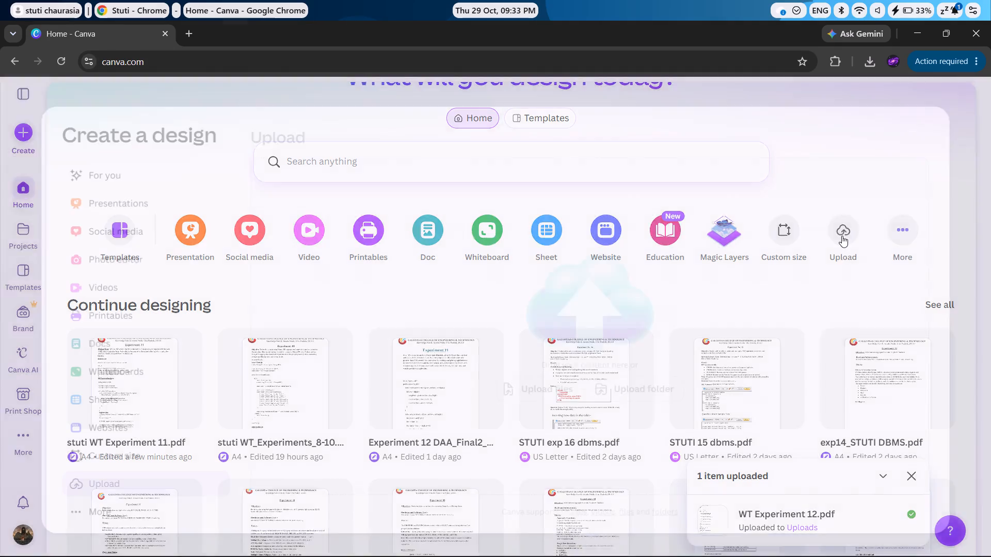
{"action": "left_click", "coordinate": [512, 386]}
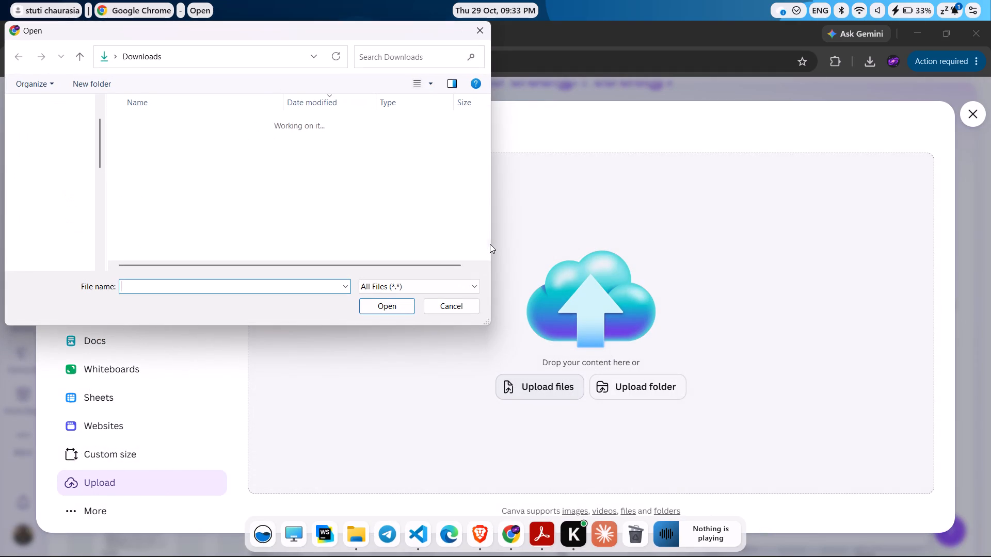
{"action": "left_click", "coordinate": [197, 216]}
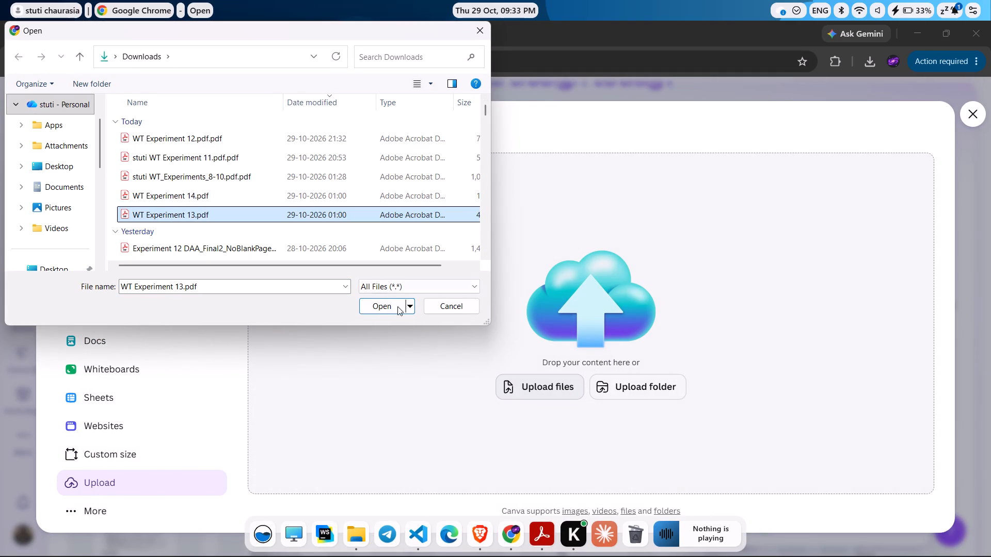
{"action": "left_click", "coordinate": [385, 306]}
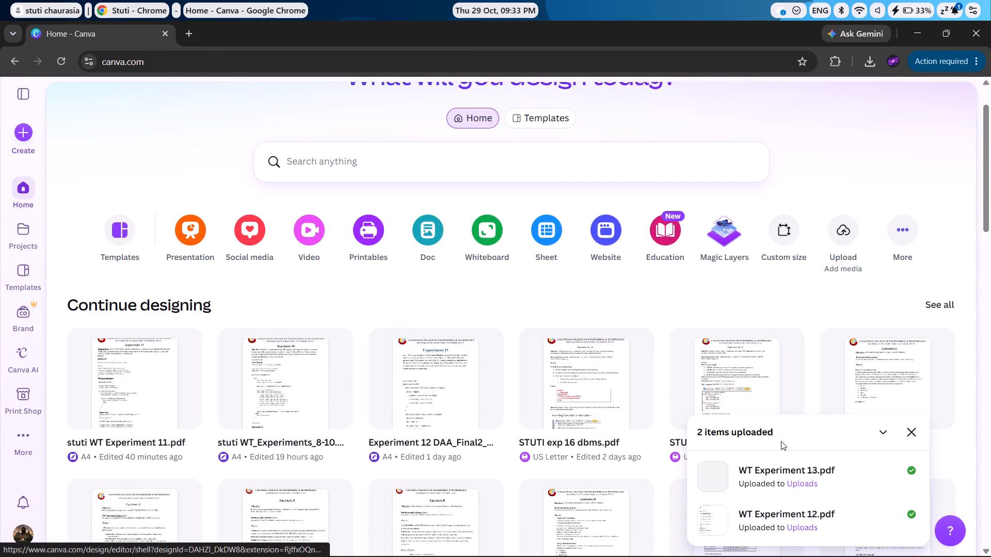
{"action": "left_click", "coordinate": [908, 476]}
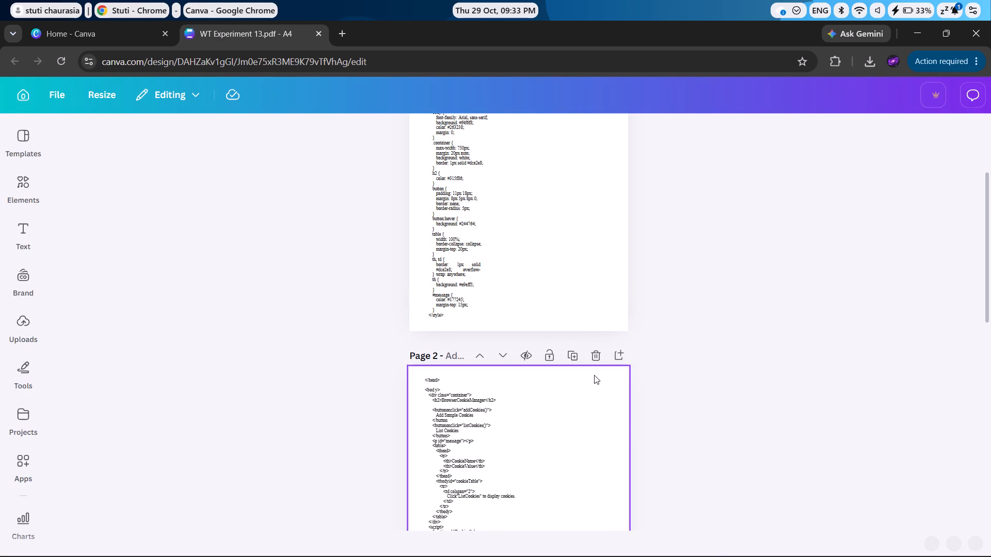
Look through all pages of the Experiment 13 design, checking the code layout and the output screenshots.
{"action": "scroll", "coordinate": [514, 293], "scroll_direction": "up", "scroll_amount": 5}
{"action": "scroll", "coordinate": [514, 293], "scroll_direction": "down", "scroll_amount": 5}
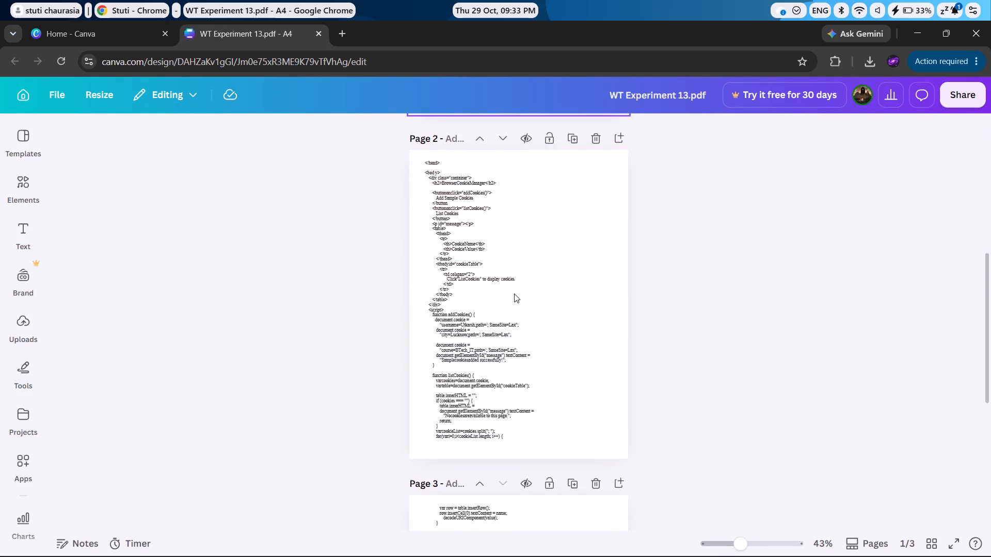
{"action": "scroll", "coordinate": [514, 293], "scroll_direction": "down", "scroll_amount": 4}
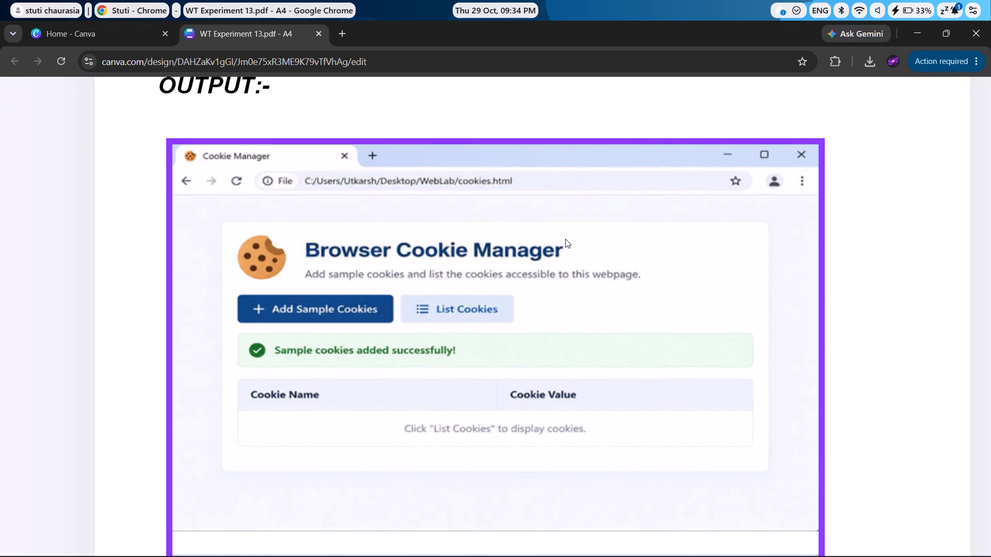
{"action": "scroll", "coordinate": [415, 498], "scroll_direction": "down", "scroll_amount": 5}
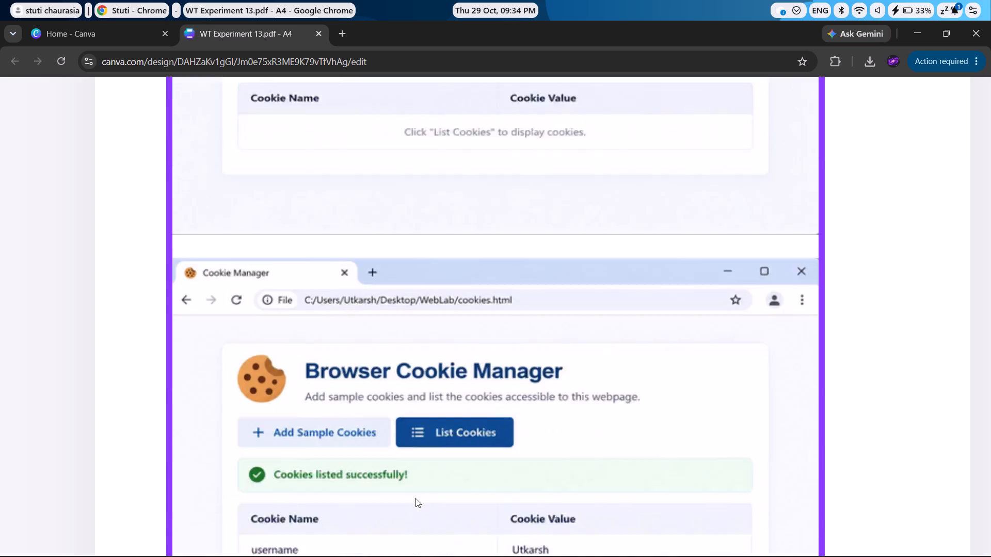
{"action": "scroll", "coordinate": [415, 498], "scroll_direction": "down", "scroll_amount": 2}
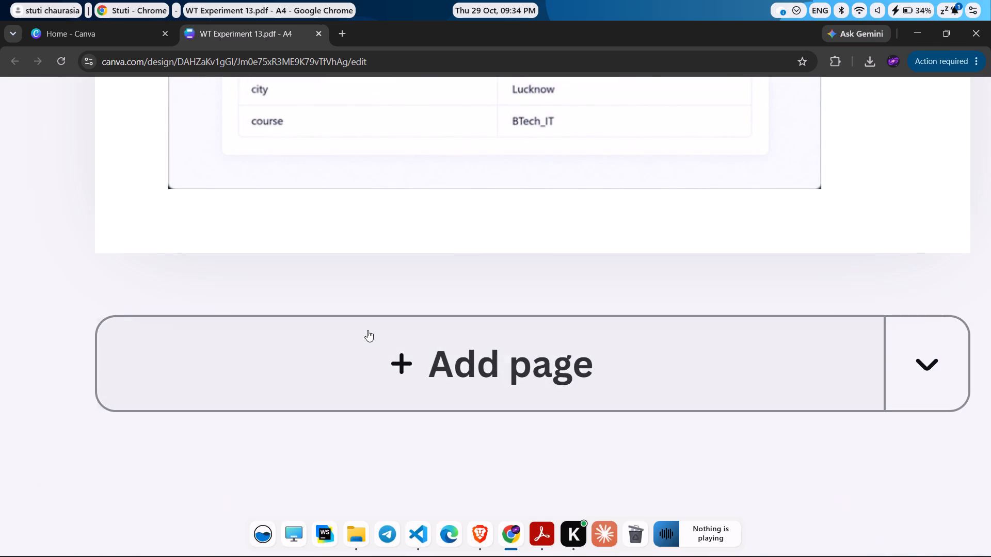
{"action": "scroll", "coordinate": [367, 330], "scroll_direction": "up", "scroll_amount": 20}
{"action": "scroll", "coordinate": [367, 330], "scroll_direction": "down", "scroll_amount": 2}
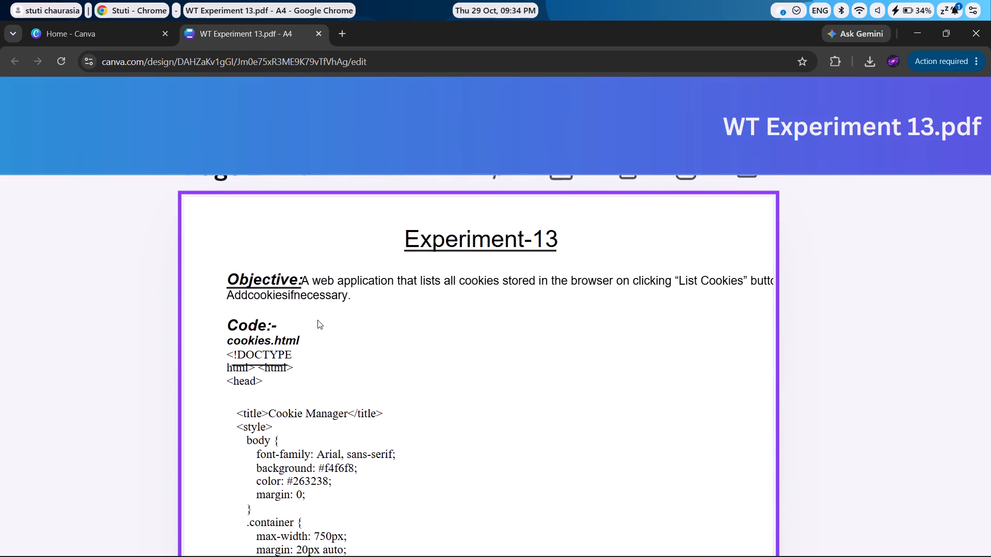
Delete "html>" after "<!DOCTYPE" in the Code text box on page 1, leaving "<html>" on its own line.
{"action": "left_click", "coordinate": [262, 372]}
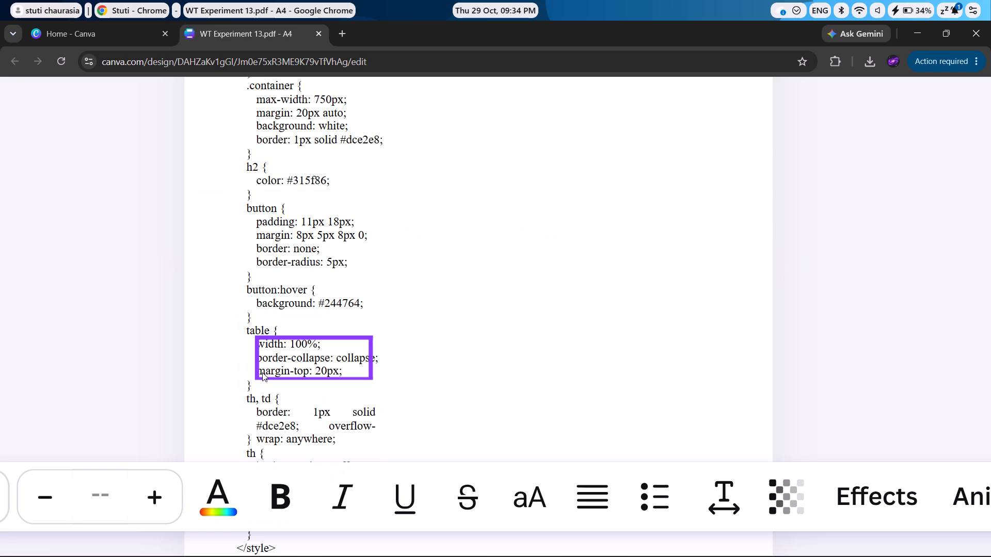
{"action": "left_click", "coordinate": [456, 380]}
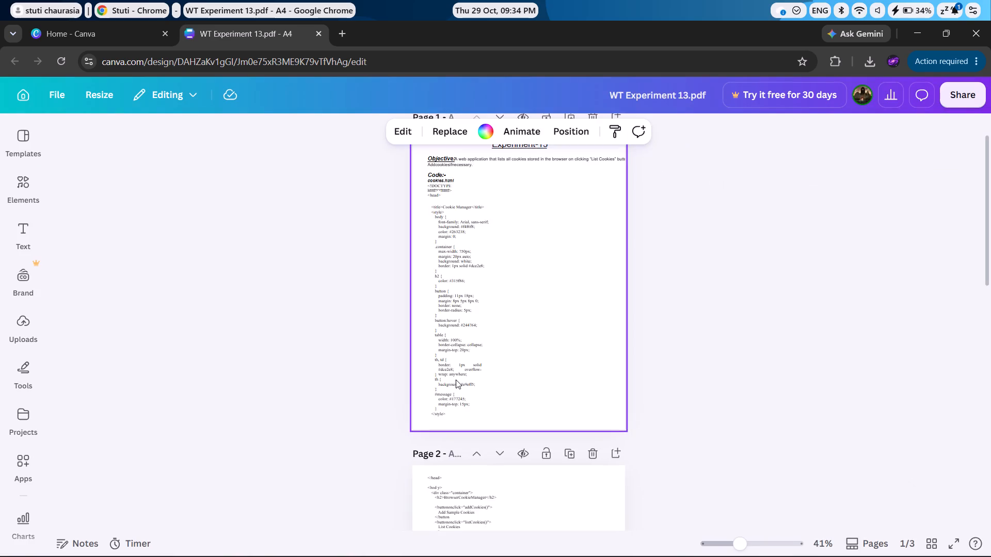
{"action": "left_click", "coordinate": [364, 355]}
{"action": "scroll", "coordinate": [445, 346], "scroll_direction": "right", "scroll_amount": 1}
{"action": "scroll", "coordinate": [445, 346], "scroll_direction": "up", "scroll_amount": 1}
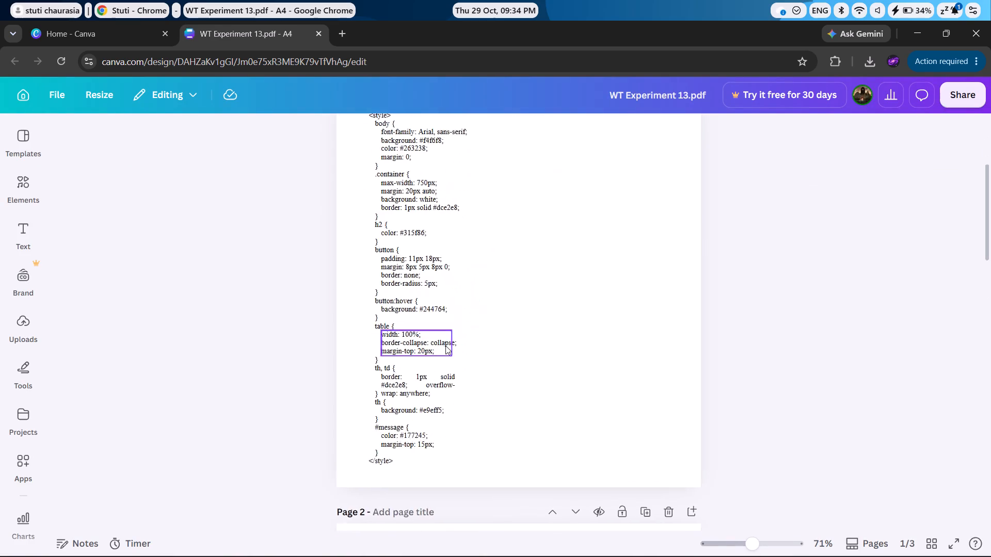
{"action": "scroll", "coordinate": [445, 346], "scroll_direction": "up", "scroll_amount": 3}
{"action": "left_click", "coordinate": [356, 202]}
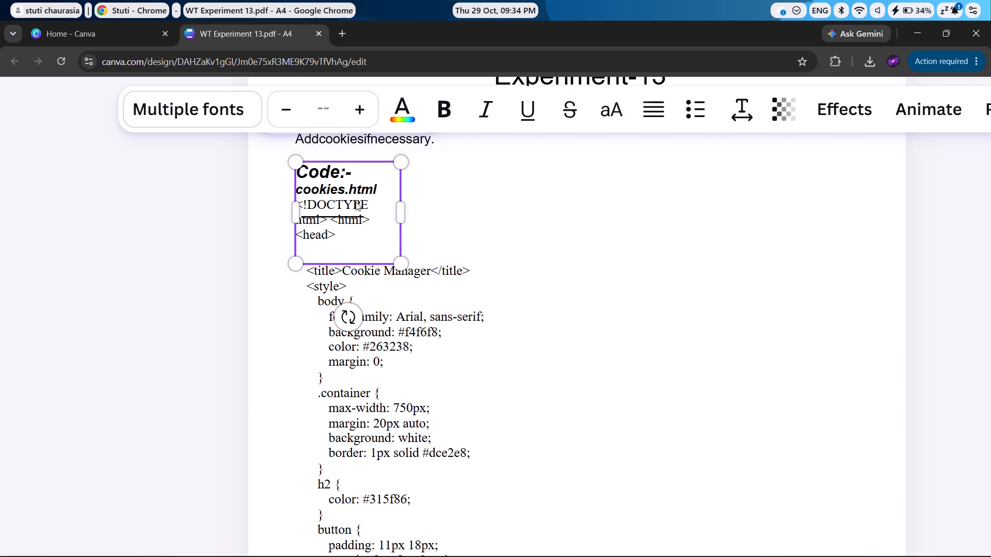
{"action": "left_click", "coordinate": [366, 203]}
{"action": "left_click", "coordinate": [366, 204]}
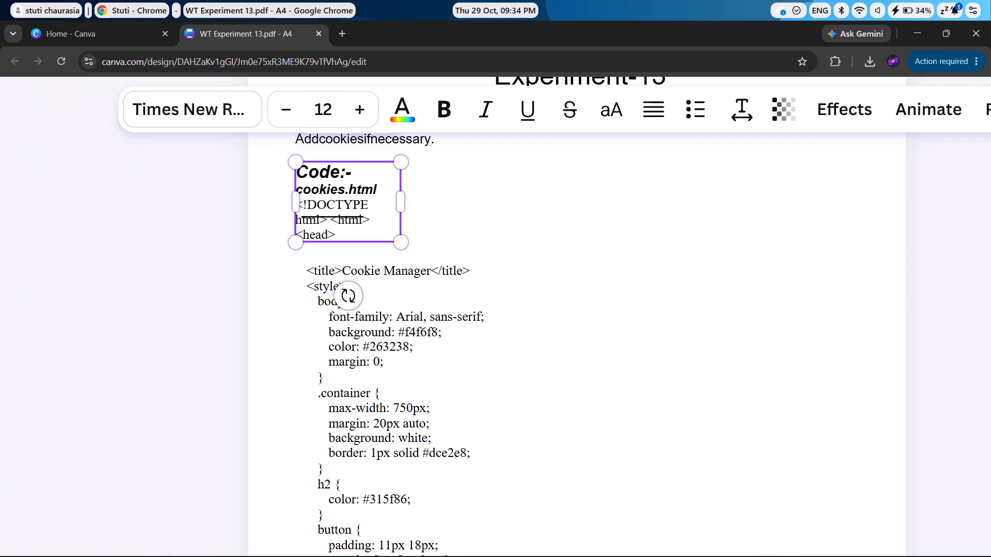
{"action": "left_click", "coordinate": [326, 218]}
{"action": "key", "text": "BackSpace"}
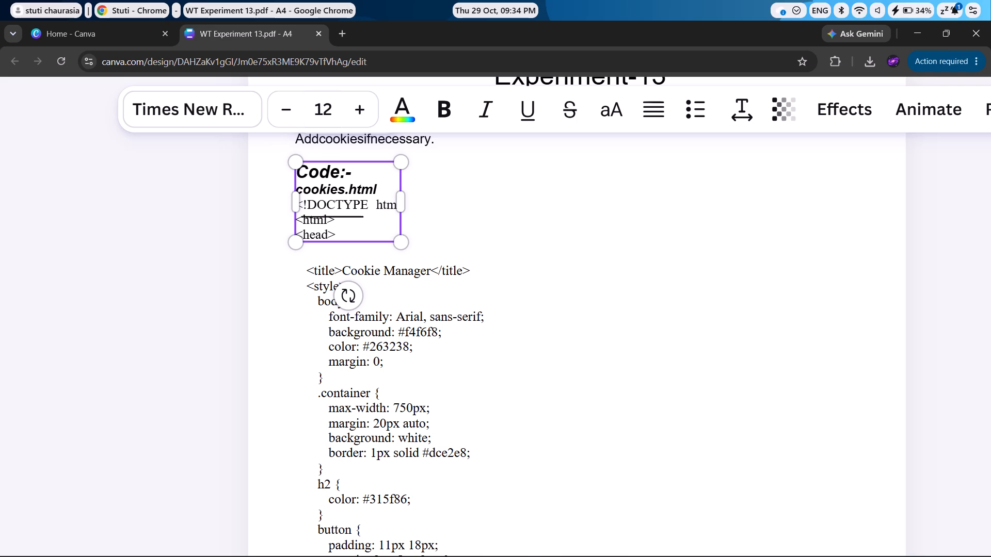
{"action": "key", "text": "BackSpace"}
{"action": "key", "text": "BackSpace"}
{"action": "key", "text": "BackSpace"}
{"action": "key", "text": "BackSpace"}
{"action": "key", "text": "BackSpace"}
{"action": "left_click_drag", "start_coordinate": [328, 224], "coordinate": [328, 230]}
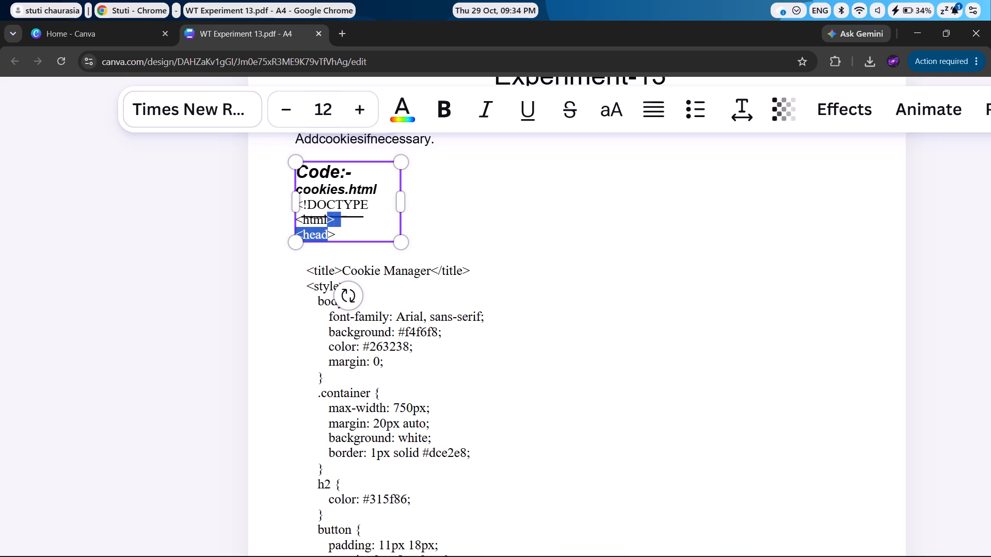
{"action": "left_click_drag", "start_coordinate": [328, 230], "coordinate": [327, 234]}
{"action": "left_click", "coordinate": [450, 223]}
Move the Code text box aside and delete the stray horizontal line that ran through its text.
{"action": "left_click_drag", "start_coordinate": [364, 219], "coordinate": [459, 226]}
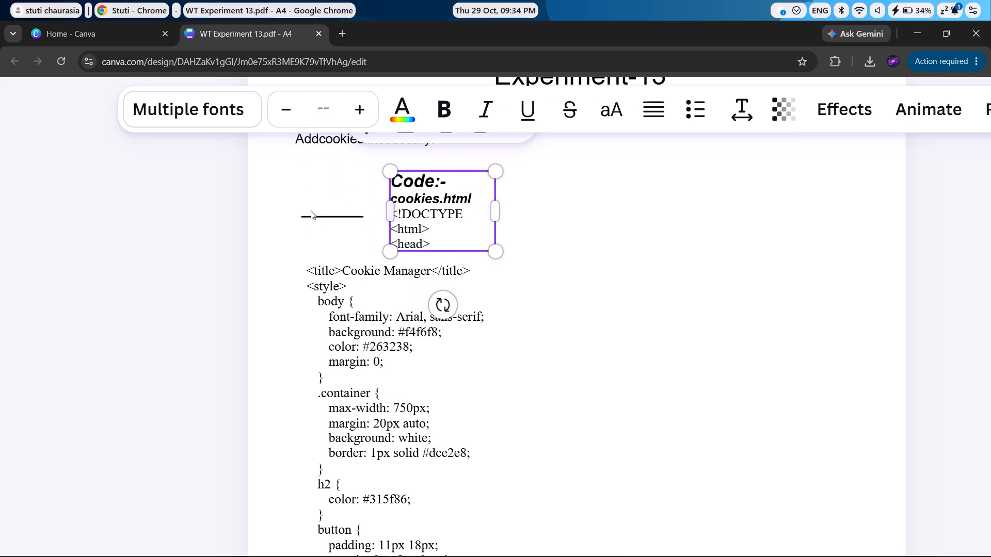
{"action": "left_click", "coordinate": [312, 216]}
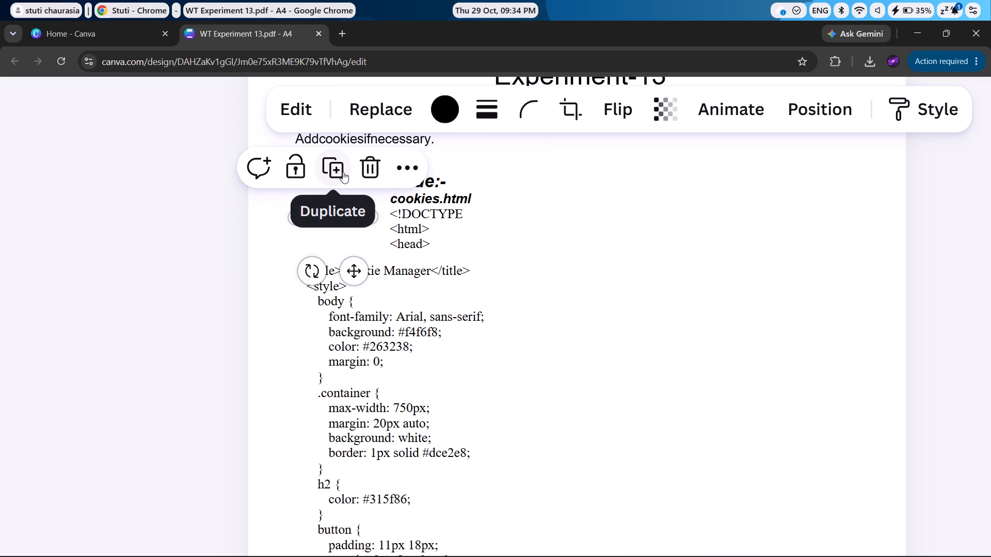
{"action": "left_click", "coordinate": [370, 174]}
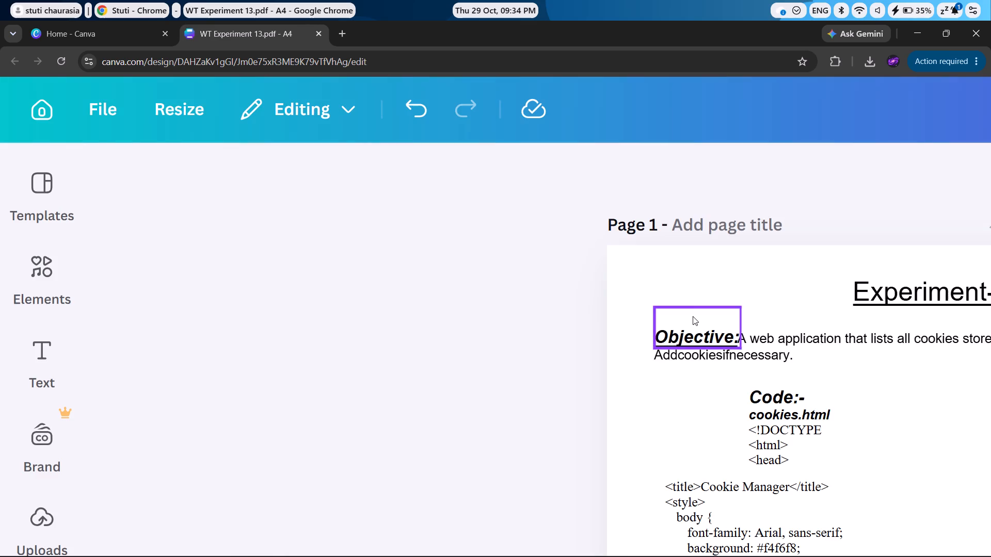
Move the Code text box back directly above the code, left-aligned with the "<title>" and "<style>" lines.
{"action": "scroll", "coordinate": [693, 316], "scroll_direction": "down", "scroll_amount": 1}
{"action": "scroll", "coordinate": [693, 316], "scroll_direction": "left", "scroll_amount": 2}
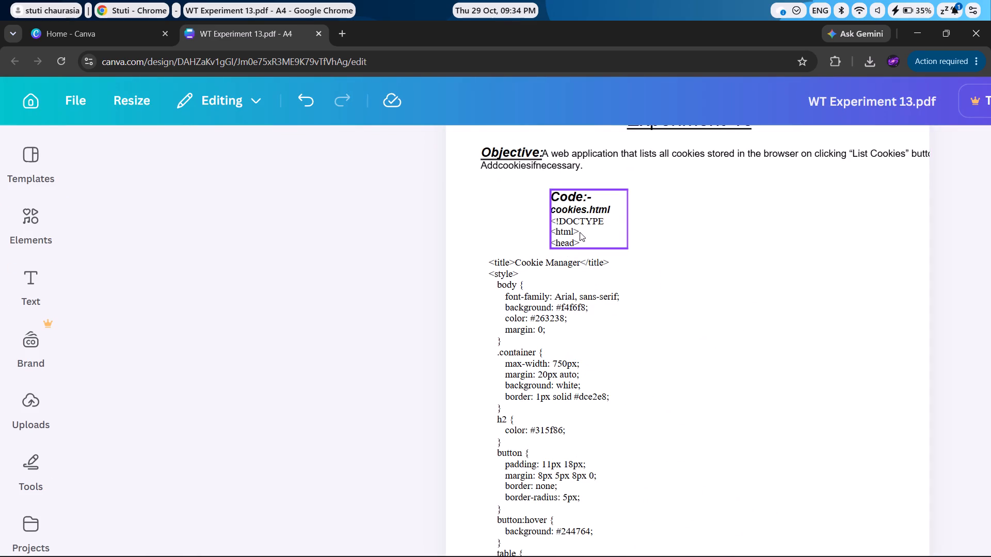
{"action": "left_click_drag", "start_coordinate": [580, 232], "coordinate": [518, 236]}
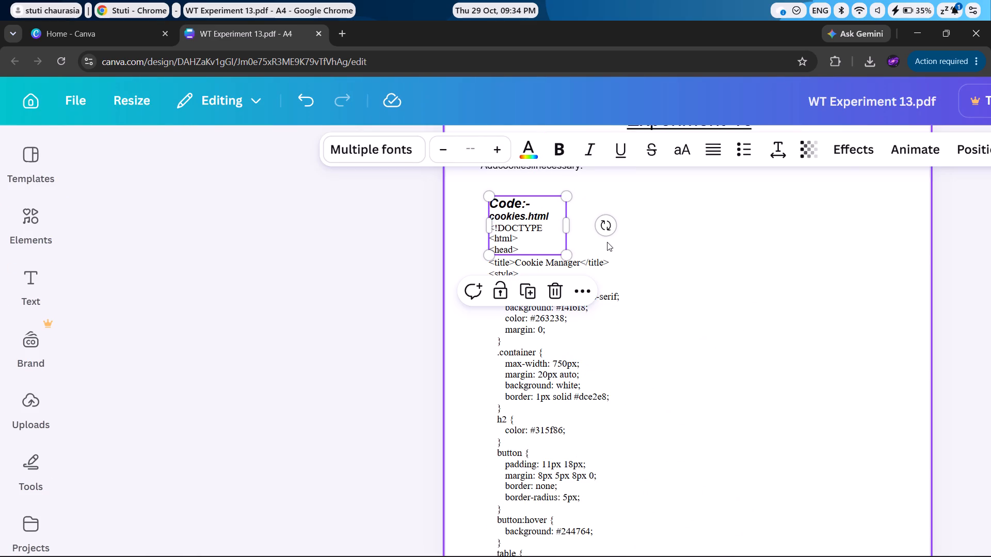
{"action": "left_click", "coordinate": [607, 245]}
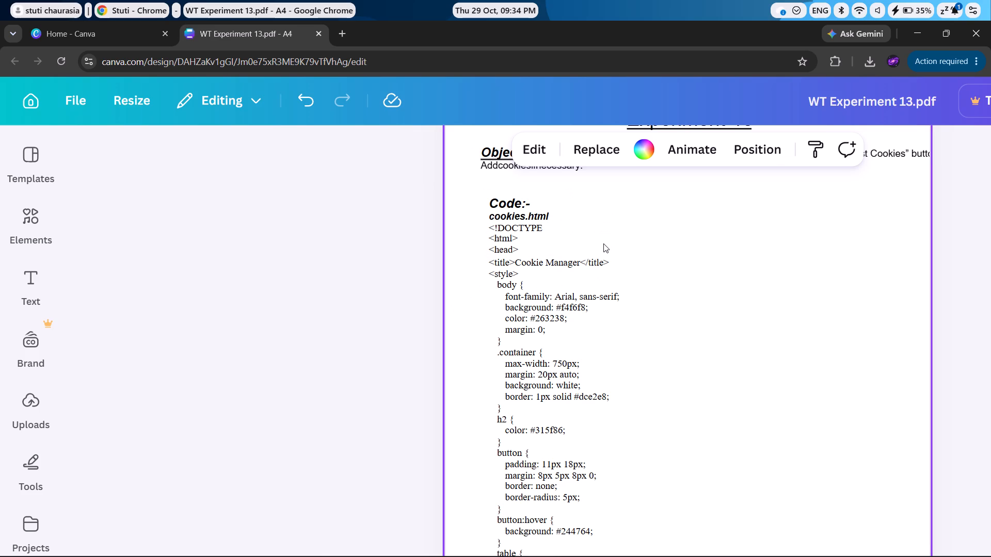
{"action": "left_click", "coordinate": [635, 247]}
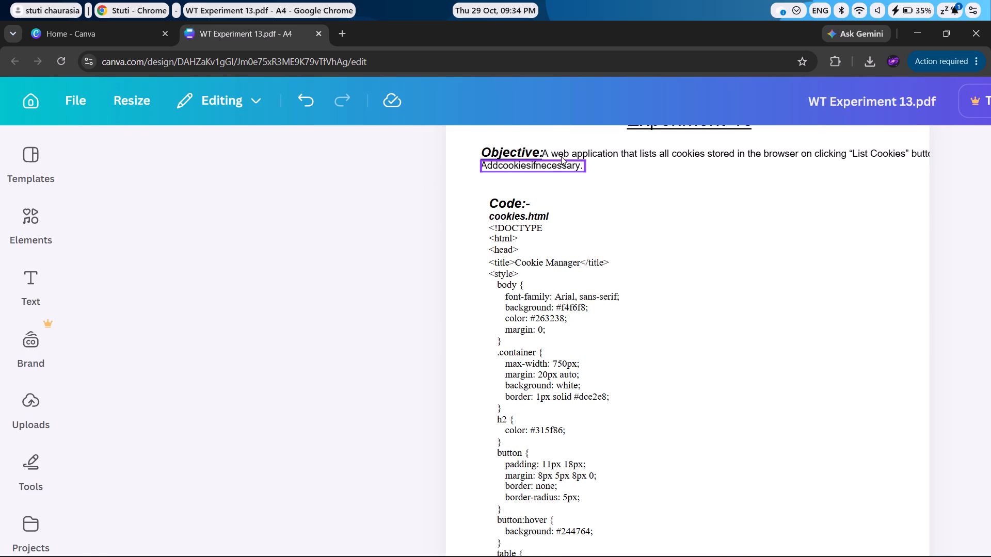
Move the "Addcookiesifnecessary." text down to just above the "Code:-" heading, left-aligned with it.
{"action": "scroll", "coordinate": [561, 156], "scroll_direction": "up", "scroll_amount": 1}
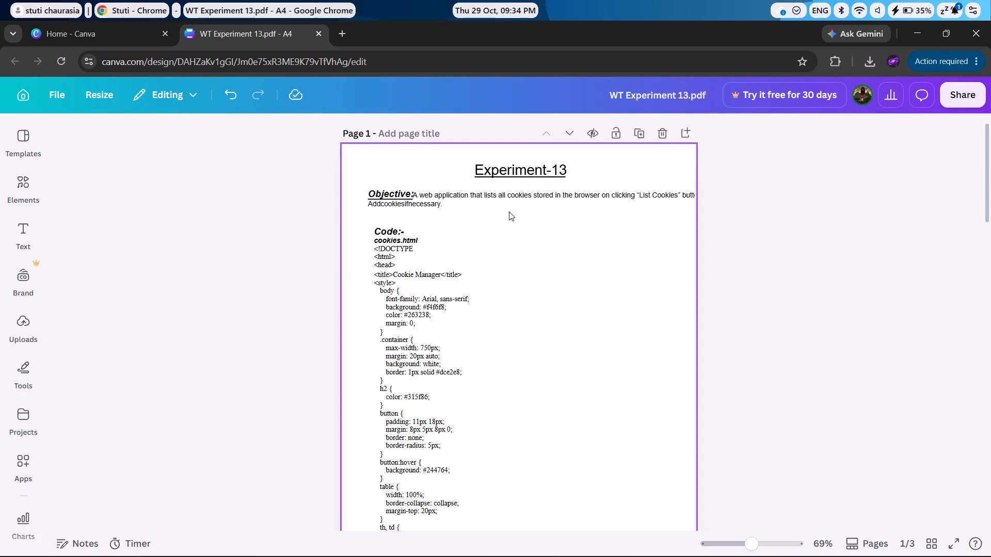
{"action": "left_click_drag", "start_coordinate": [413, 205], "coordinate": [412, 213]}
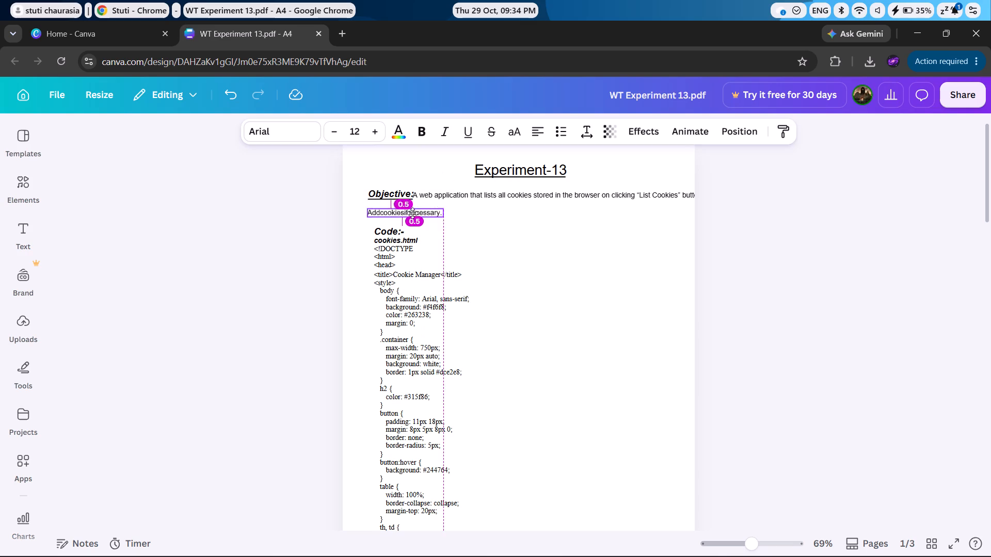
{"action": "left_click_drag", "start_coordinate": [412, 213], "coordinate": [419, 221]}
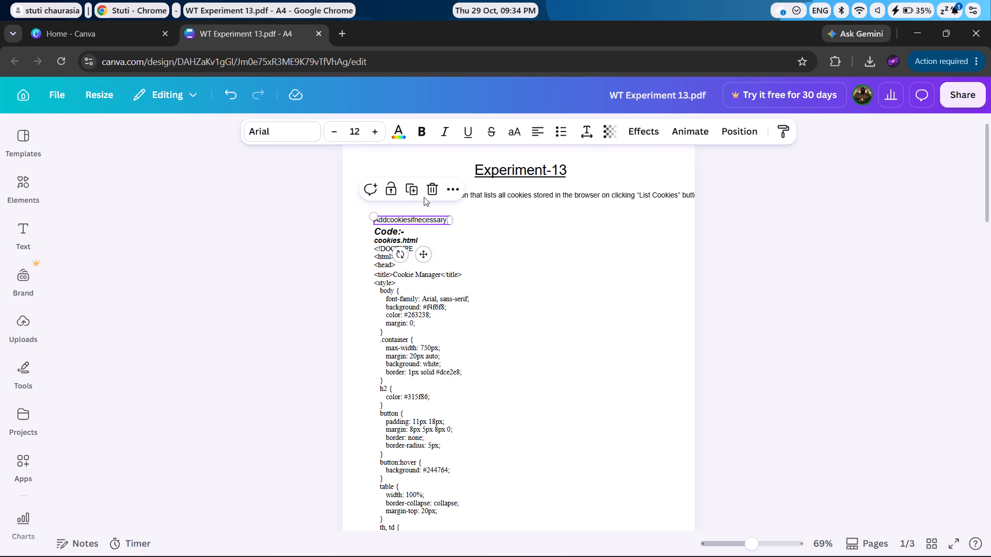
{"action": "left_click", "coordinate": [495, 208]}
Move the "Objective:" heading aside and delete the stray horizontal line above it on page 1.
{"action": "left_click_drag", "start_coordinate": [391, 192], "coordinate": [391, 207]}
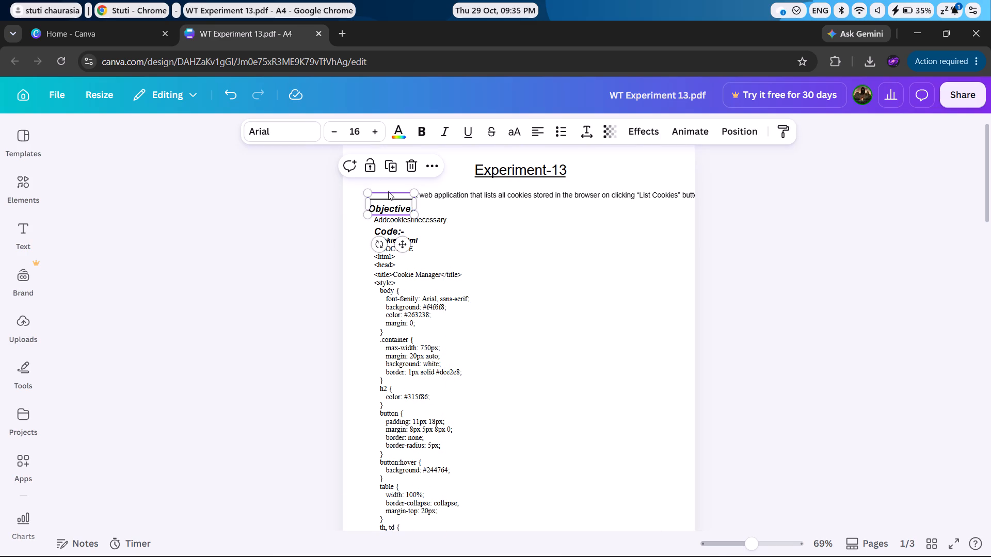
{"action": "left_click", "coordinate": [380, 179]}
{"action": "left_click_drag", "start_coordinate": [374, 200], "coordinate": [359, 201]}
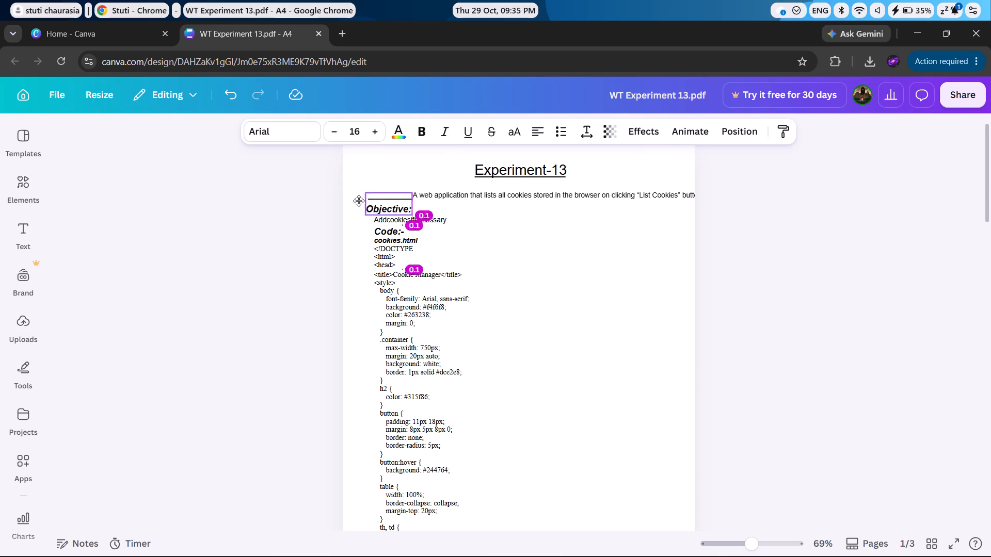
{"action": "left_click_drag", "start_coordinate": [359, 201], "coordinate": [323, 205]}
{"action": "left_click", "coordinate": [382, 196]}
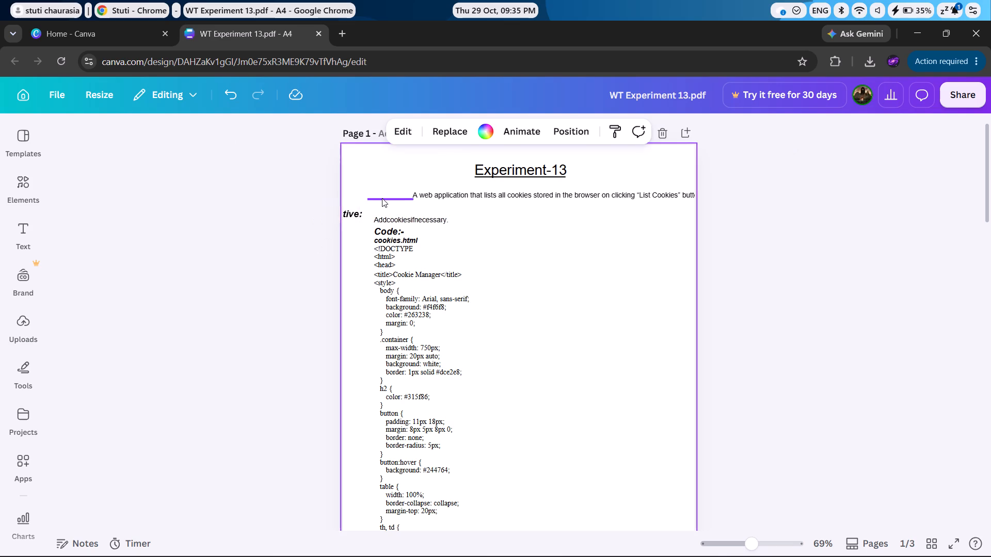
{"action": "left_click", "coordinate": [382, 198]}
{"action": "left_click", "coordinate": [413, 167]}
Move the "Objective:" heading back directly above "Addcookiesifnecessary.", left-aligned with that text.
{"action": "left_click_drag", "start_coordinate": [349, 215], "coordinate": [386, 209]}
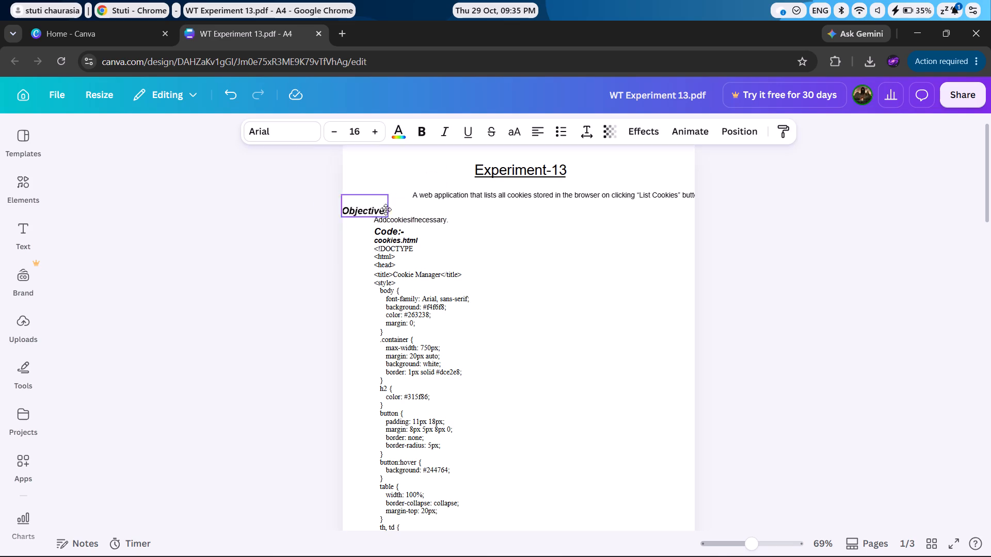
{"action": "left_click_drag", "start_coordinate": [386, 209], "coordinate": [406, 211]}
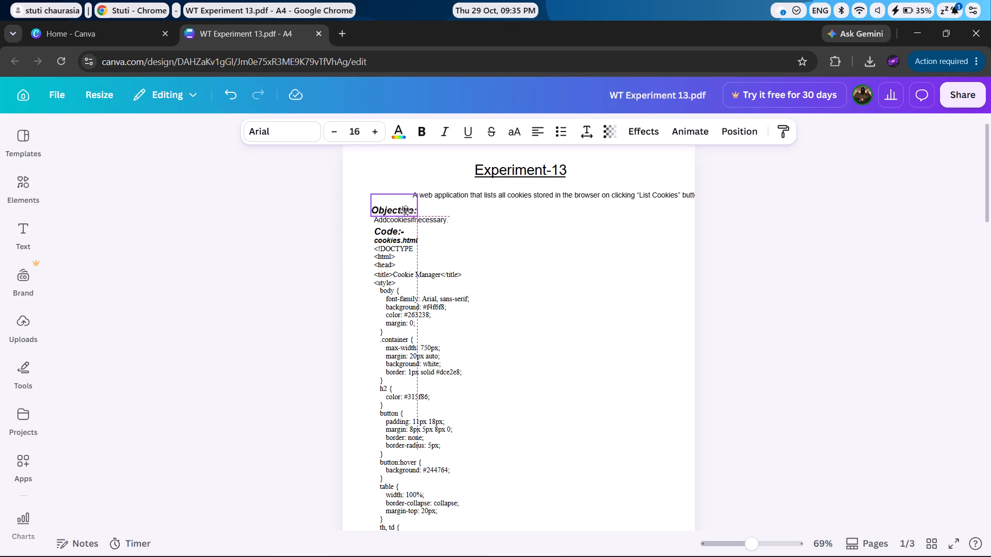
{"action": "left_click_drag", "start_coordinate": [406, 211], "coordinate": [405, 212]}
{"action": "left_click", "coordinate": [456, 209]}
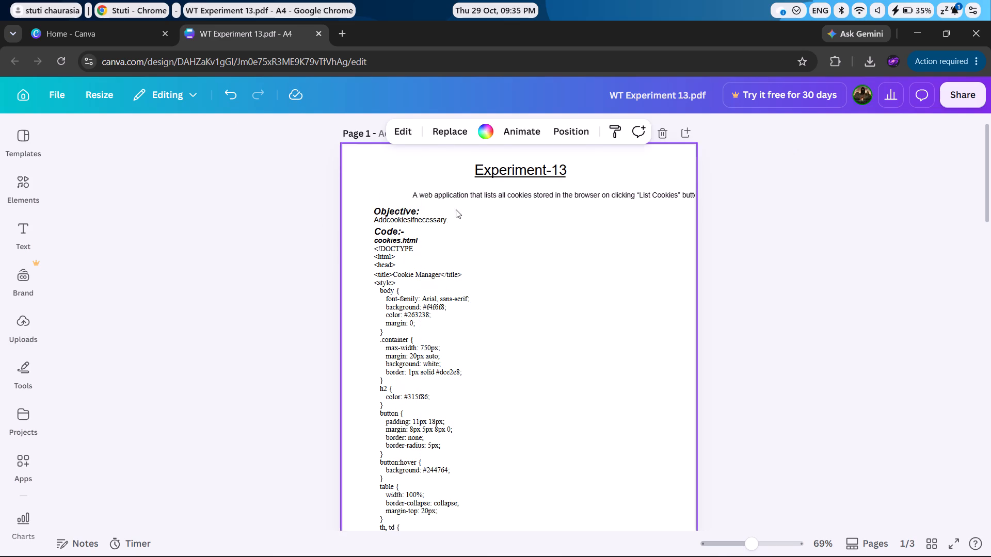
Place the "A web application that lists all cookies" sentence directly after the "Objective:" heading, scaling its text down to size 11.4.
{"action": "left_click_drag", "start_coordinate": [462, 193], "coordinate": [431, 189]}
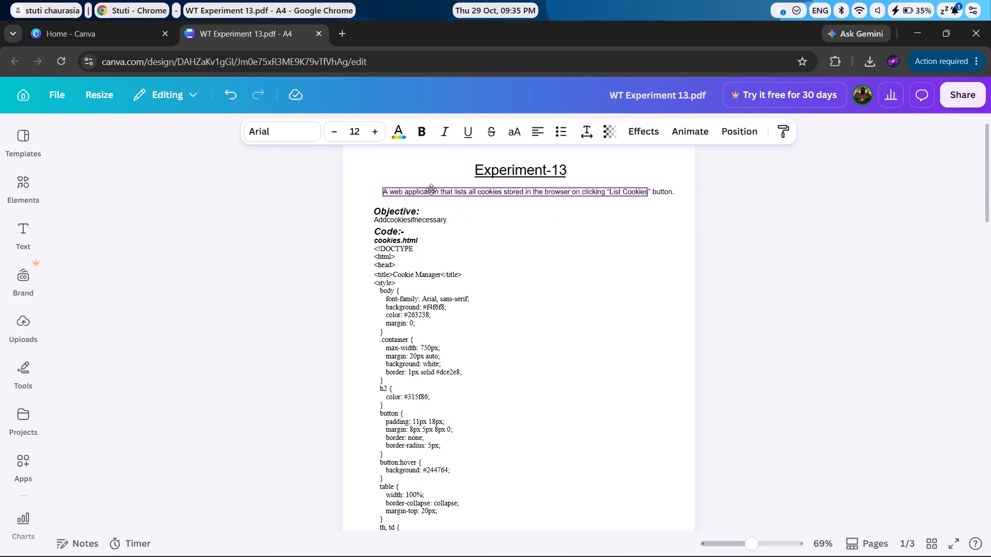
{"action": "left_click_drag", "start_coordinate": [431, 189], "coordinate": [470, 209]}
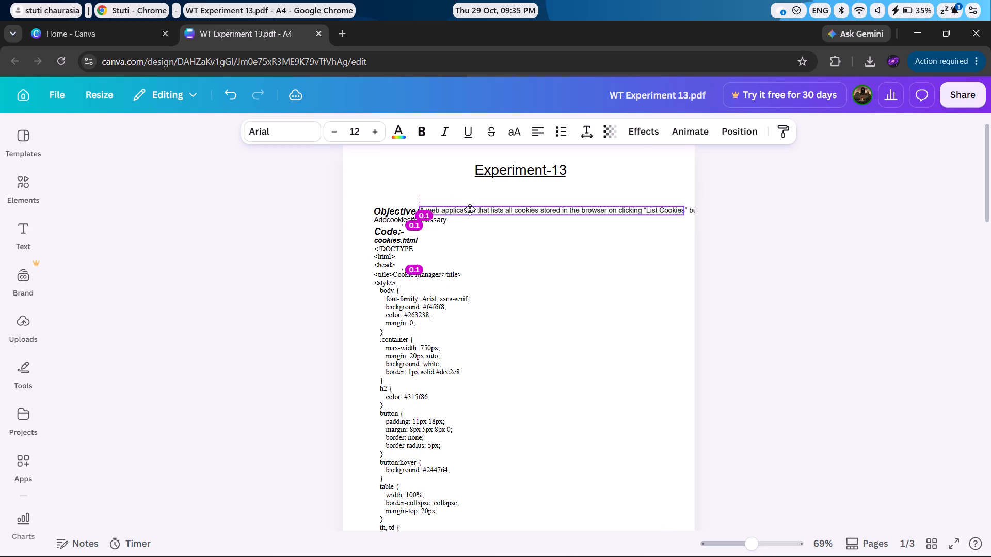
{"action": "left_click_drag", "start_coordinate": [470, 209], "coordinate": [471, 208]}
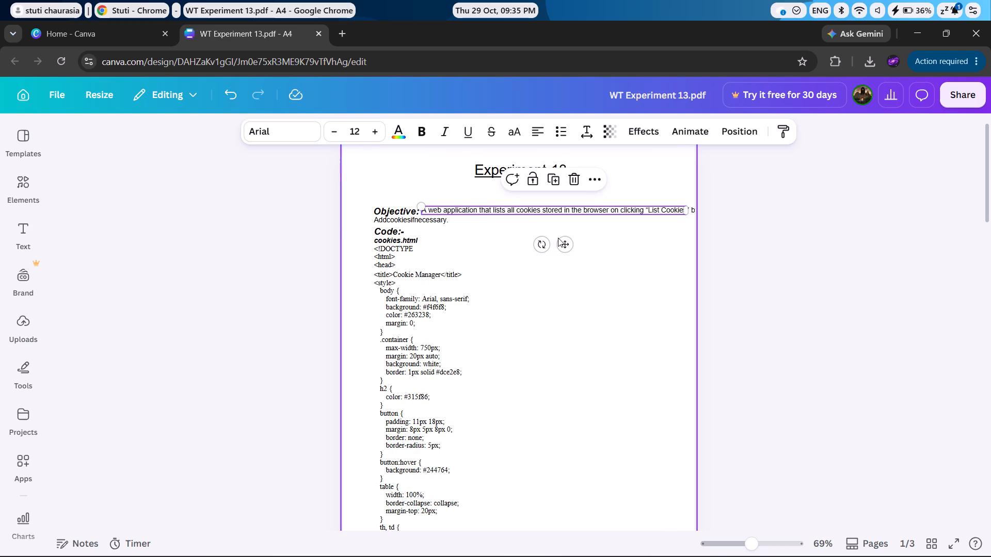
{"action": "left_click_drag", "start_coordinate": [422, 202], "coordinate": [427, 203]}
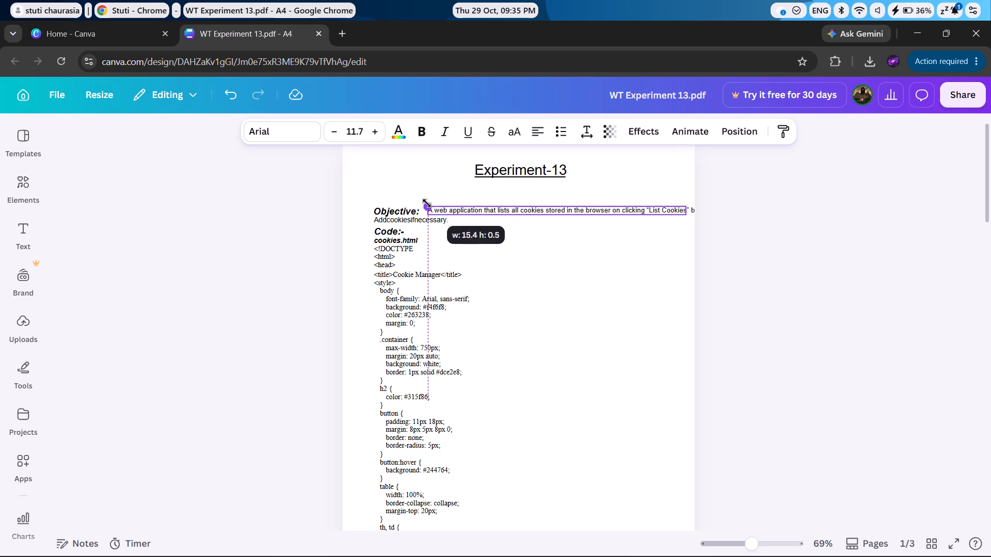
{"action": "left_click_drag", "start_coordinate": [427, 203], "coordinate": [436, 206]}
{"action": "left_click", "coordinate": [476, 230]}
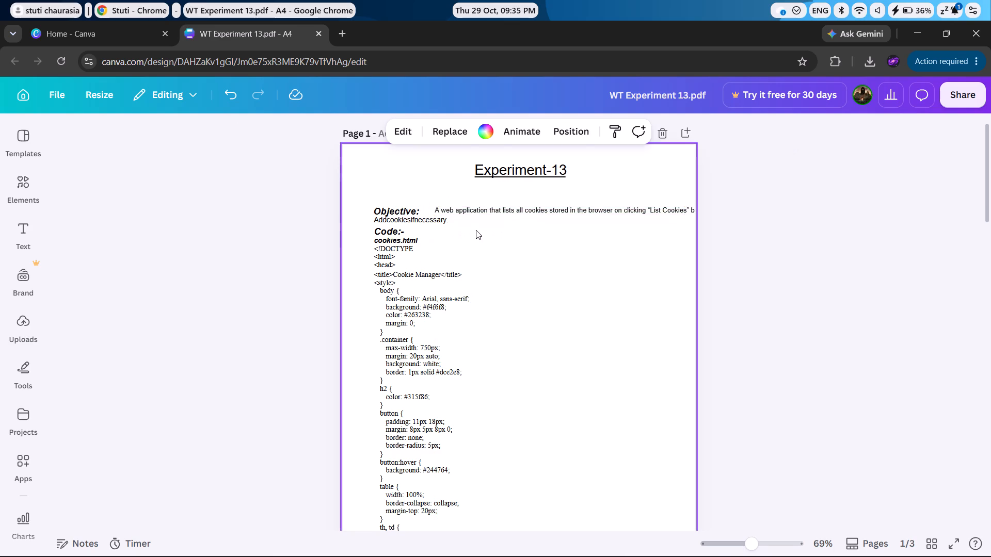
{"action": "left_click_drag", "start_coordinate": [466, 209], "coordinate": [451, 211]}
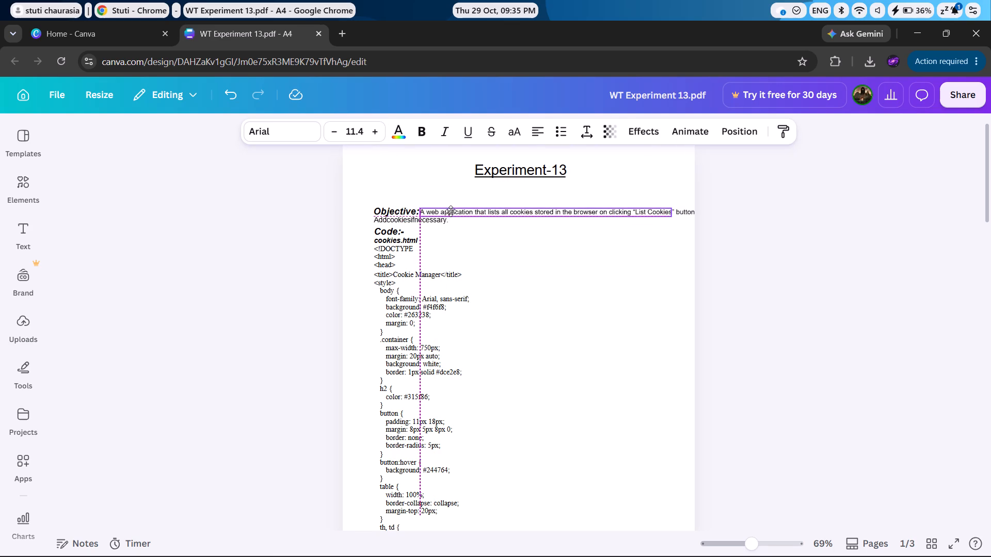
{"action": "left_click_drag", "start_coordinate": [451, 211], "coordinate": [455, 210]}
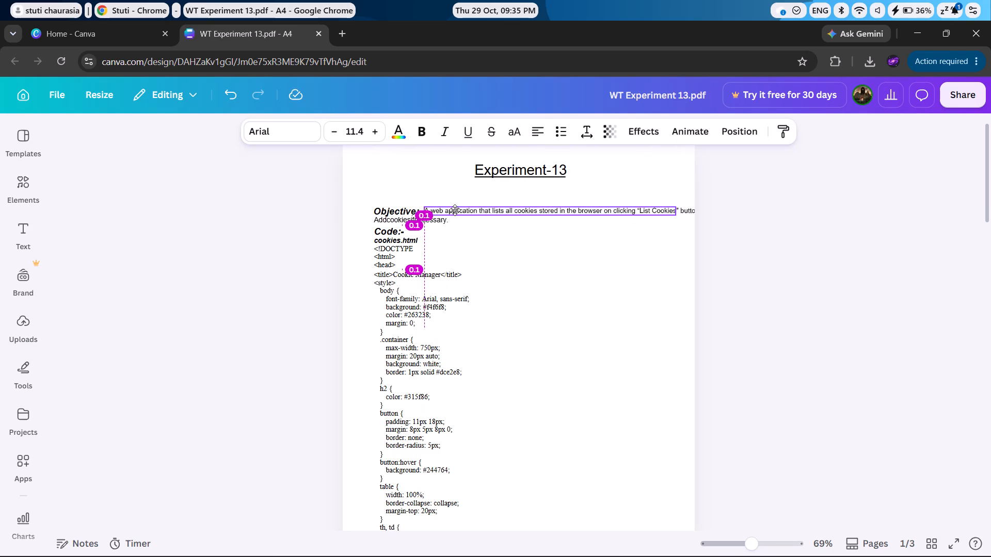
{"action": "left_click_drag", "start_coordinate": [455, 210], "coordinate": [453, 210]}
{"action": "left_click", "coordinate": [626, 255]}
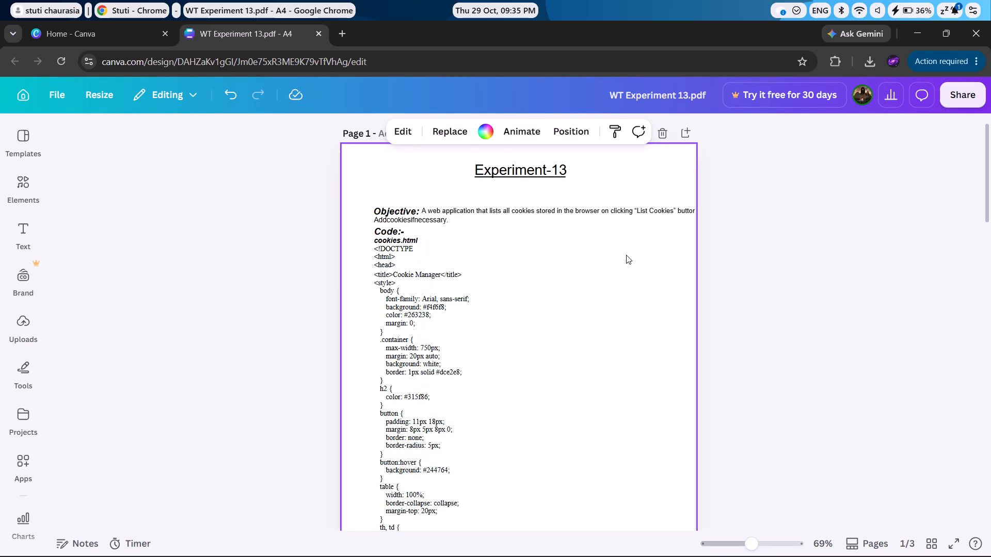
Widen the "A web application" text box slightly past the page edge so the whole sentence fits on one line.
{"action": "left_click", "coordinate": [675, 208]}
{"action": "left_click", "coordinate": [685, 211]}
{"action": "left_click", "coordinate": [685, 211]}
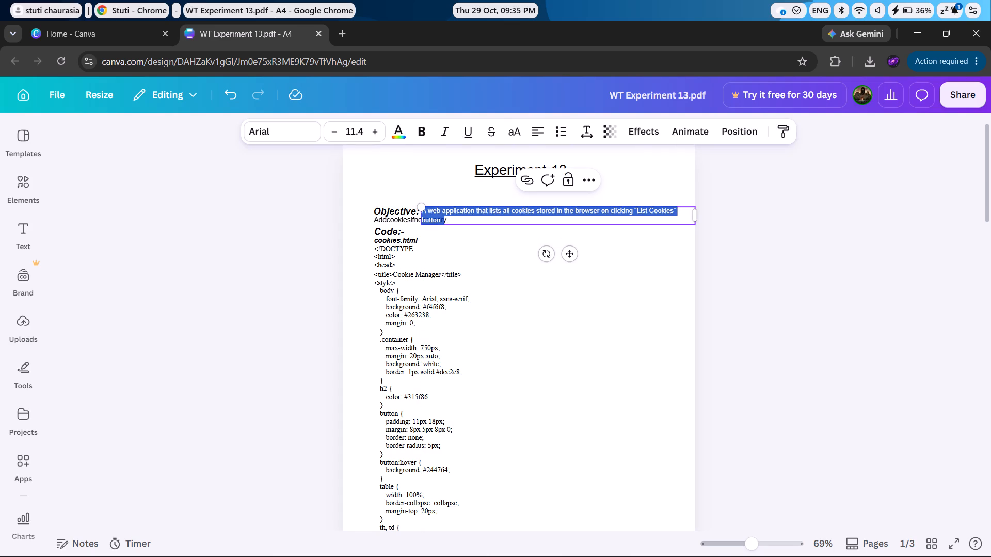
{"action": "left_click_drag", "start_coordinate": [697, 215], "coordinate": [702, 217]}
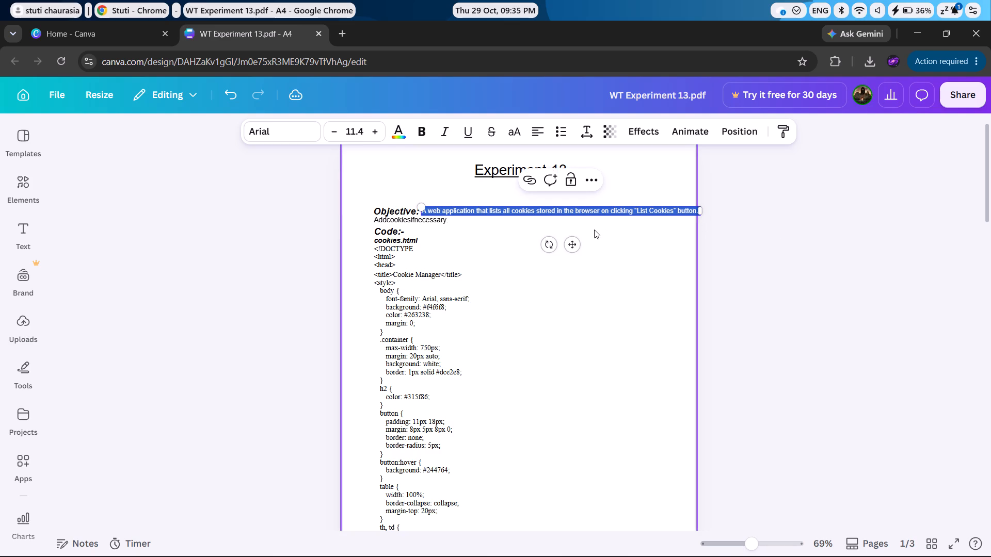
{"action": "left_click", "coordinate": [592, 233]}
Set the font size of the "A web application" sentence to 12.4.
{"action": "left_click", "coordinate": [479, 209]}
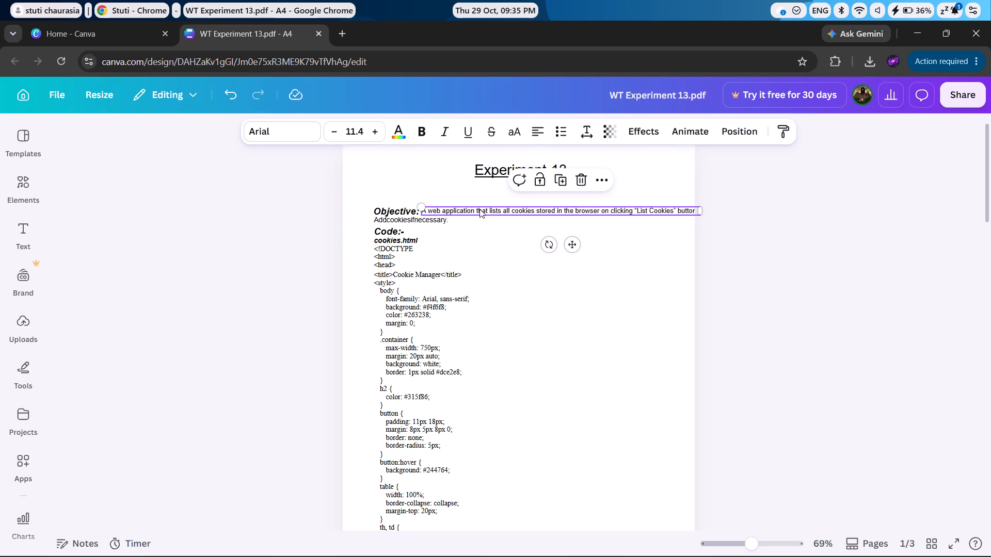
{"action": "left_click", "coordinate": [333, 127]}
{"action": "left_click", "coordinate": [483, 227]}
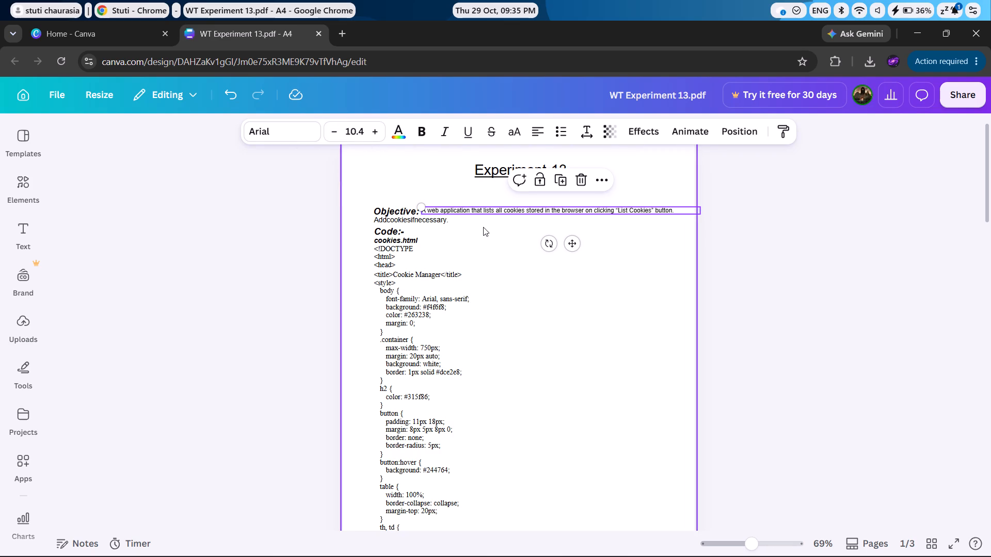
{"action": "left_click", "coordinate": [452, 207]}
{"action": "left_click", "coordinate": [376, 132]}
{"action": "left_click", "coordinate": [376, 132]}
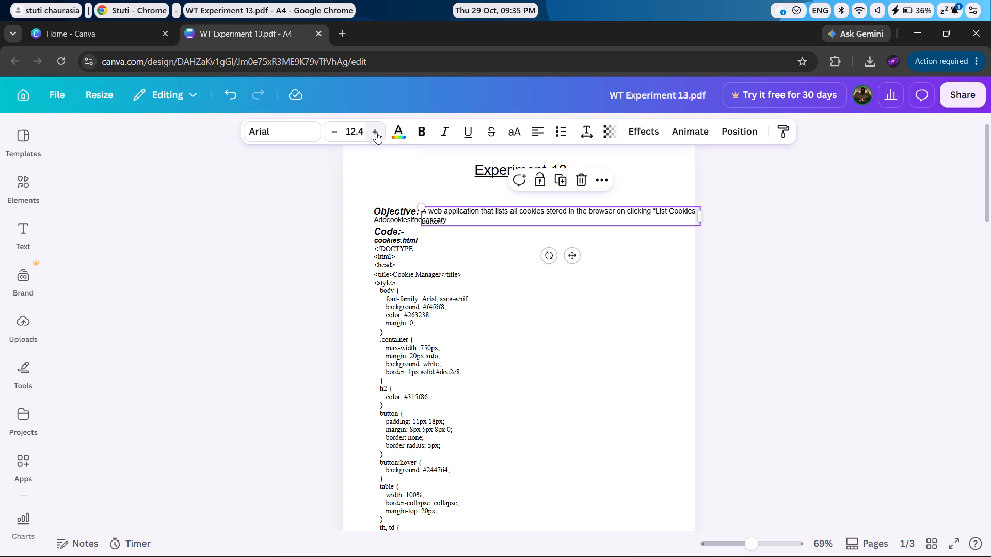
{"action": "left_click", "coordinate": [501, 252]}
Move the "A web application" sentence above the "Objective:" line, then copy "button." from its end and delete it there.
{"action": "left_click_drag", "start_coordinate": [457, 213], "coordinate": [457, 194]}
{"action": "left_click", "coordinate": [446, 201]}
{"action": "left_click", "coordinate": [441, 203]}
{"action": "left_click_drag", "start_coordinate": [445, 201], "coordinate": [411, 203]}
{"action": "key", "text": "ctrl+c"}
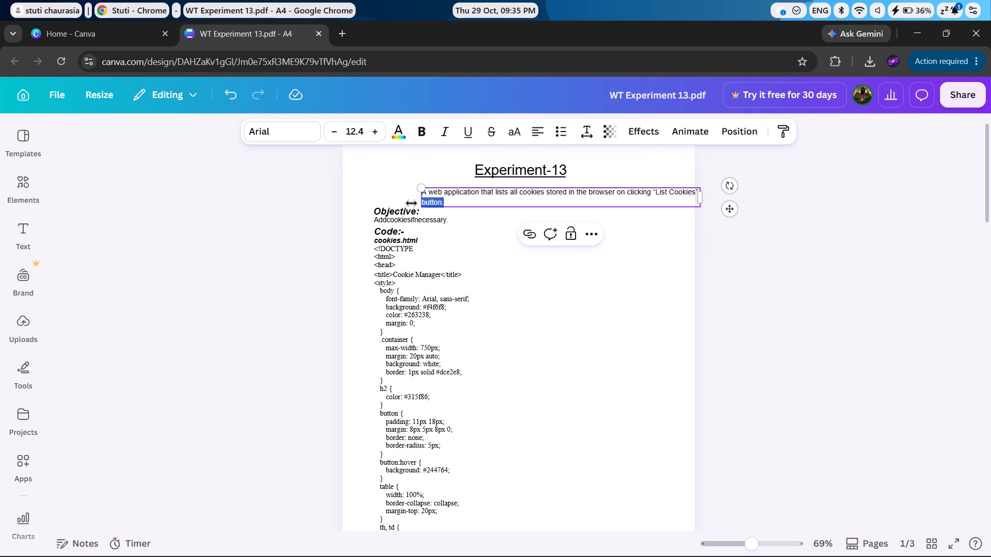
{"action": "key", "text": "BackSpace"}
{"action": "left_click", "coordinate": [540, 264]}
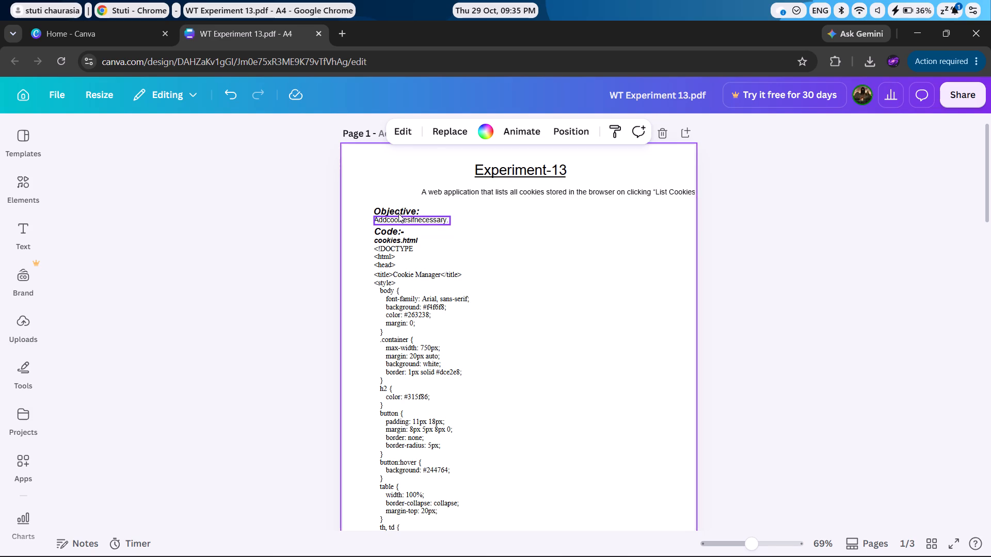
Shift the "Objective:" heading slightly up and left, and place the "A web application" sentence directly after it on the same line.
{"action": "left_click_drag", "start_coordinate": [399, 211], "coordinate": [392, 207]}
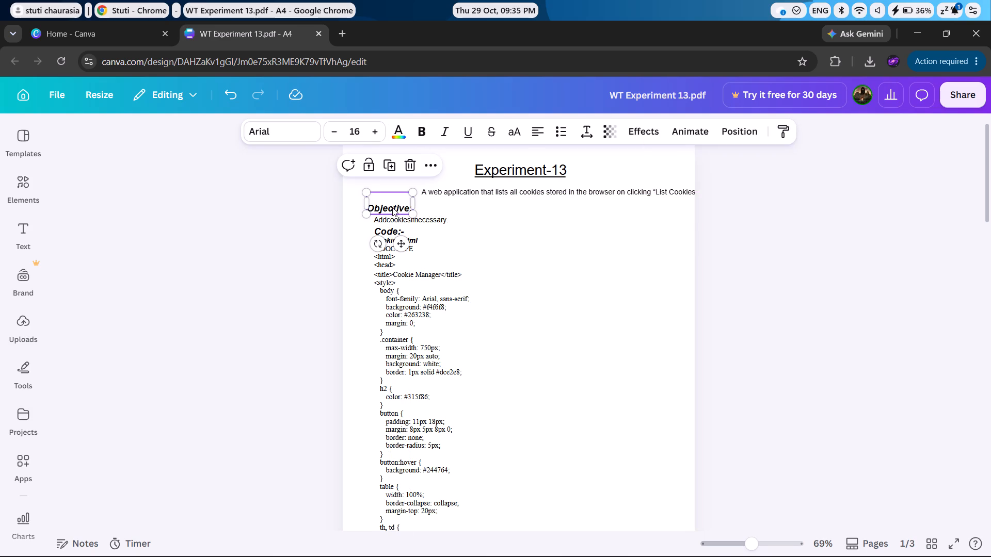
{"action": "left_click_drag", "start_coordinate": [449, 190], "coordinate": [442, 209]}
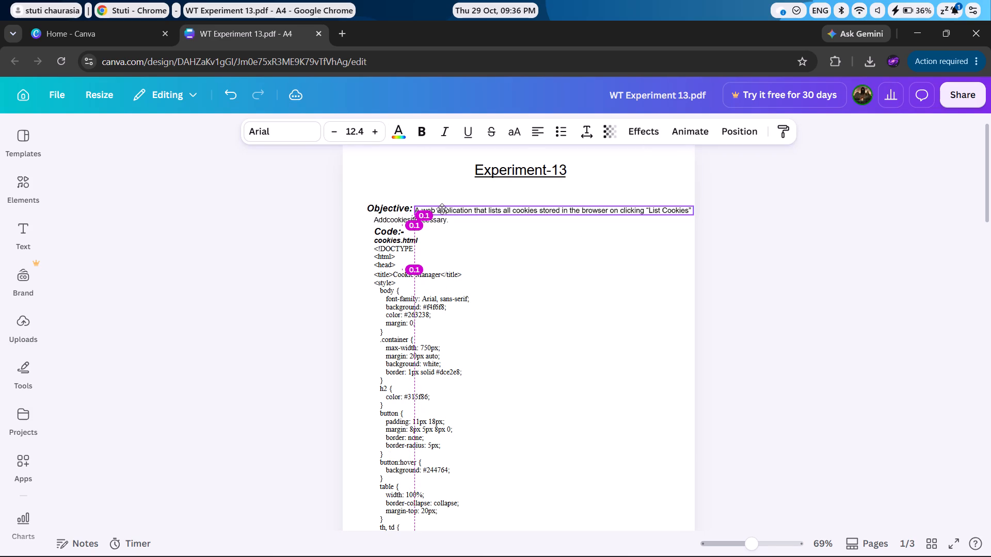
{"action": "left_click_drag", "start_coordinate": [442, 209], "coordinate": [442, 206]}
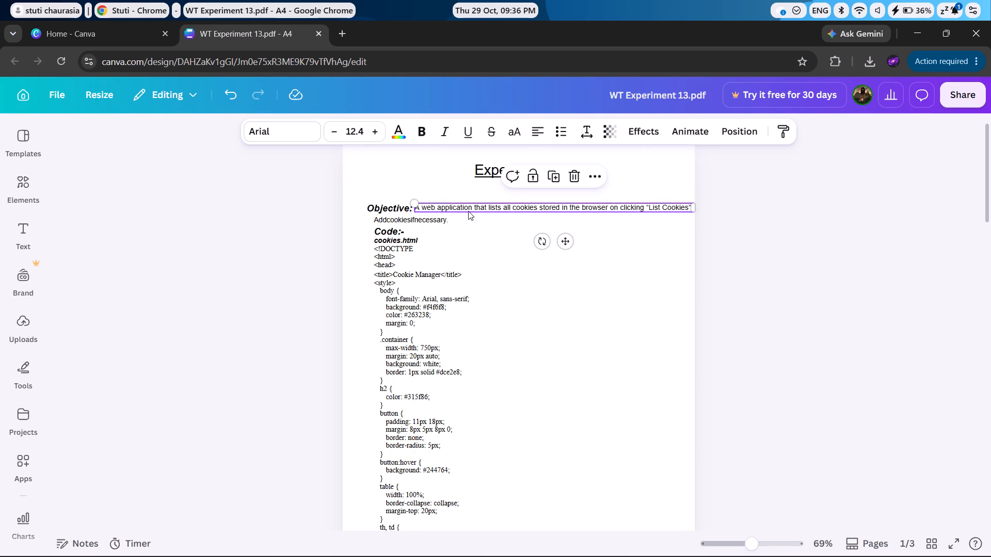
Move "Addcookiesifnecessary." beneath the start of the "A web application" sentence and paste "button." plus a space in front of it.
{"action": "left_click_drag", "start_coordinate": [387, 219], "coordinate": [422, 218]}
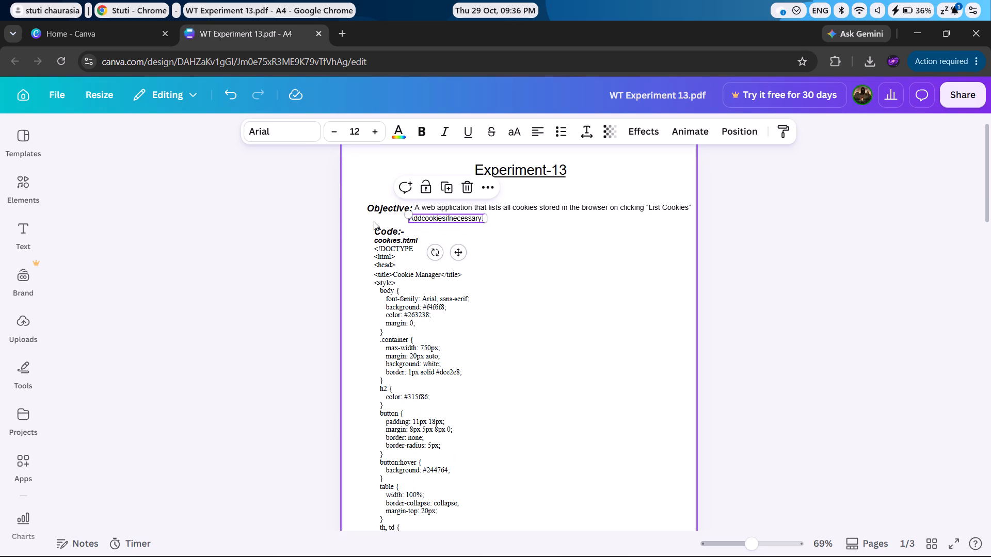
{"action": "triple_click", "coordinate": [421, 218]}
{"action": "key", "text": "Left"}
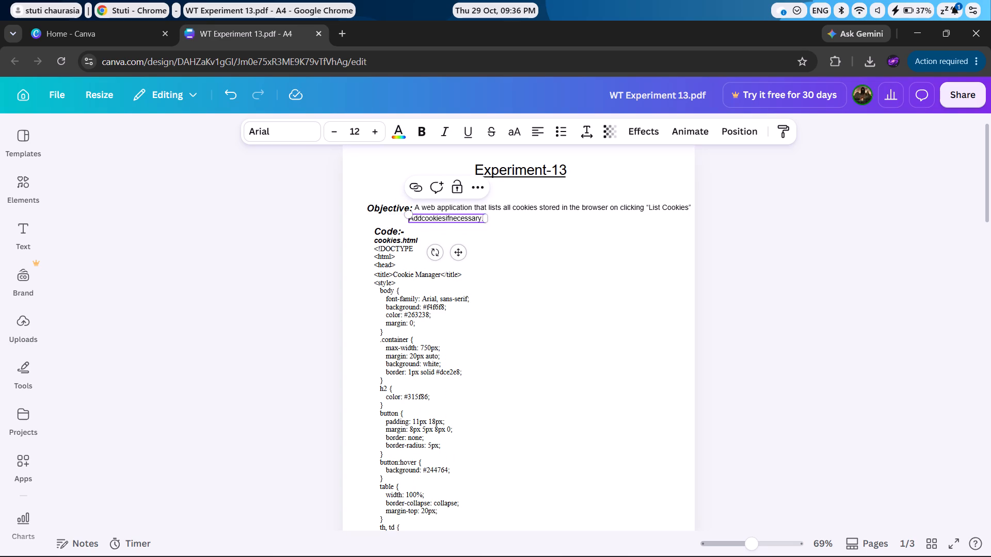
{"action": "key", "text": "Left"}
{"action": "key", "text": "Left"}
{"action": "key", "text": "Left"}
{"action": "key", "text": "Left"}
{"action": "key", "text": "Left"}
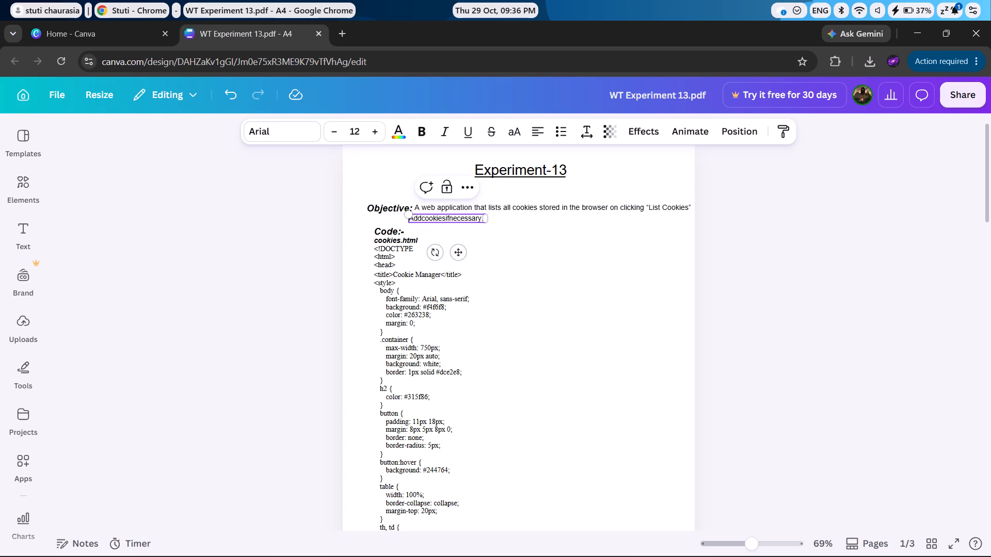
{"action": "key", "text": "Left"}
{"action": "key", "text": "Left"}
{"action": "key", "text": "Left"}
{"action": "key", "text": "Left"}
{"action": "key", "text": "Left"}
{"action": "key", "text": "Left"}
{"action": "key", "text": "ctrl+v"}
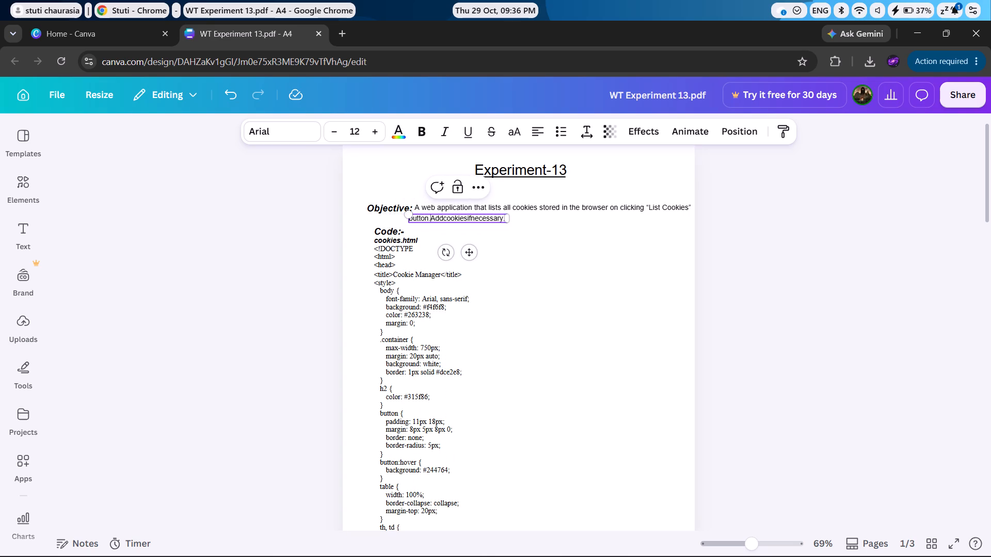
{"action": "key", "text": "space"}
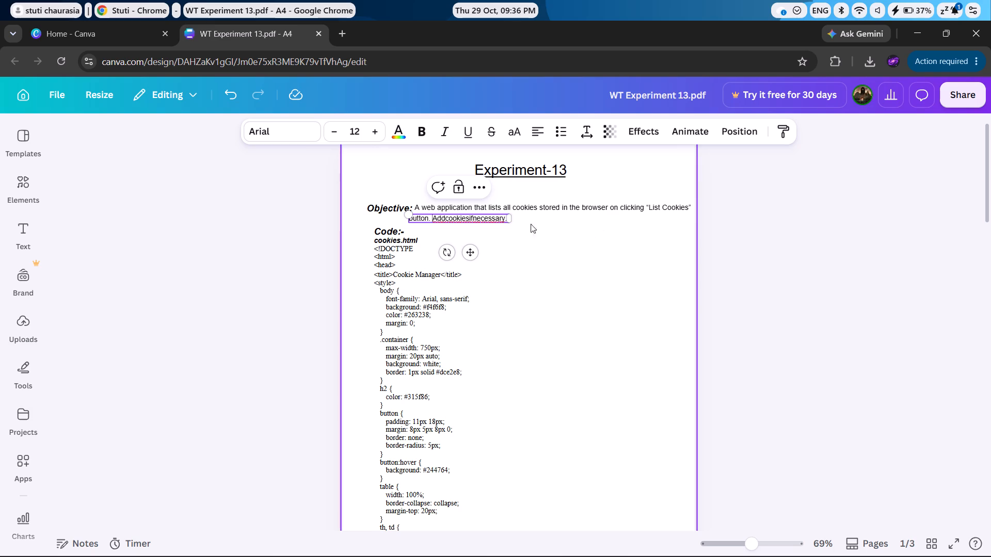
Insert the missing spaces between words so the second objective line reads "button. Add cookies if necessary.".
{"action": "left_click", "coordinate": [446, 219]}
{"action": "key", "text": "space"}
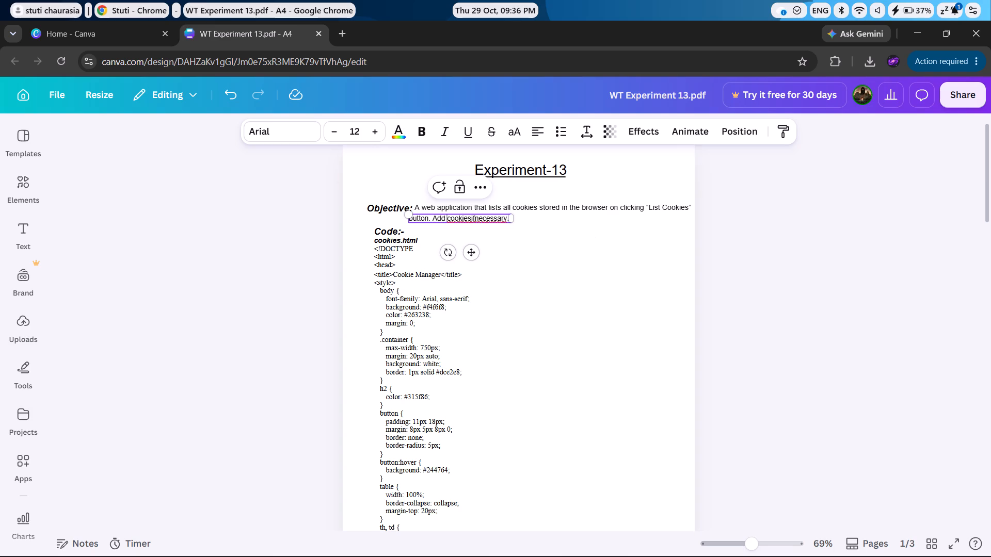
{"action": "left_click", "coordinate": [471, 218]}
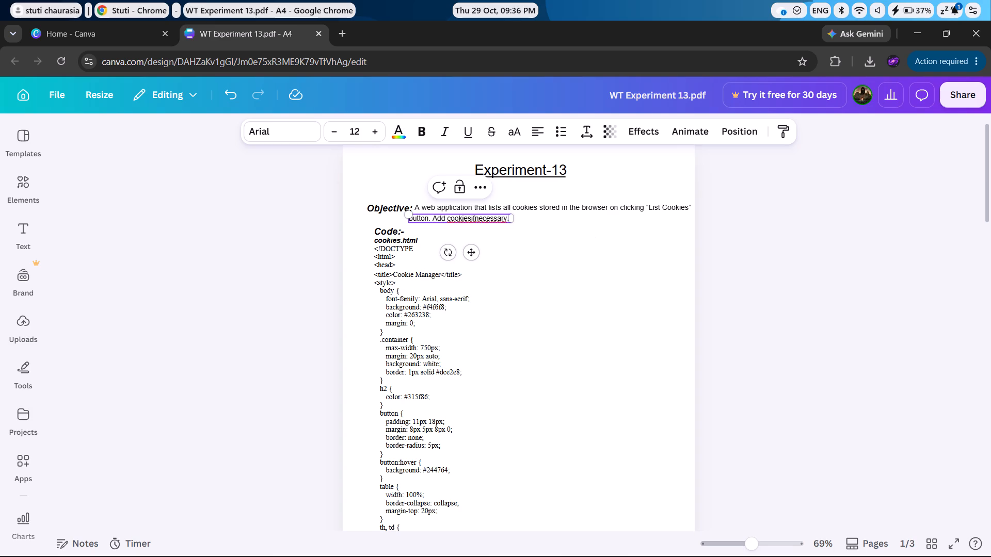
{"action": "key", "text": "space"}
{"action": "left_click", "coordinate": [476, 219]}
{"action": "key", "text": "space"}
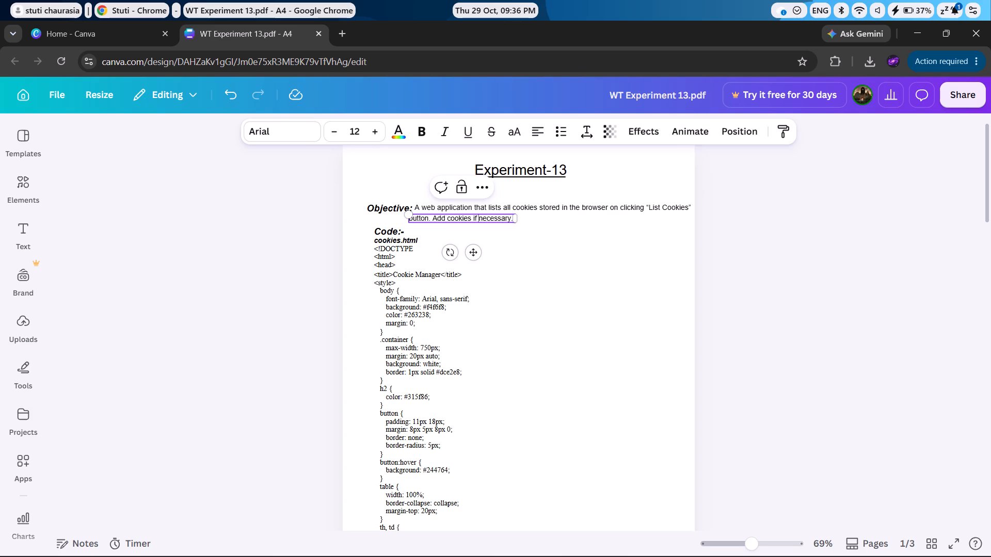
{"action": "left_click", "coordinate": [554, 281]}
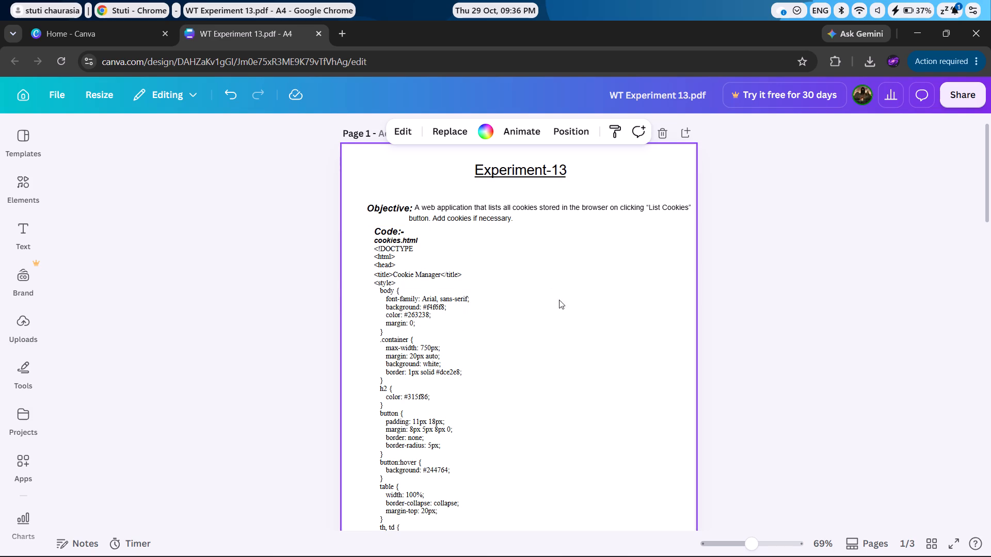
Switch from the WT Experiment 13 design to the already open Canva home page.
{"action": "scroll", "coordinate": [560, 312], "scroll_direction": "left", "scroll_amount": 1}
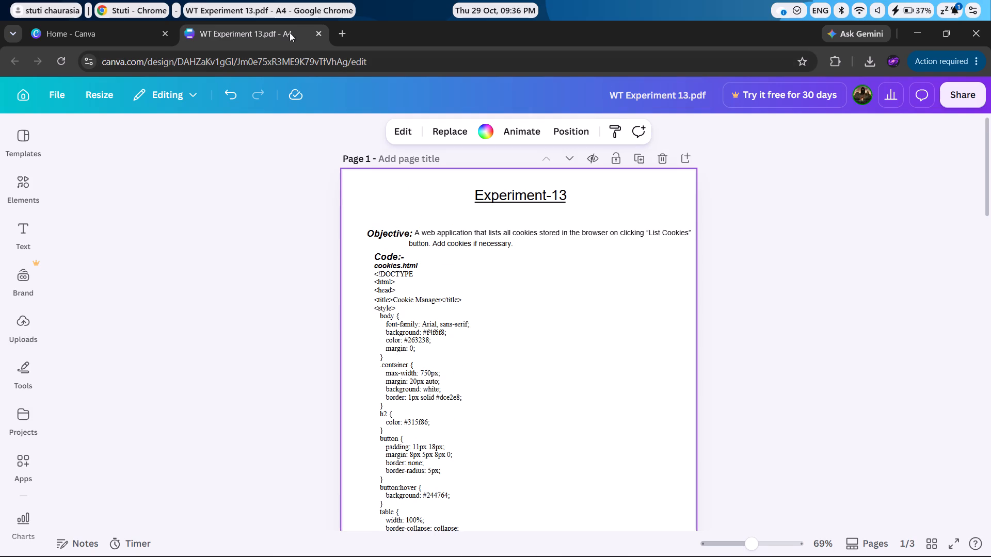
{"action": "left_click", "coordinate": [129, 28]}
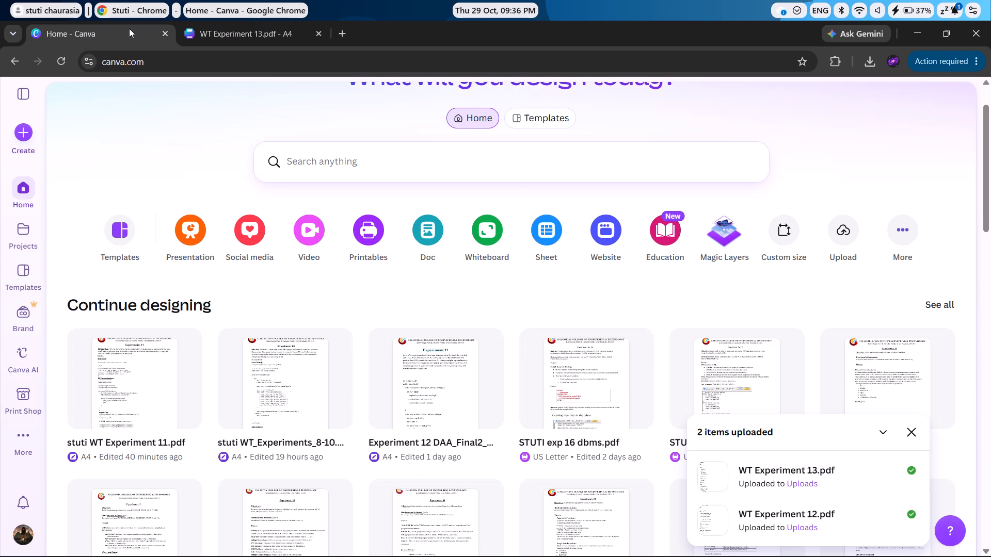
Reload the Canva home page and open the recent design "WT Experiment 12.pdf".
{"action": "left_click", "coordinate": [61, 63]}
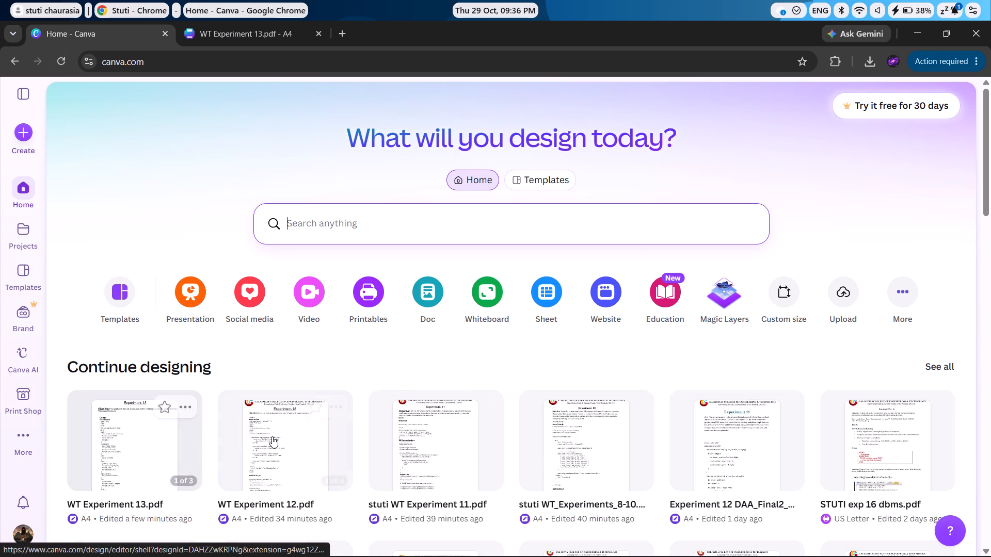
{"action": "left_click", "coordinate": [294, 438]}
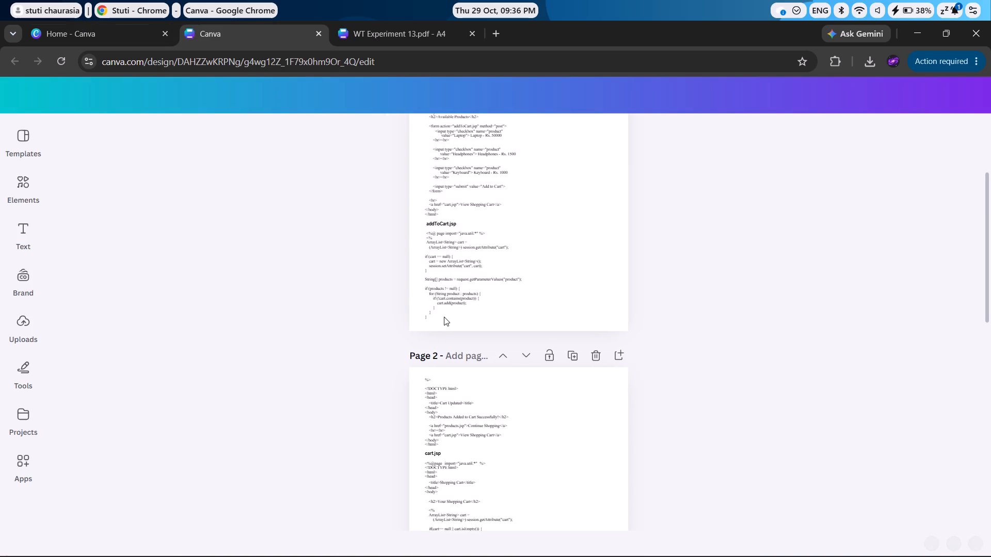
Insert the missing word spaces so page 1's objective reads "Design and implement a simple shopping cart example with session tracking API.".
{"action": "scroll", "coordinate": [447, 317], "scroll_direction": "up", "scroll_amount": 6}
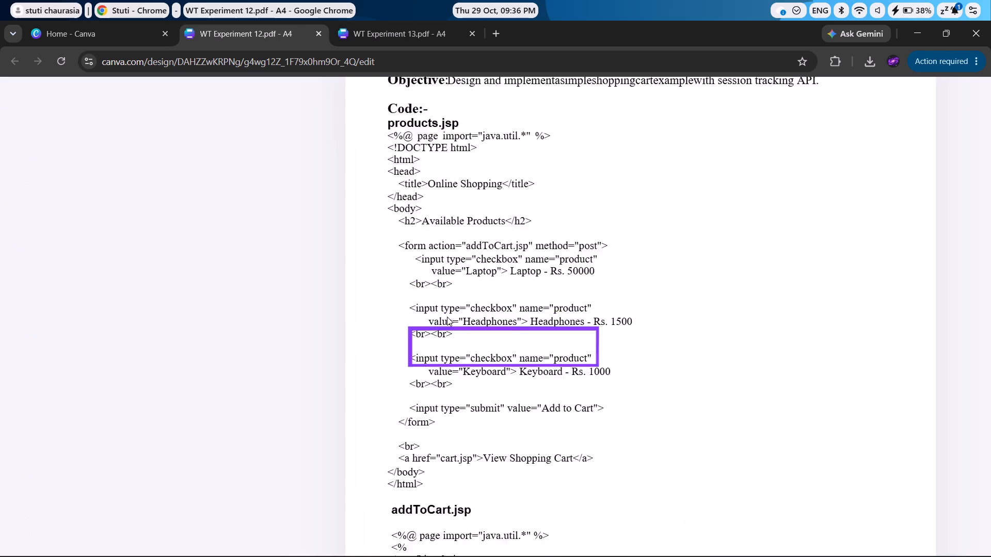
{"action": "scroll", "coordinate": [447, 317], "scroll_direction": "up", "scroll_amount": 2}
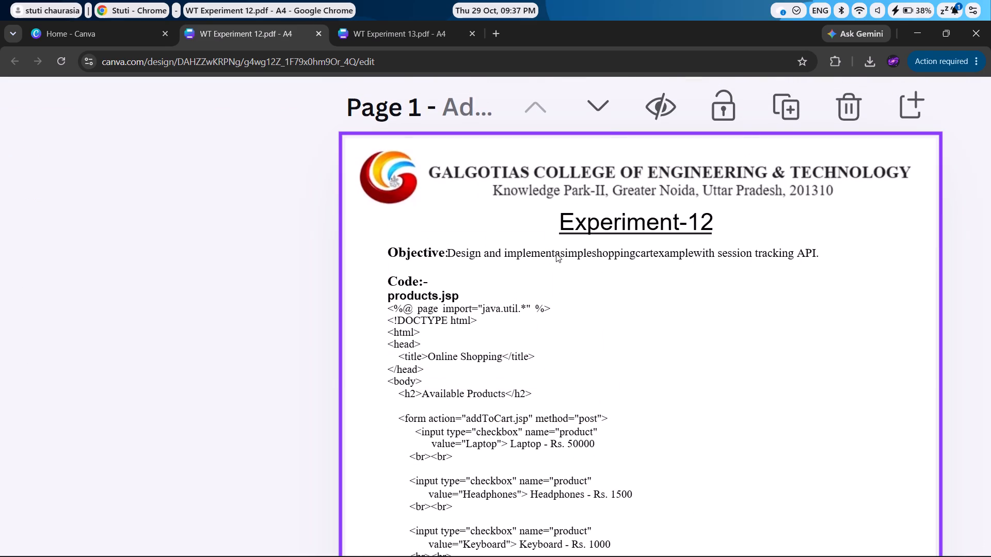
{"action": "left_click", "coordinate": [556, 253]}
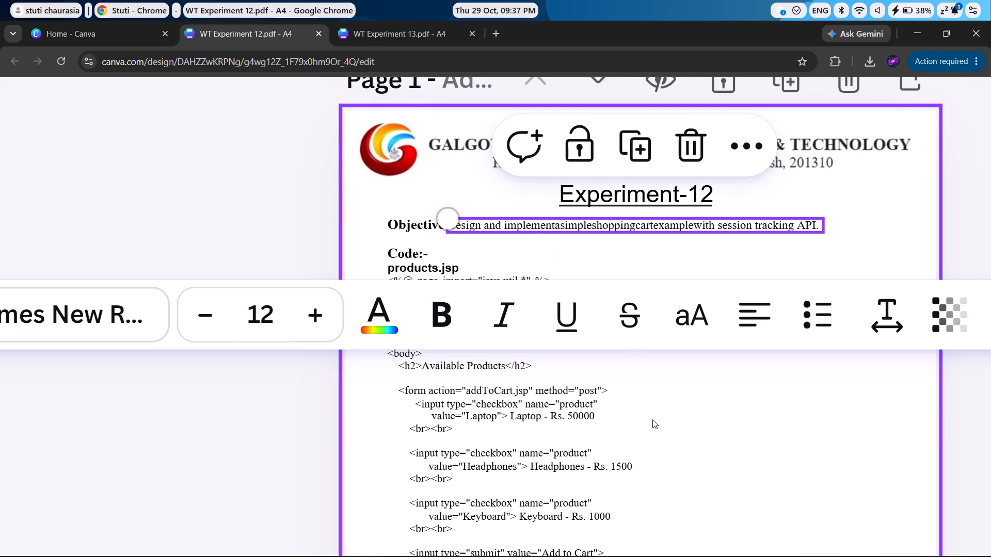
{"action": "left_click", "coordinate": [666, 462]}
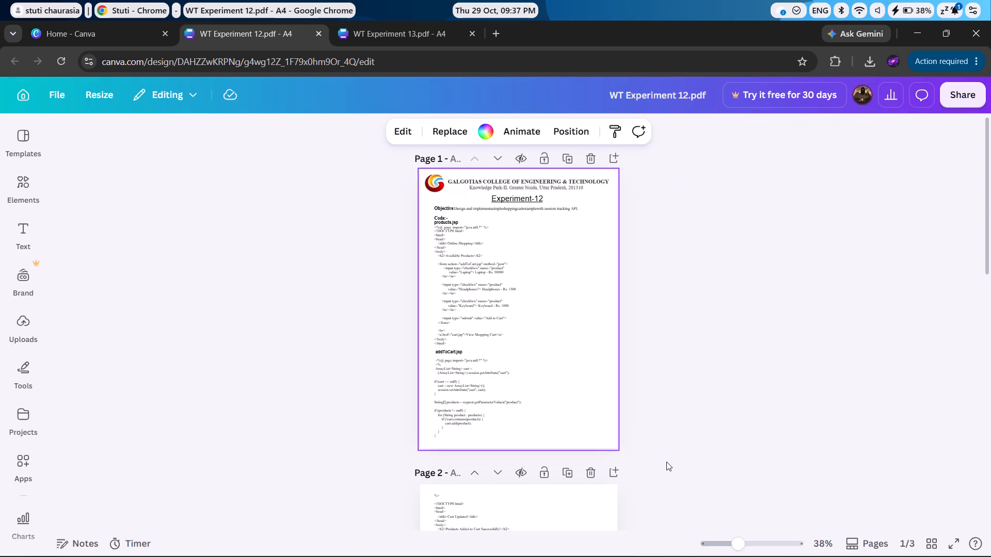
{"action": "scroll", "coordinate": [440, 214], "scroll_direction": "right", "scroll_amount": 1}
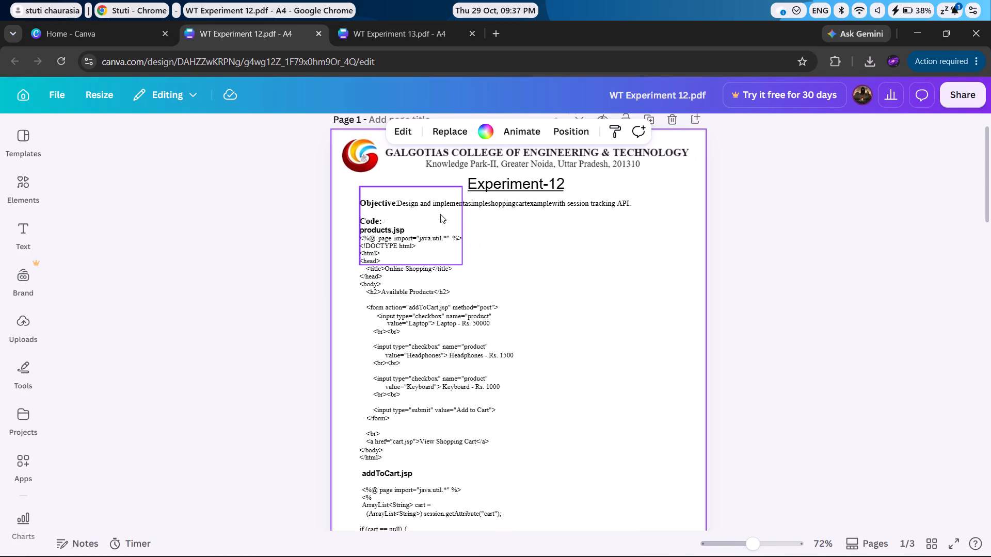
{"action": "scroll", "coordinate": [440, 214], "scroll_direction": "up", "scroll_amount": 1}
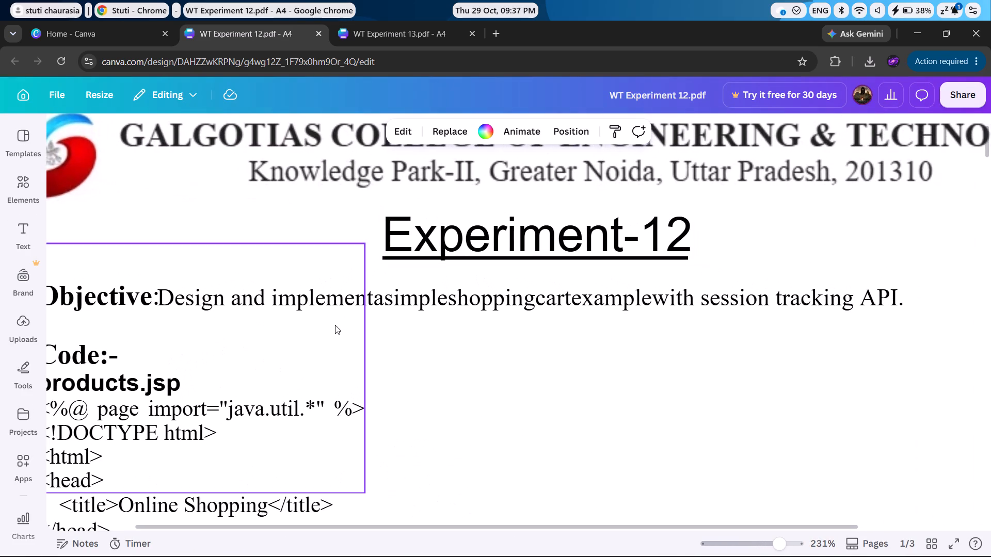
{"action": "left_click", "coordinate": [373, 302]}
{"action": "left_click", "coordinate": [374, 302]}
{"action": "left_click", "coordinate": [374, 301]}
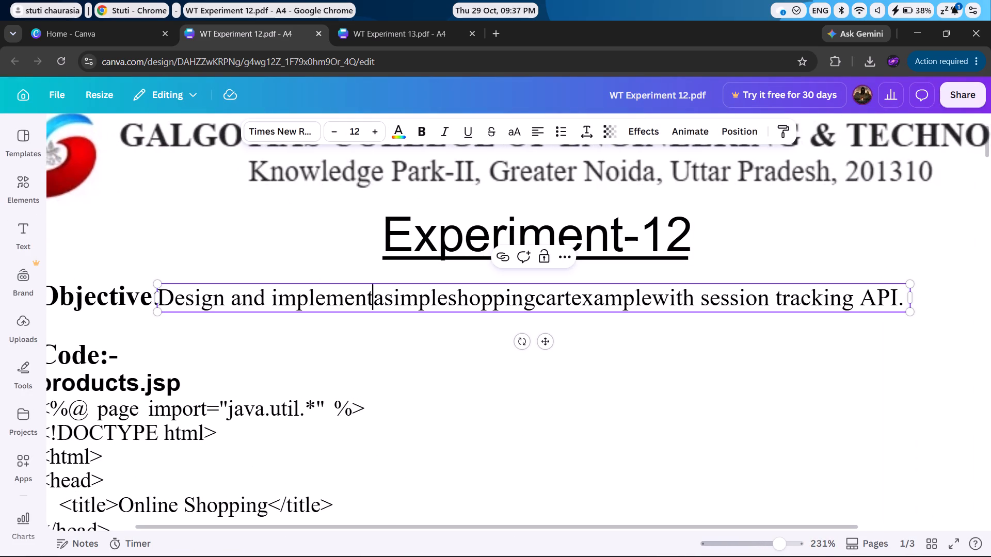
{"action": "key", "text": "space"}
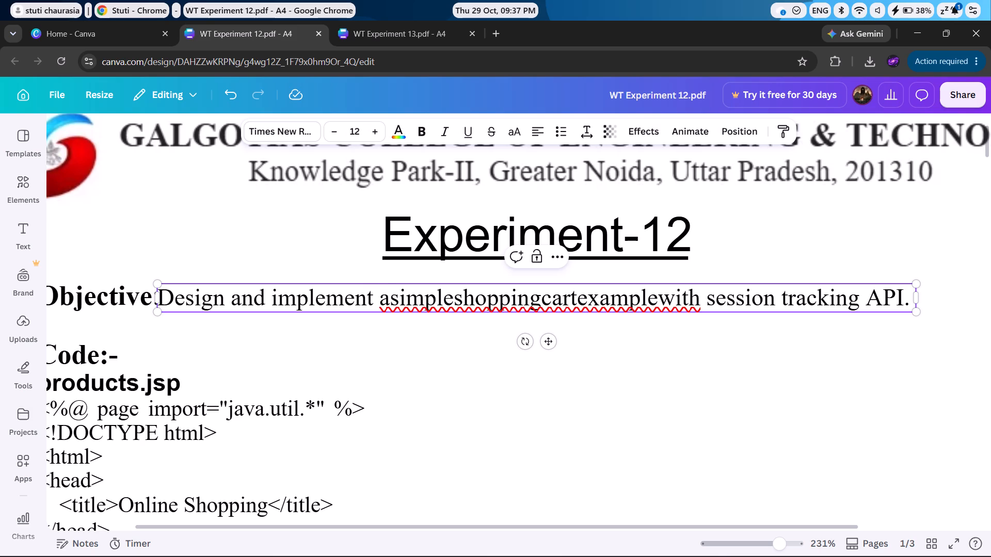
{"action": "left_click", "coordinate": [388, 302]}
{"action": "key", "text": "space"}
{"action": "left_click", "coordinate": [456, 302]}
{"action": "key", "text": "space"}
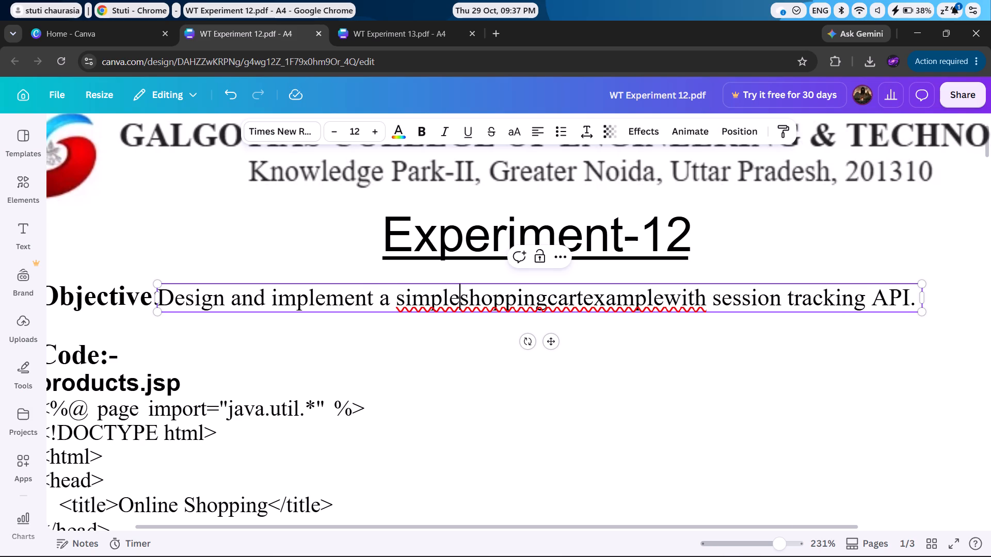
{"action": "left_click", "coordinate": [550, 300]}
{"action": "key", "text": "space"}
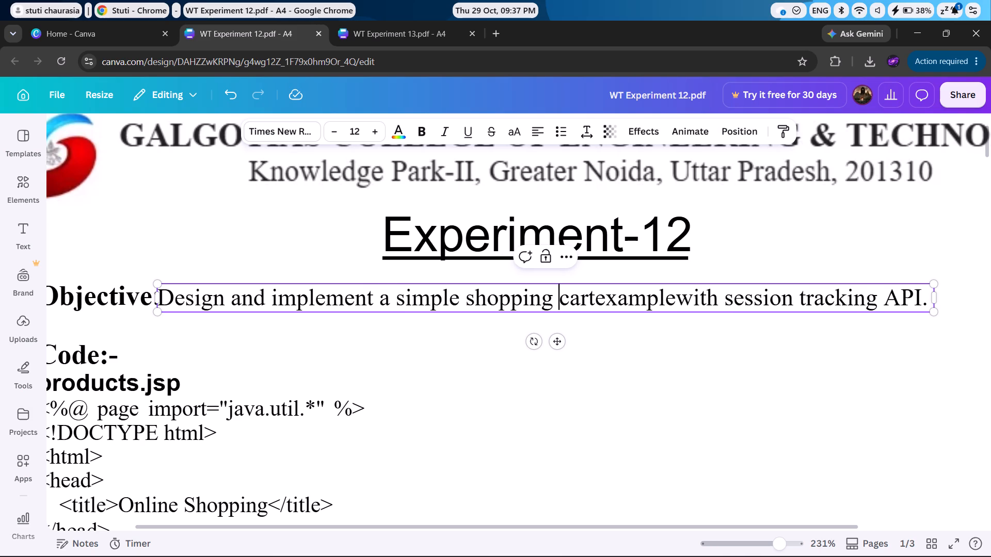
{"action": "left_click", "coordinate": [595, 300]}
{"action": "key", "text": "space"}
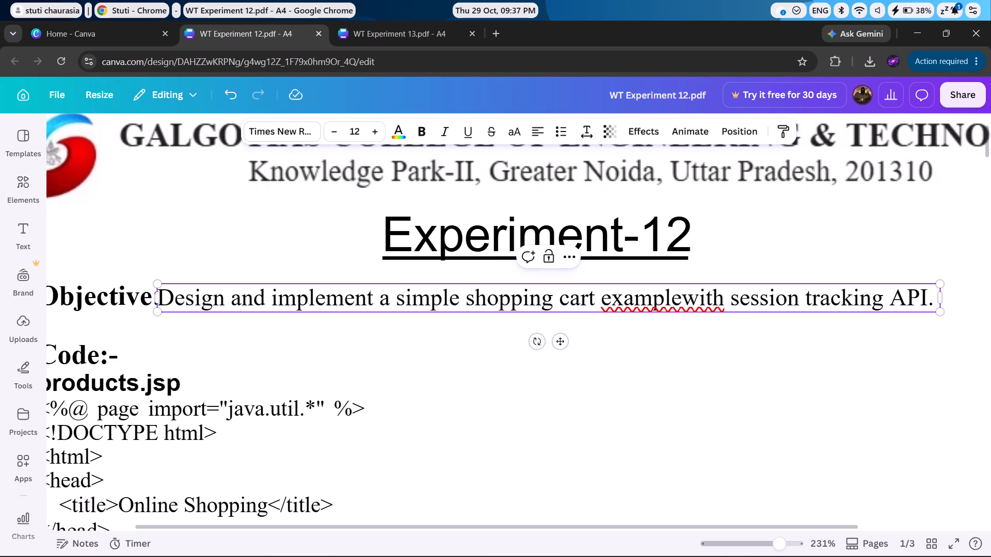
{"action": "left_click", "coordinate": [678, 298]}
{"action": "key", "text": "space"}
{"action": "left_click", "coordinate": [719, 350]}
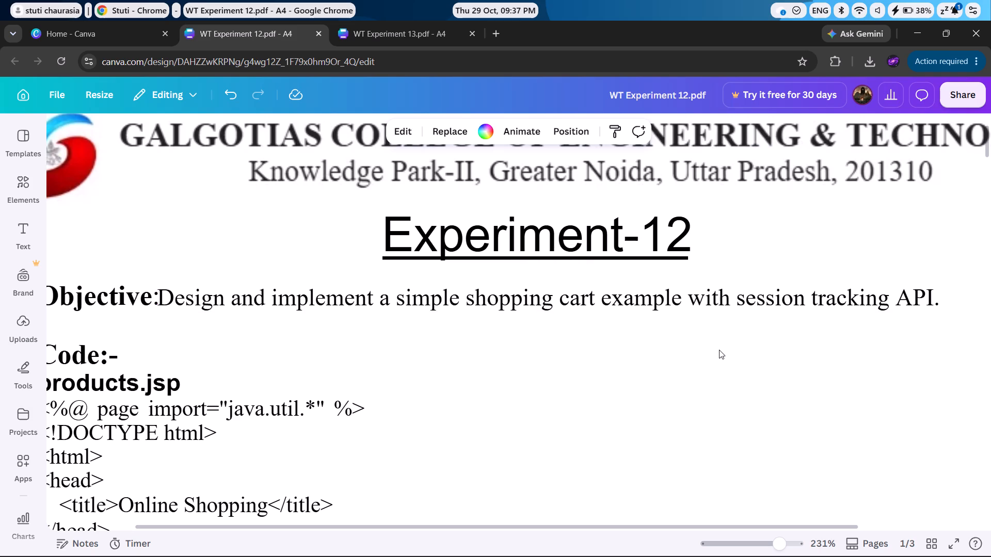
Review the WT Experiment 12 design through page 3, examining the code and the OUTPUT screenshots.
{"action": "scroll", "coordinate": [474, 363], "scroll_direction": "down", "scroll_amount": 2}
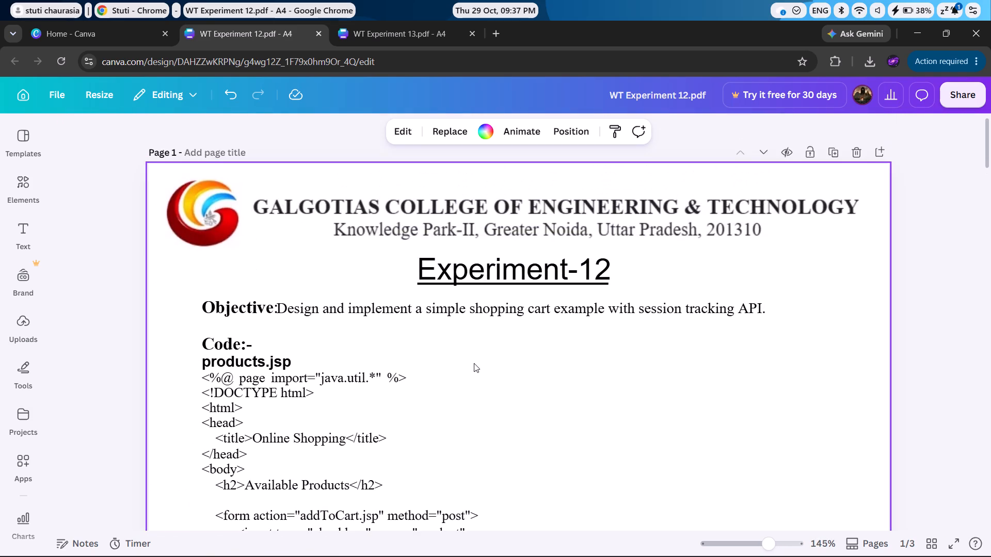
{"action": "scroll", "coordinate": [474, 363], "scroll_direction": "down", "scroll_amount": 6}
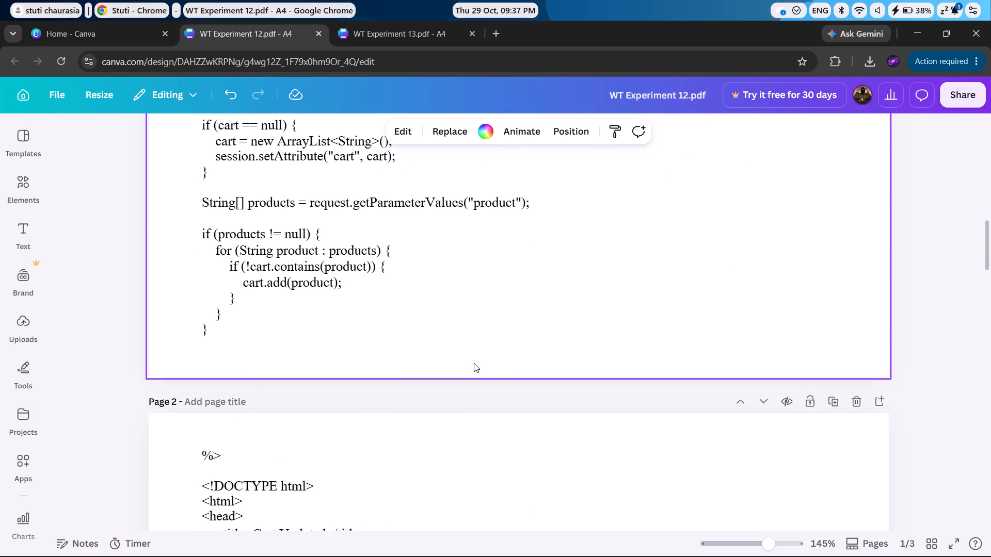
{"action": "scroll", "coordinate": [474, 363], "scroll_direction": "down", "scroll_amount": 4}
{"action": "scroll", "coordinate": [474, 363], "scroll_direction": "up", "scroll_amount": 4}
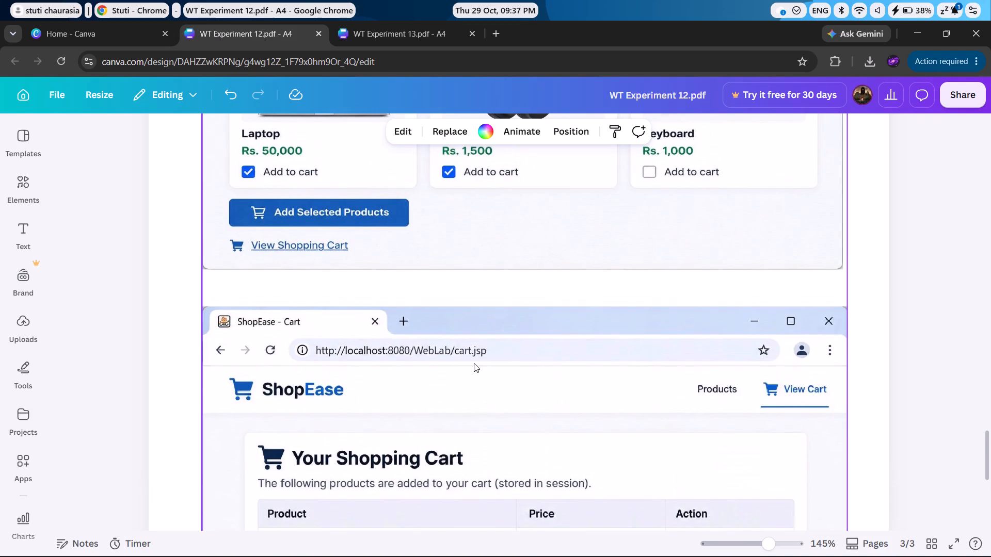
{"action": "scroll", "coordinate": [474, 363], "scroll_direction": "up", "scroll_amount": 5}
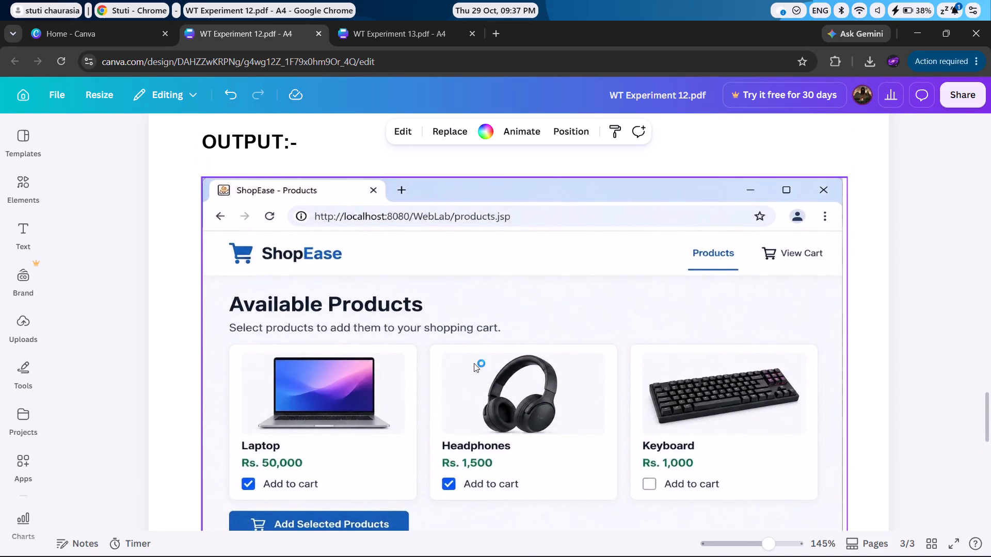
{"action": "scroll", "coordinate": [474, 363], "scroll_direction": "up", "scroll_amount": 6}
{"action": "scroll", "coordinate": [474, 363], "scroll_direction": "down", "scroll_amount": 4}
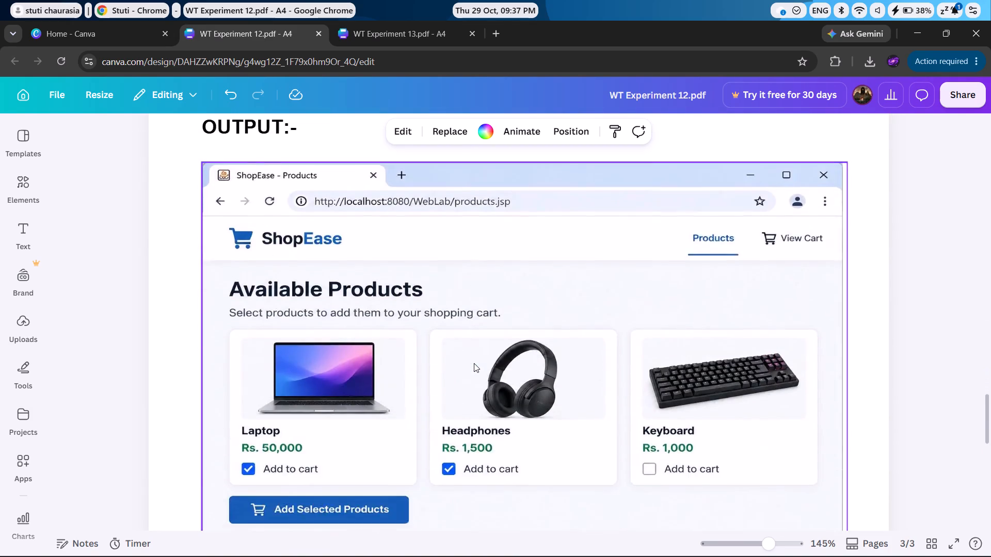
{"action": "scroll", "coordinate": [474, 363], "scroll_direction": "up", "scroll_amount": 3}
{"action": "scroll", "coordinate": [474, 363], "scroll_direction": "down", "scroll_amount": 1}
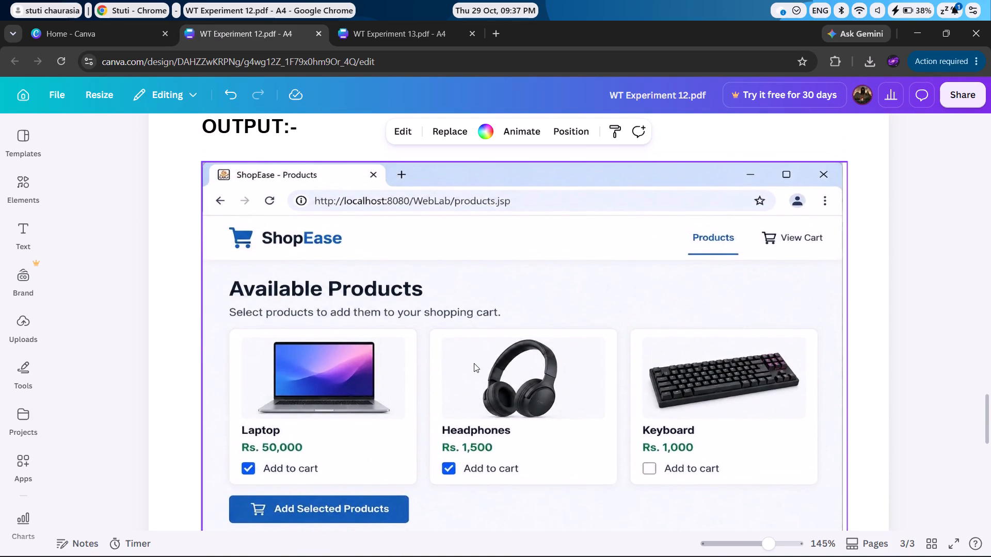
{"action": "scroll", "coordinate": [474, 363], "scroll_direction": "down", "scroll_amount": 3}
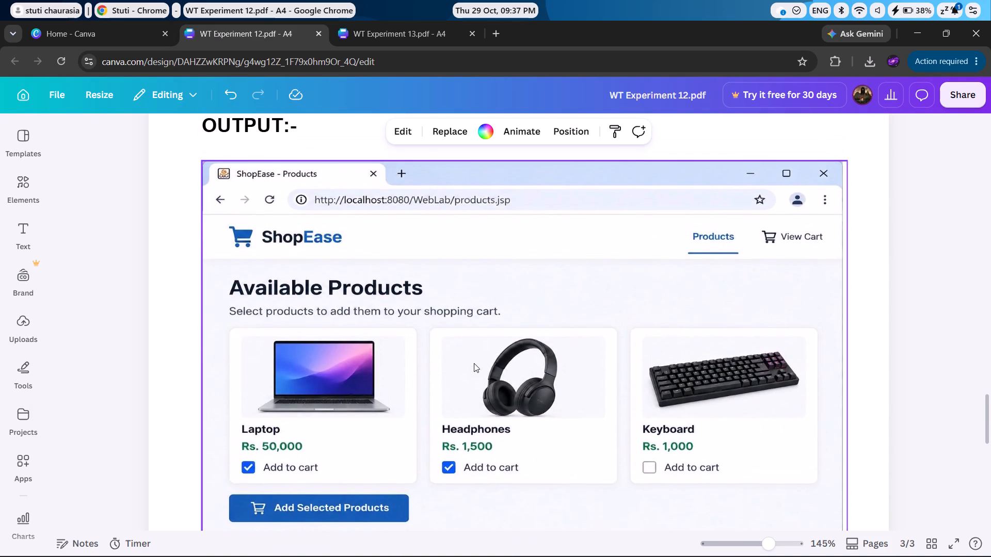
{"action": "scroll", "coordinate": [474, 363], "scroll_direction": "down", "scroll_amount": 4}
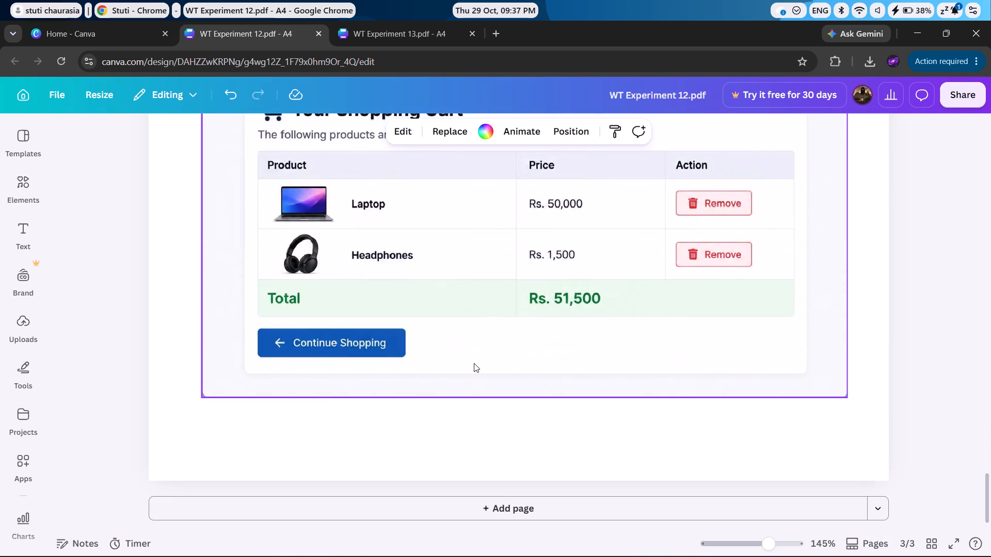
{"action": "scroll", "coordinate": [474, 363], "scroll_direction": "up", "scroll_amount": 2}
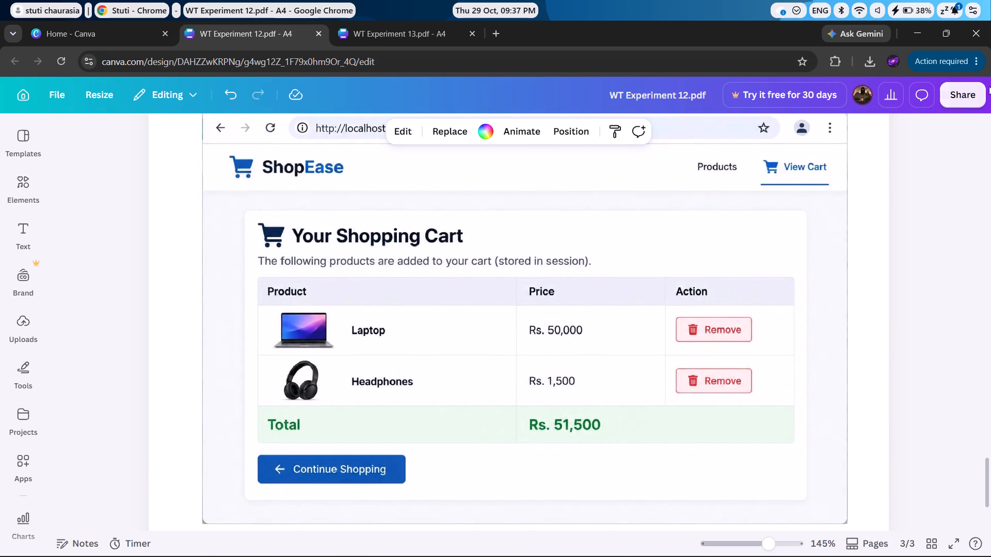
Download all pages of the WT Experiment 12 design as a PDF with the Digital preset.
{"action": "left_click", "coordinate": [960, 90]}
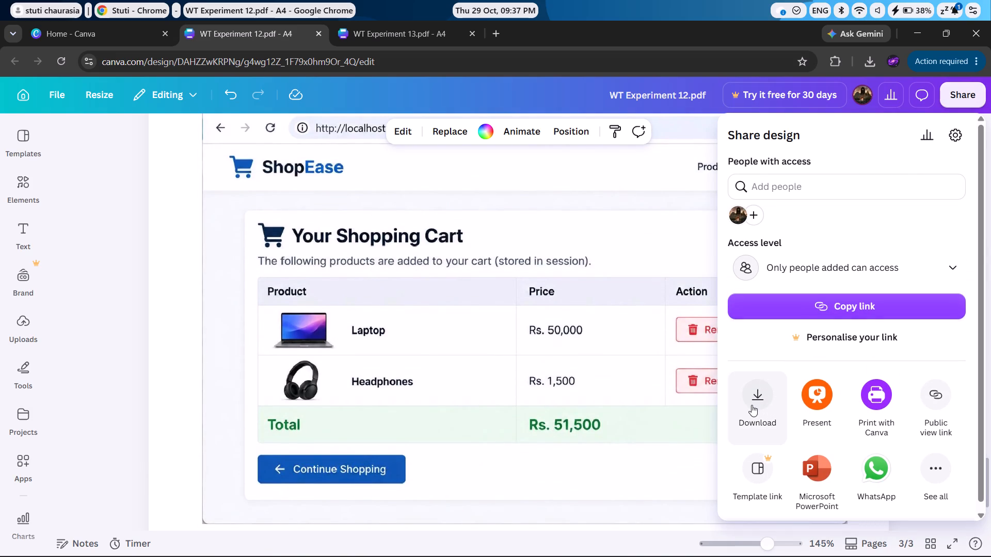
{"action": "left_click", "coordinate": [754, 403]}
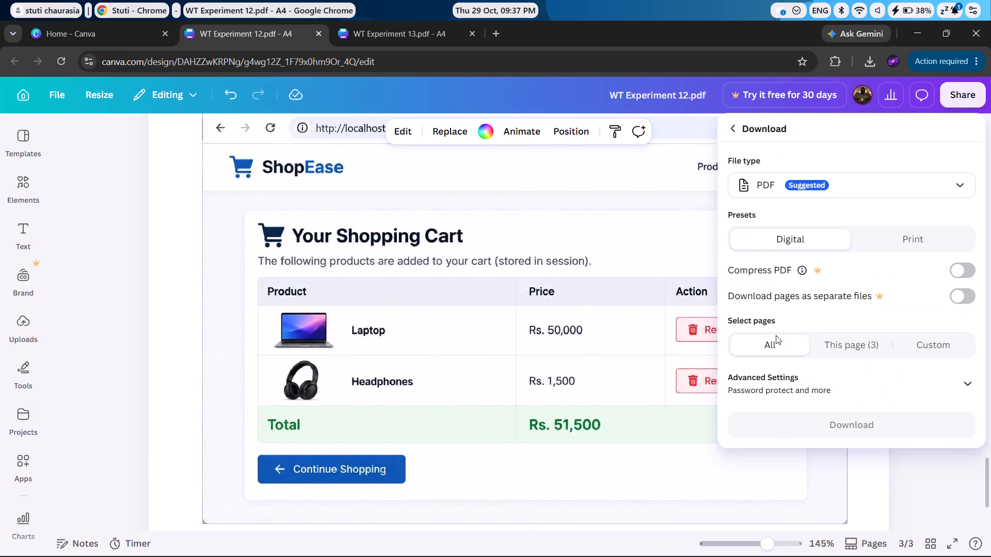
{"action": "left_click", "coordinate": [796, 425]}
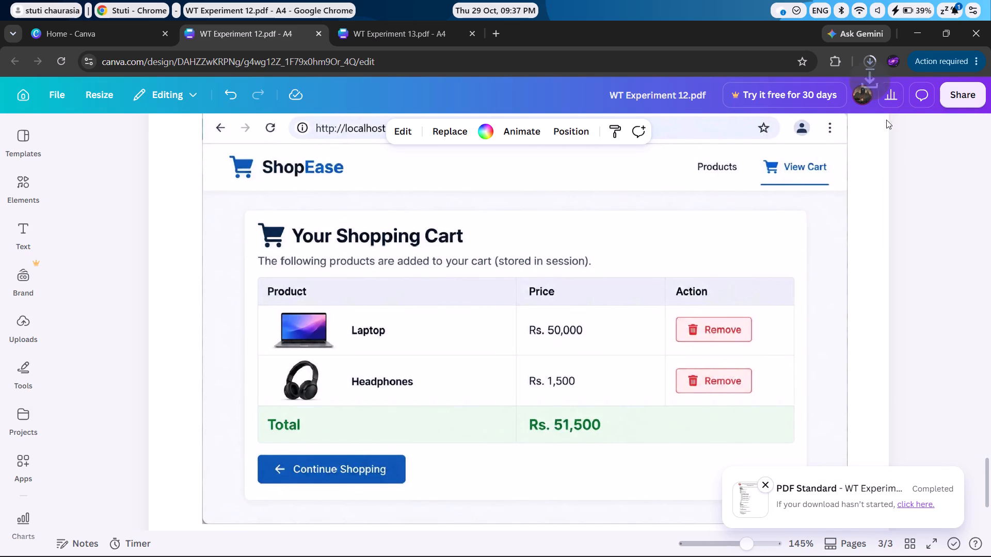
Minimize the browser, switch to the Downloads folder in File Explorer and refresh its listing.
{"action": "left_click", "coordinate": [920, 39]}
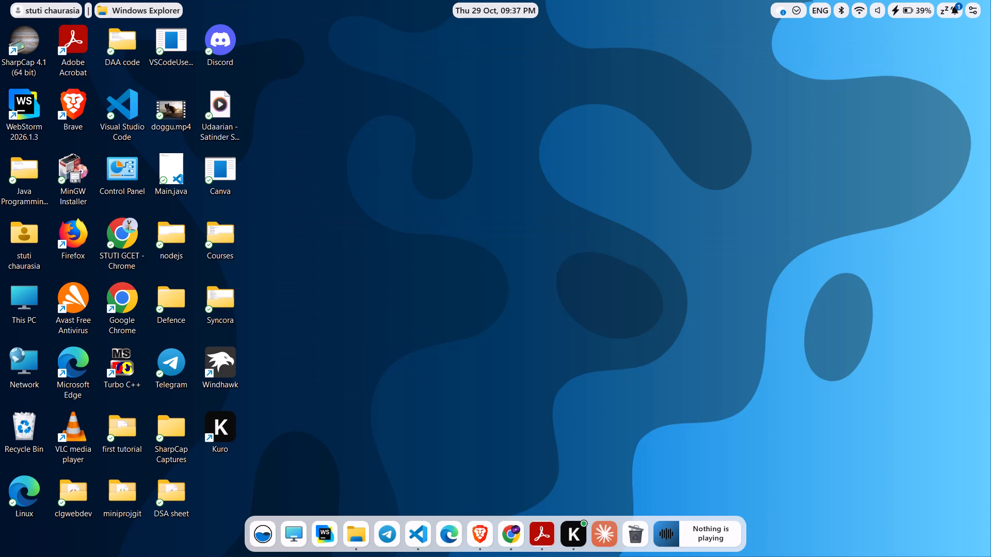
{"action": "left_click", "coordinate": [358, 536]}
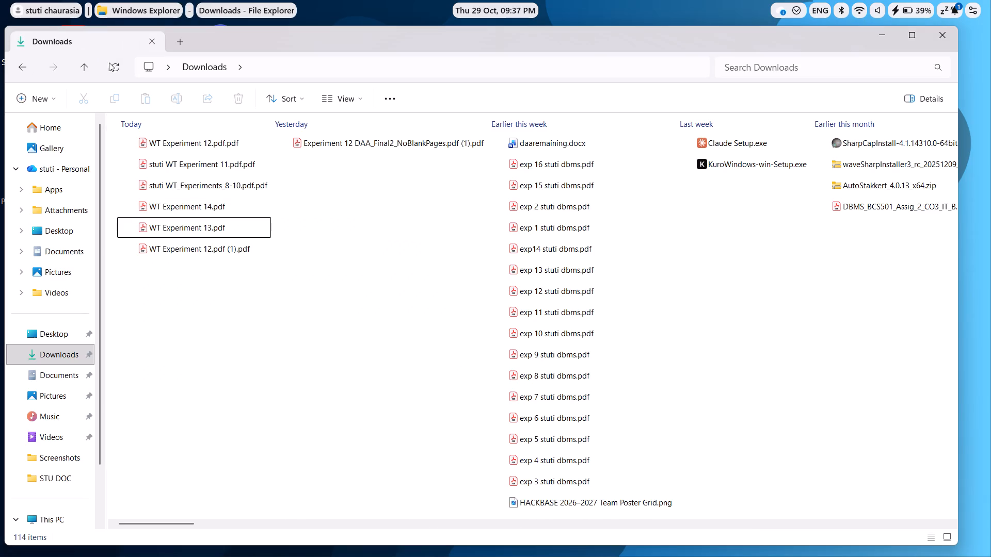
{"action": "left_click", "coordinate": [116, 67]}
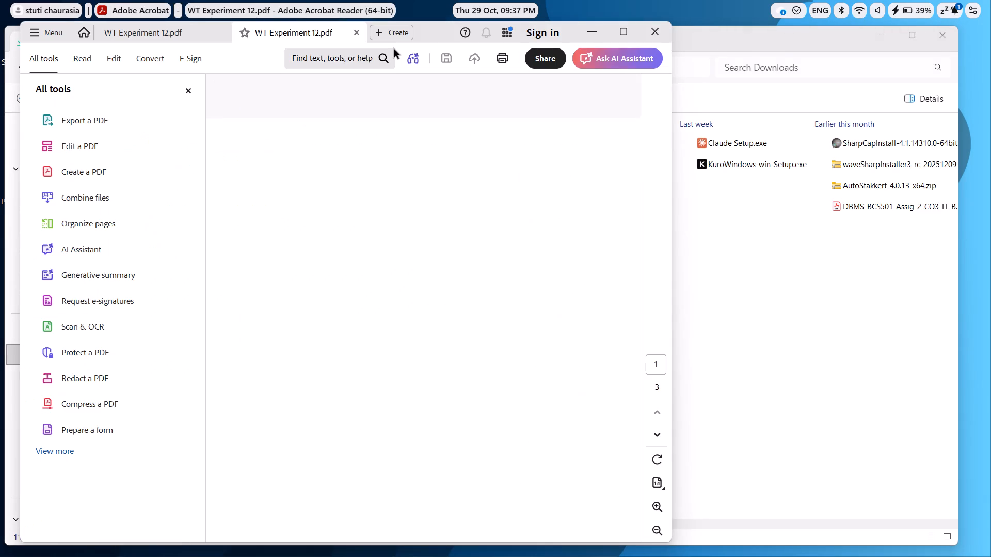
Close Adobe Acrobat with all its open document tabs.
{"action": "left_click", "coordinate": [656, 35]}
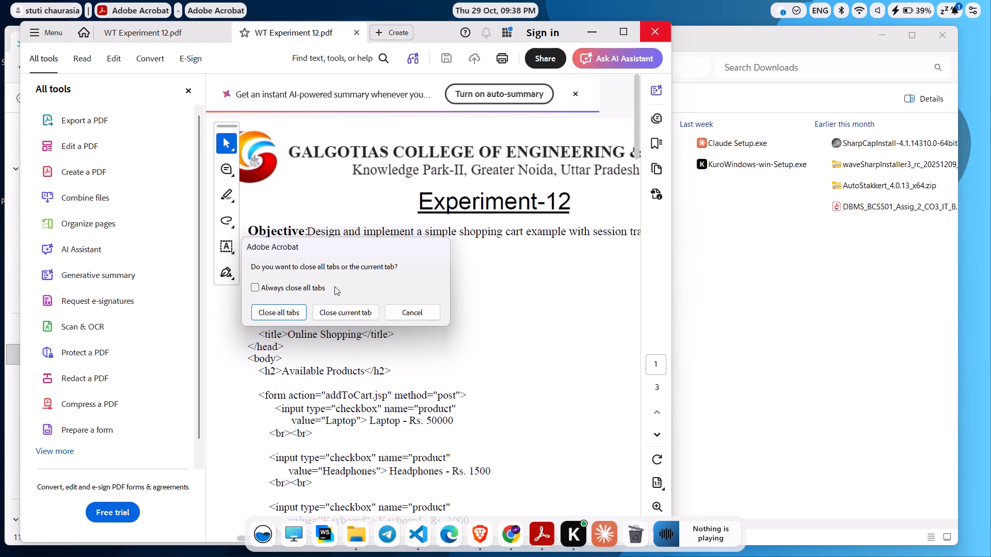
{"action": "left_click", "coordinate": [291, 313]}
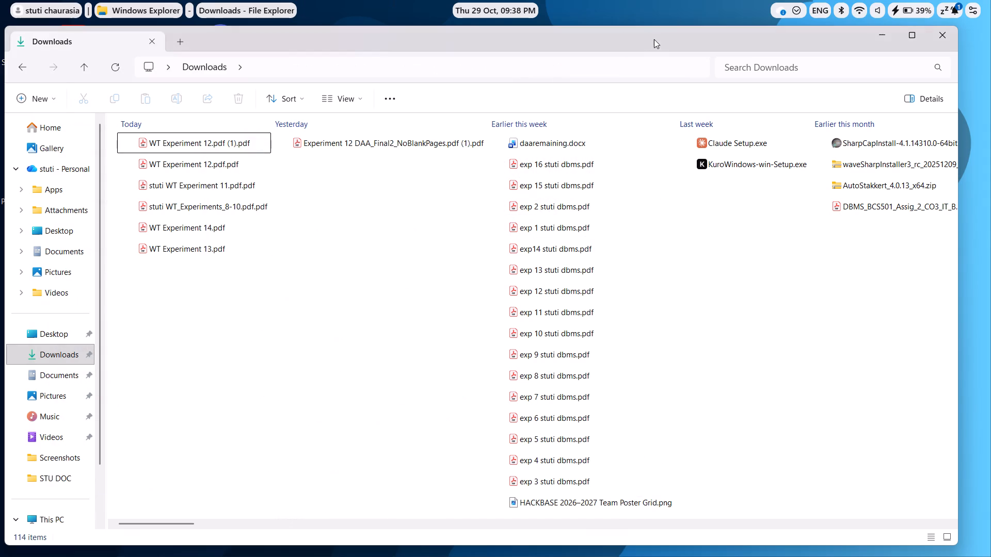
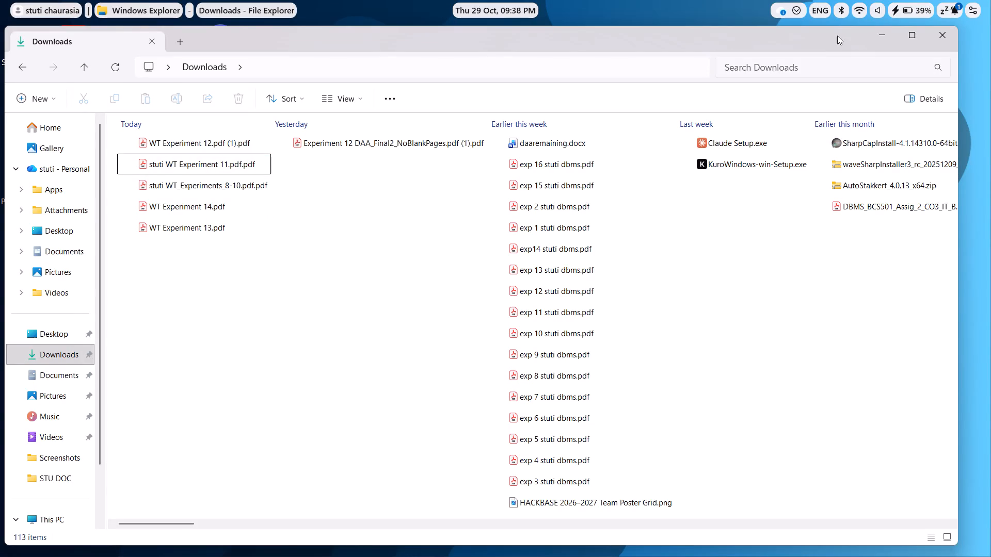
Minimize File Explorer, switch to Chrome, reload the WT Experiment 12 design and close its tab.
{"action": "left_click", "coordinate": [881, 34]}
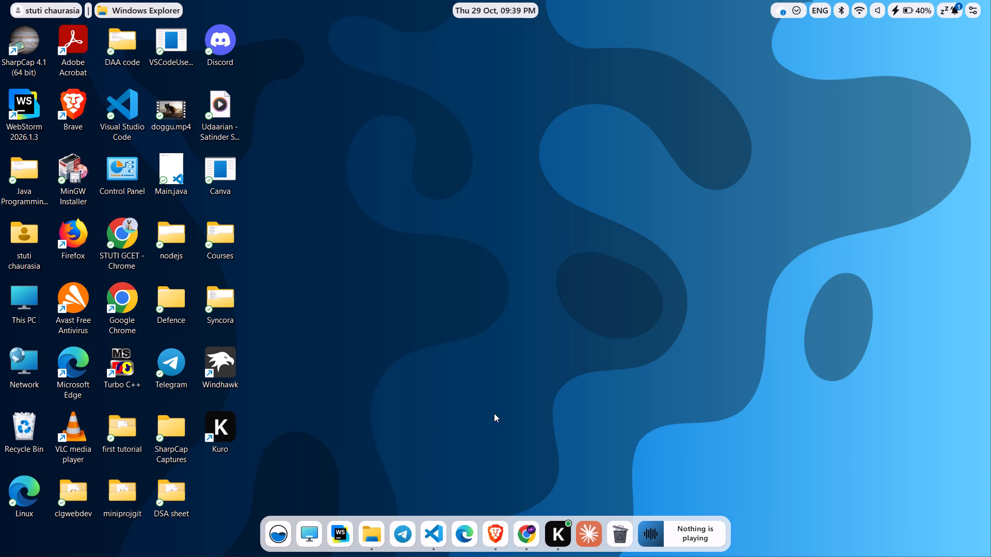
{"action": "left_click", "coordinate": [526, 530]}
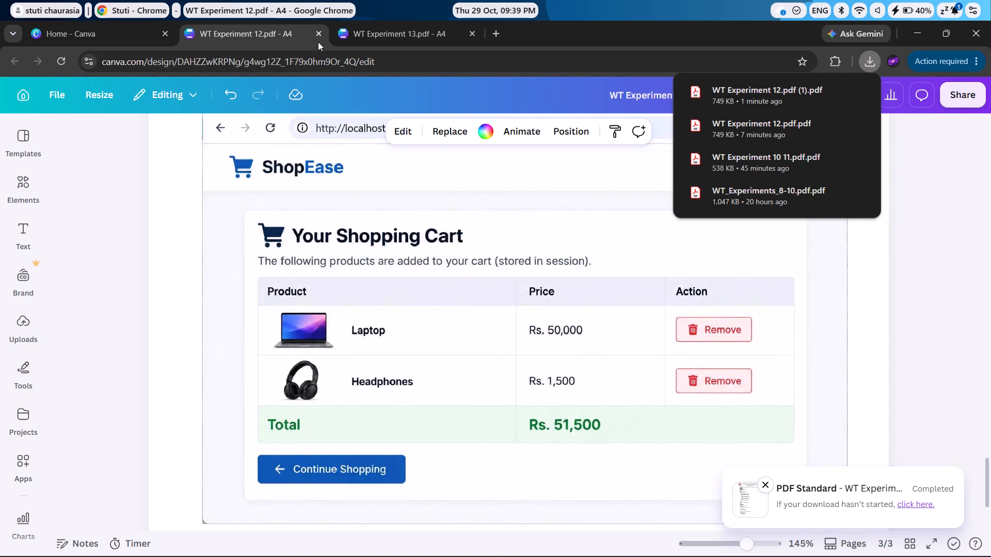
{"action": "left_click", "coordinate": [63, 61]}
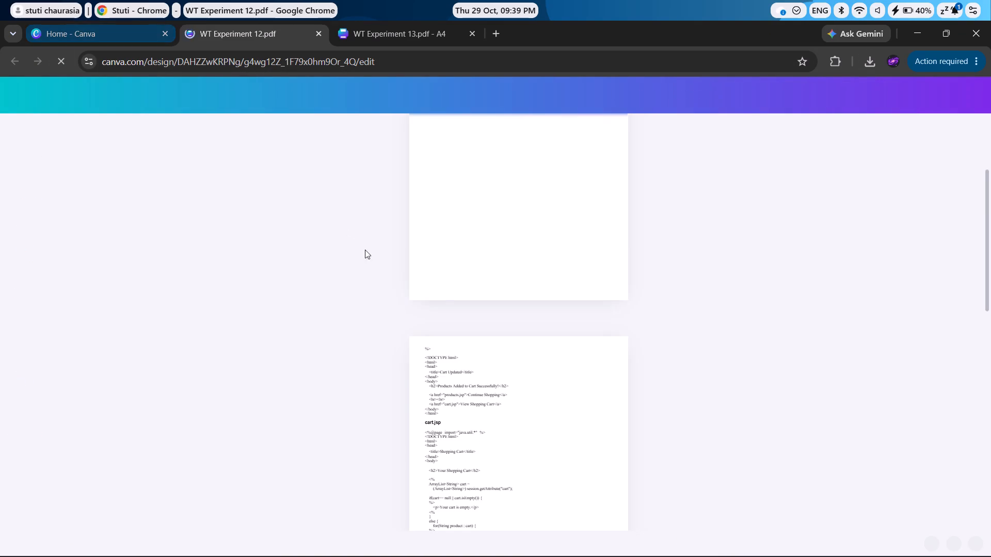
{"action": "scroll", "coordinate": [446, 302], "scroll_direction": "up", "scroll_amount": 13}
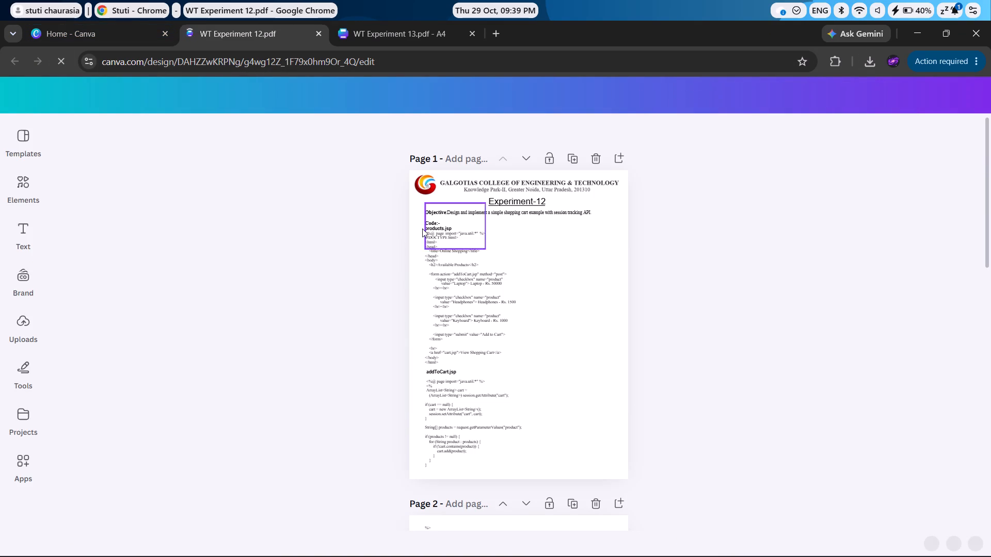
{"action": "left_click", "coordinate": [317, 31]}
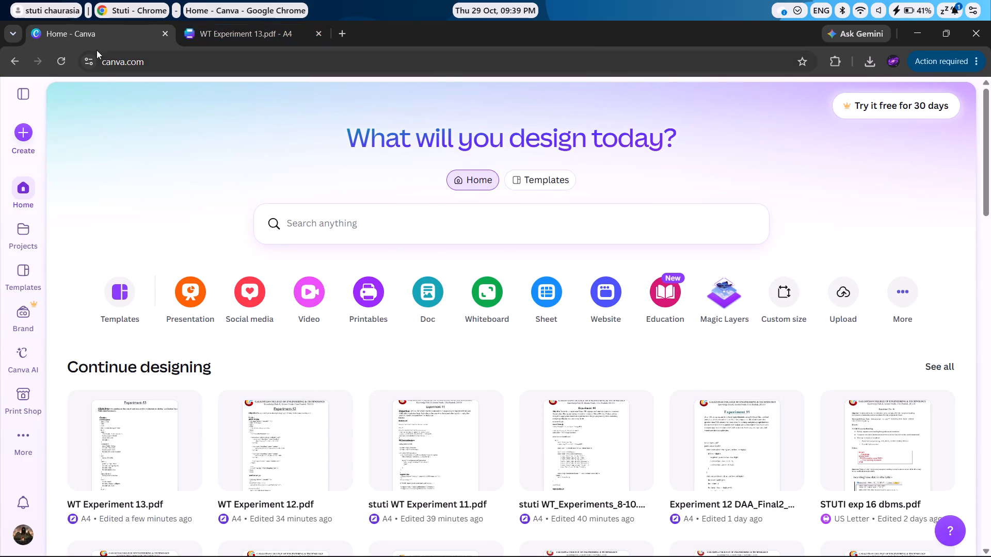
Refresh the Canva home page and switch to the open WT Experiment 13 design.
{"action": "left_click", "coordinate": [62, 57]}
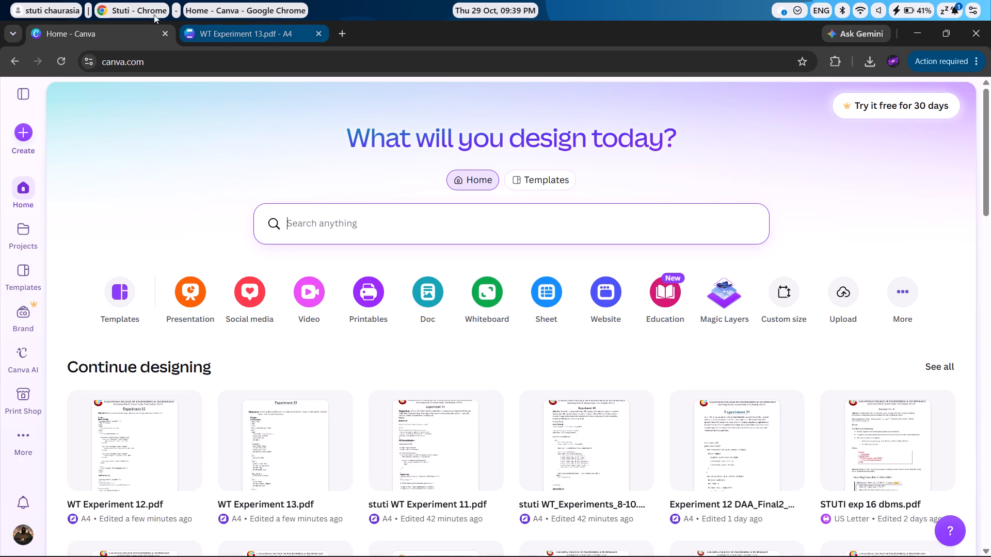
{"action": "left_click", "coordinate": [236, 29]}
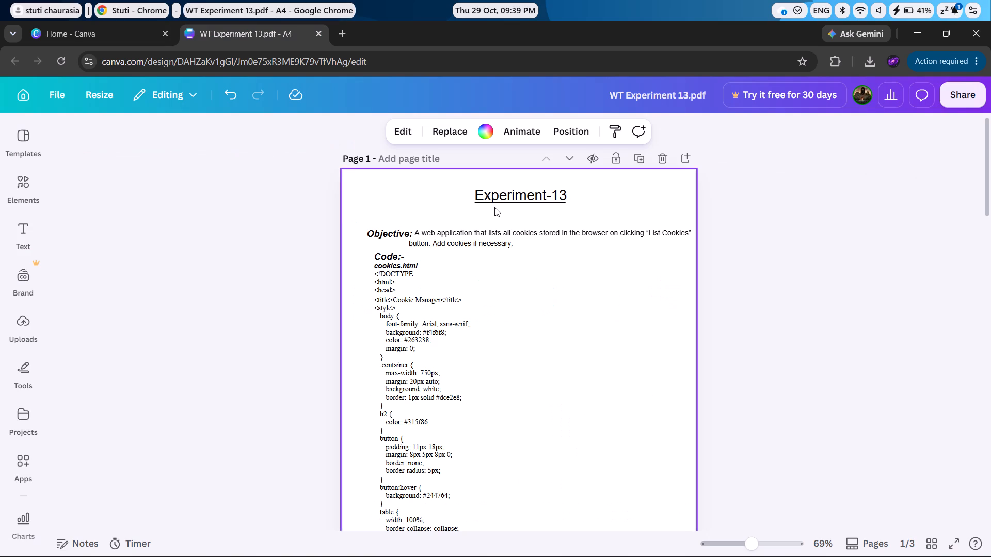
Move the "Experiment-13" title down on page 1, closer to the objective text.
{"action": "left_click_drag", "start_coordinate": [500, 198], "coordinate": [498, 217]}
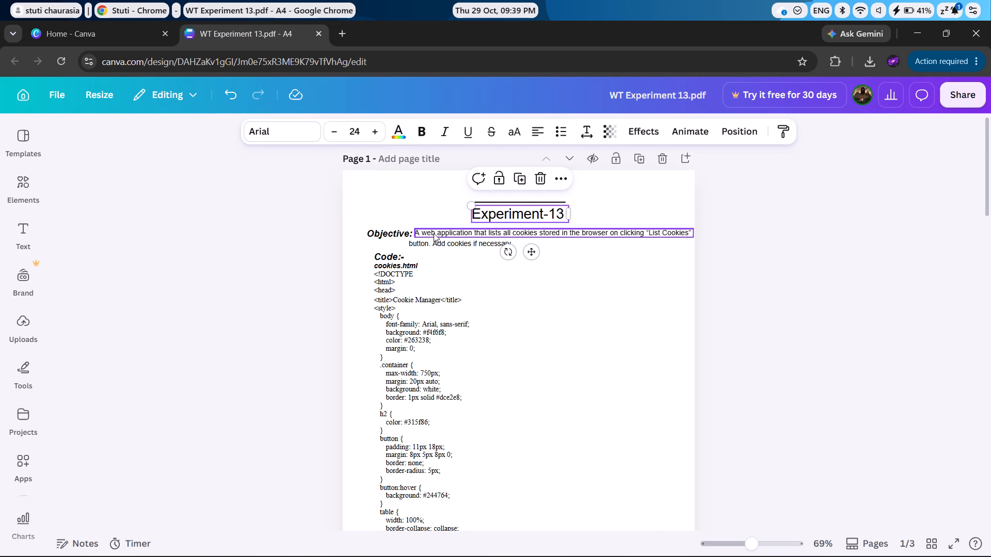
Shift the two objective text lines and the "Objective:" label slightly down, left-aligning both text lines beside the label.
{"action": "left_click", "coordinate": [414, 240]}
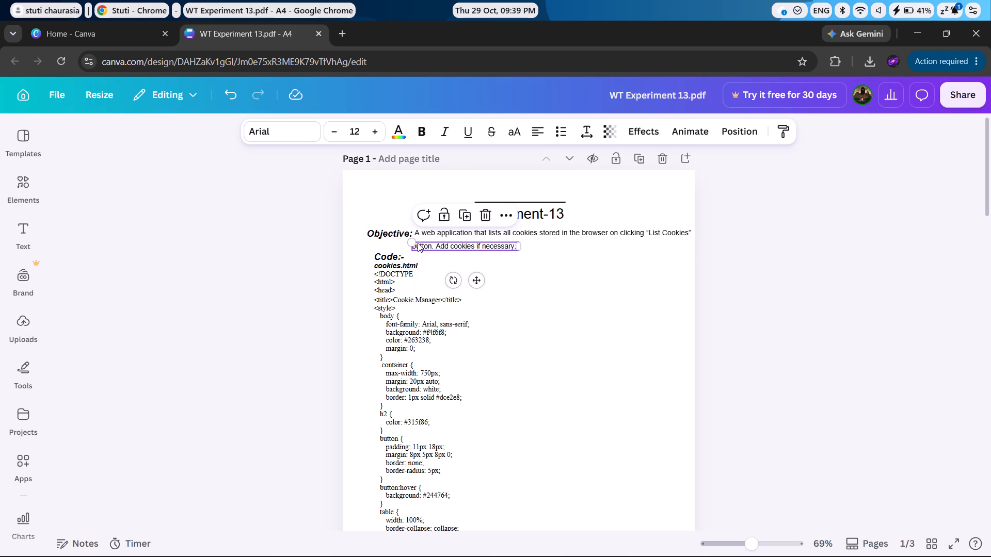
{"action": "left_click", "coordinate": [542, 257]}
{"action": "left_click_drag", "start_coordinate": [497, 234], "coordinate": [495, 238]}
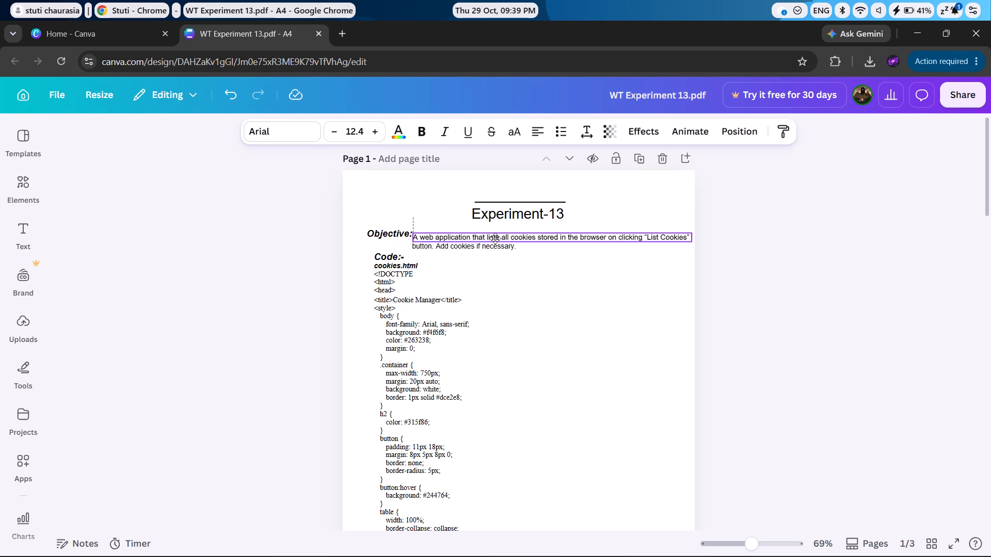
{"action": "left_click_drag", "start_coordinate": [495, 238], "coordinate": [495, 239]}
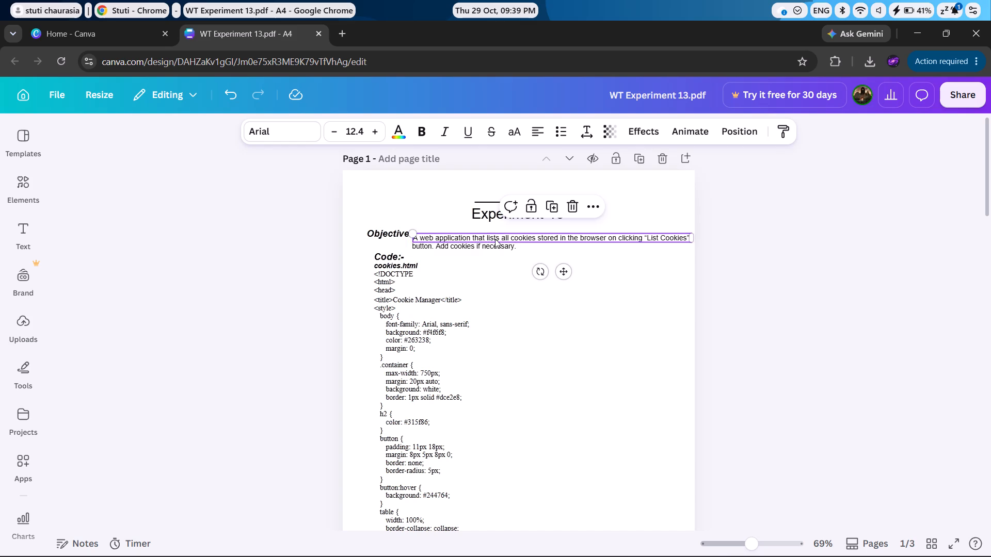
{"action": "left_click", "coordinate": [529, 255]}
{"action": "left_click_drag", "start_coordinate": [393, 235], "coordinate": [393, 241]}
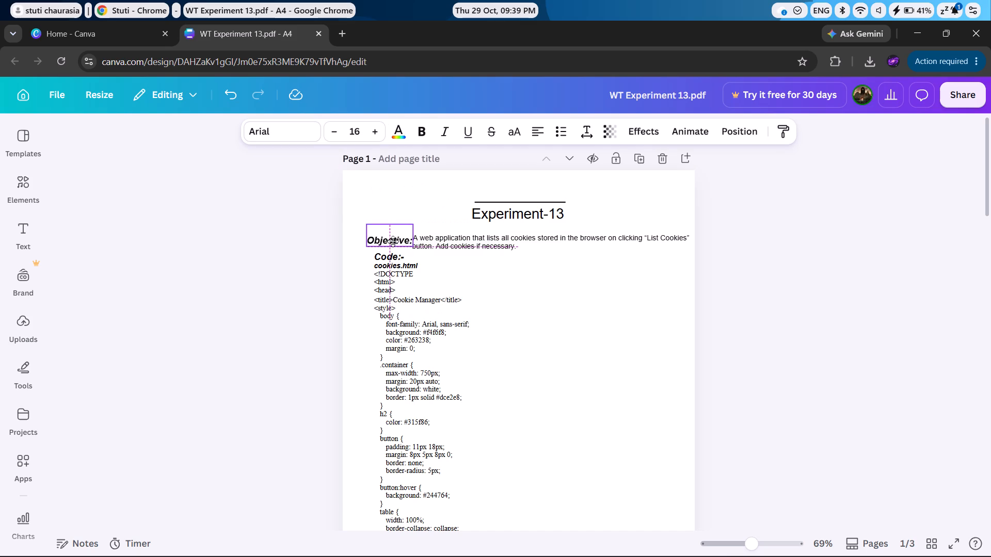
{"action": "left_click_drag", "start_coordinate": [393, 241], "coordinate": [392, 238]}
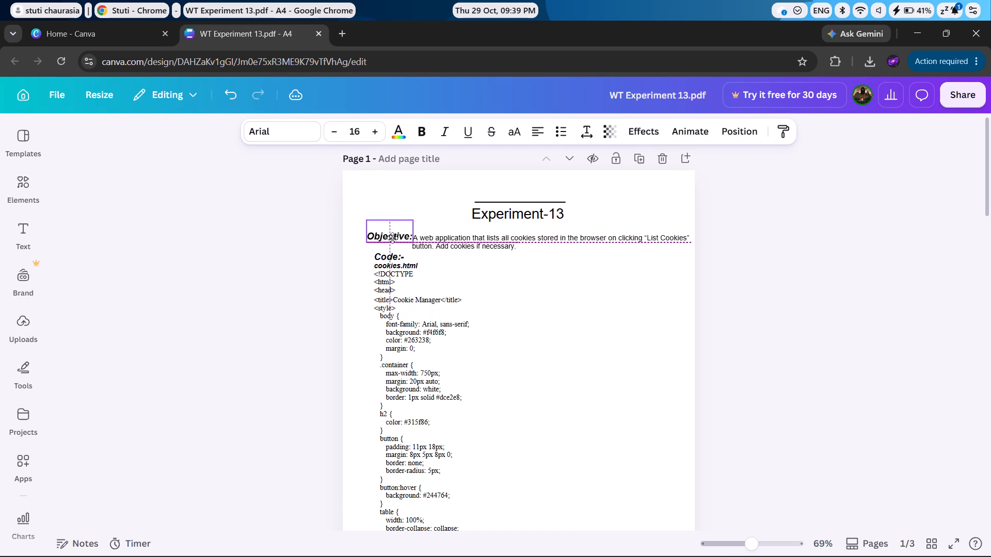
{"action": "left_click_drag", "start_coordinate": [392, 238], "coordinate": [392, 239]}
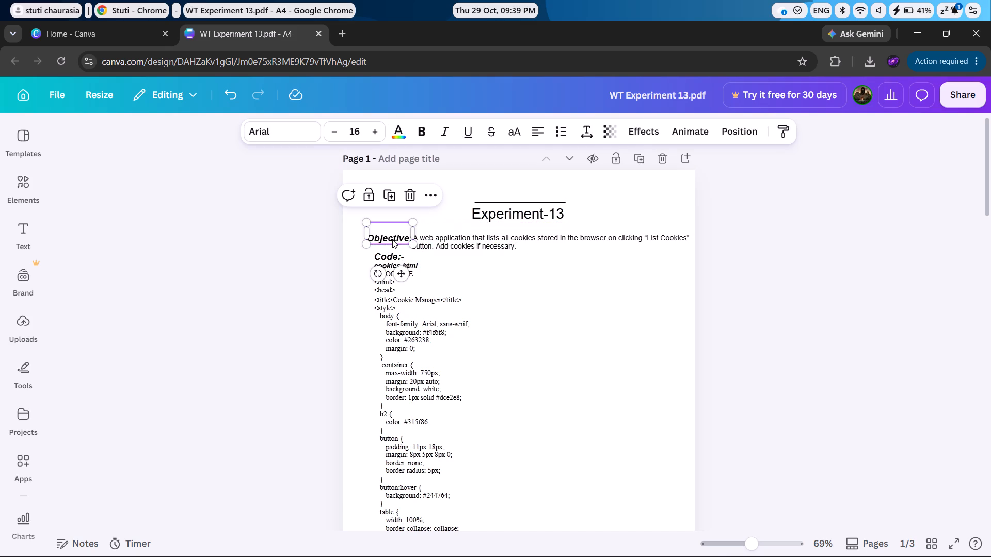
{"action": "left_click", "coordinate": [469, 296]}
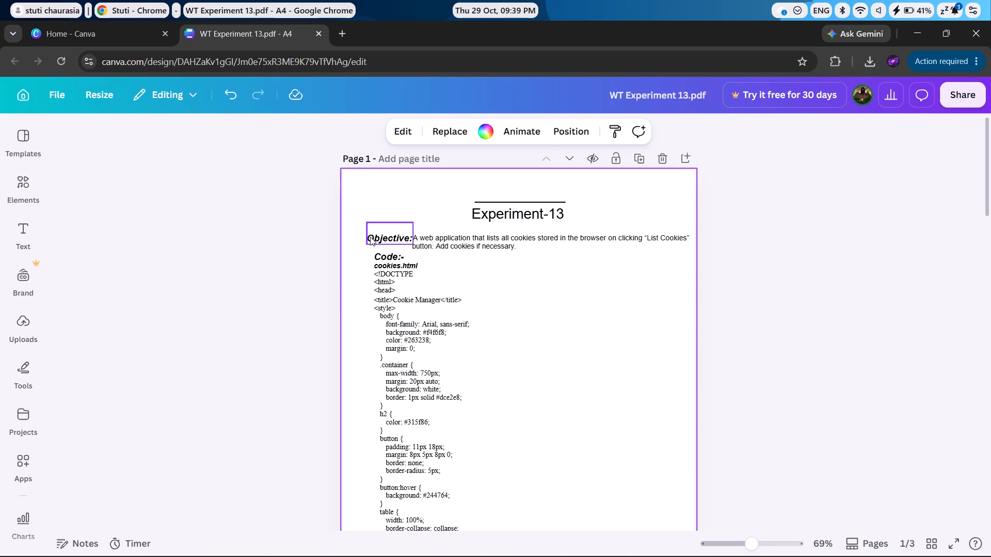
Select all the elements on page 1 and remove the italic formatting from their text.
{"action": "scroll", "coordinate": [370, 237], "scroll_direction": "right", "scroll_amount": 4}
{"action": "left_click", "coordinate": [257, 242]}
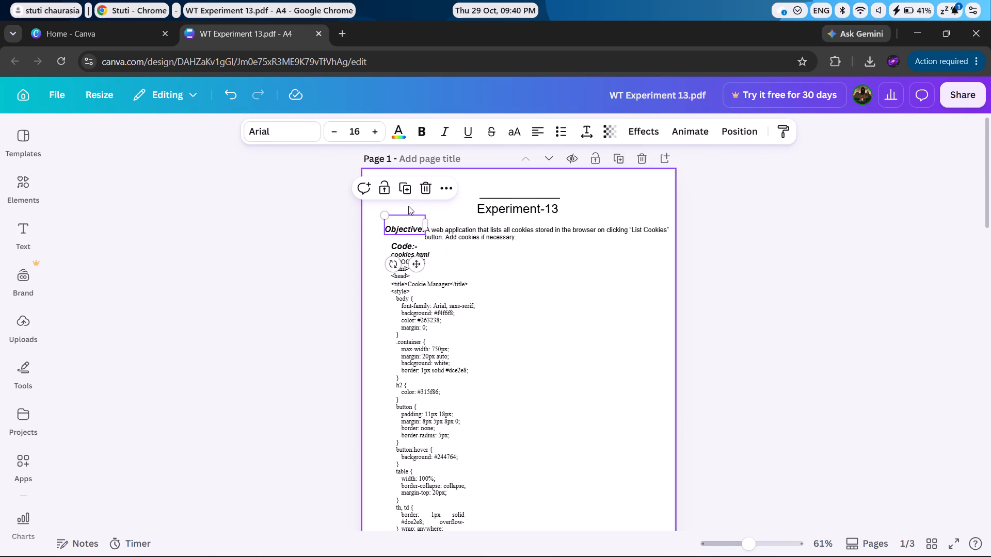
{"action": "left_click", "coordinate": [394, 205]}
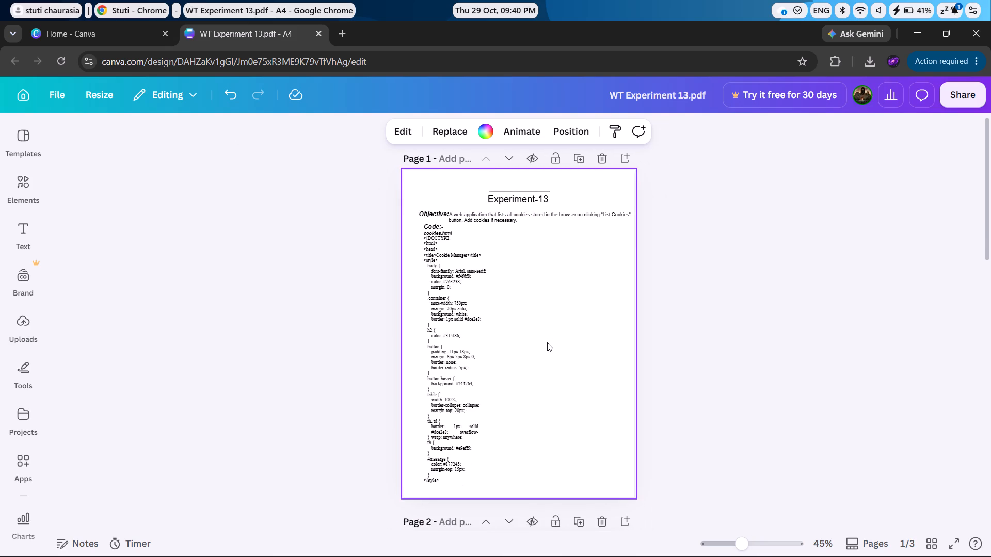
{"action": "left_click_drag", "start_coordinate": [420, 181], "coordinate": [470, 281]}
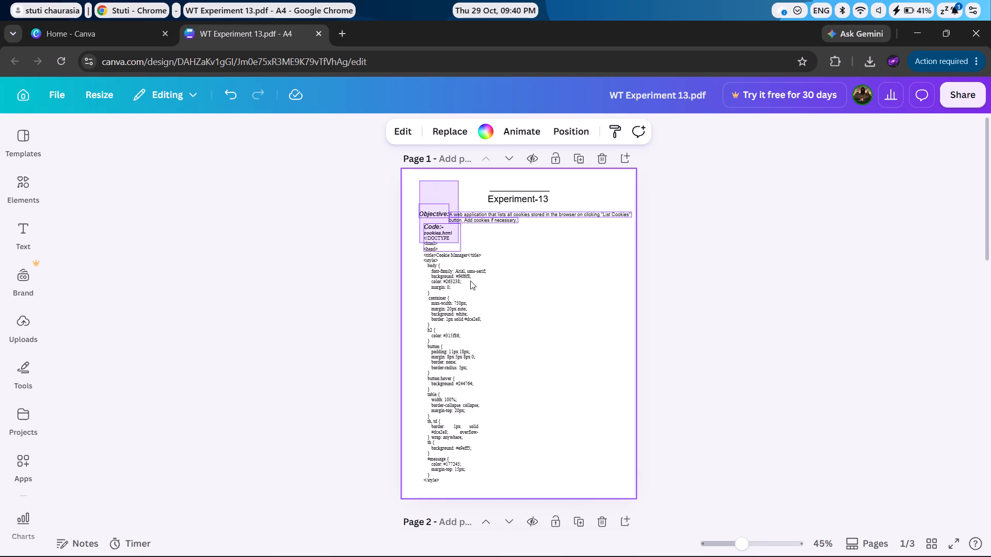
{"action": "left_click_drag", "start_coordinate": [470, 281], "coordinate": [640, 483]}
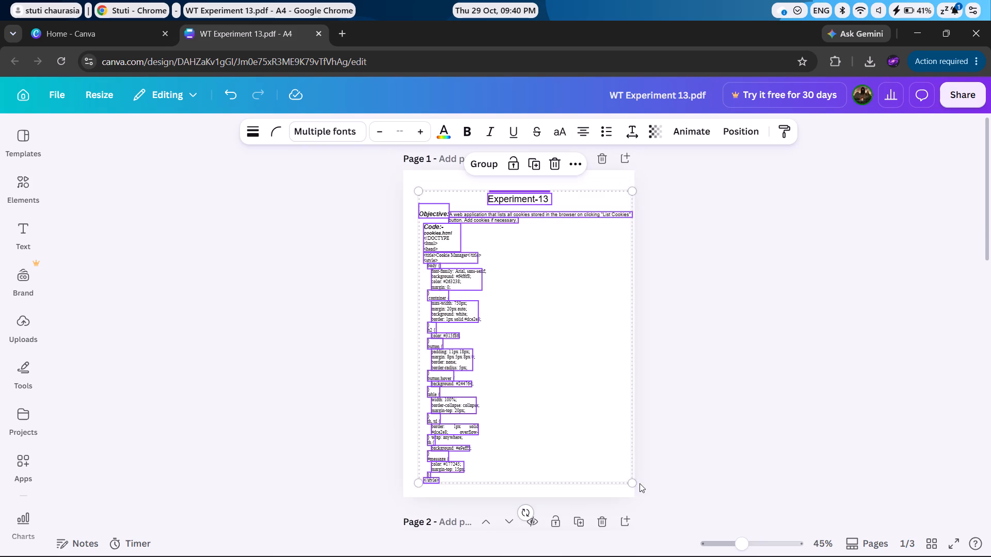
{"action": "left_click", "coordinate": [487, 128]}
{"action": "left_click", "coordinate": [487, 128]}
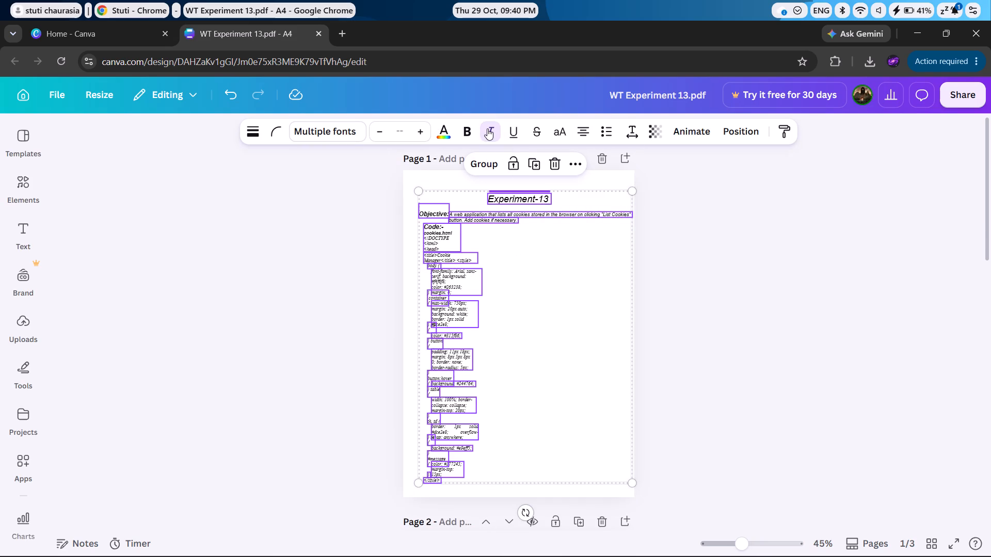
{"action": "left_click", "coordinate": [526, 304]}
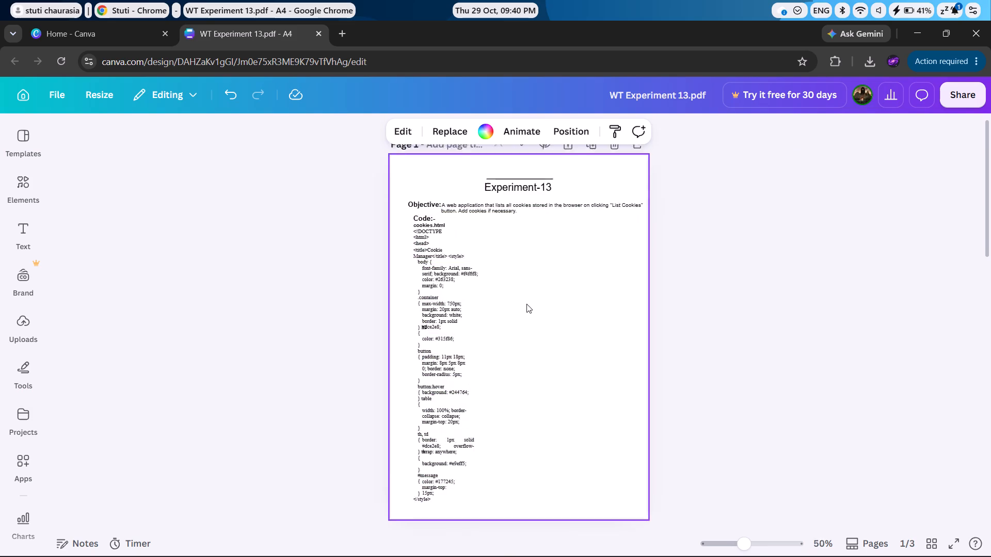
Reduce the "Objective:" label's font size to 15 and move the label close beside the objective sentence.
{"action": "scroll", "coordinate": [526, 304], "scroll_direction": "up", "scroll_amount": 1}
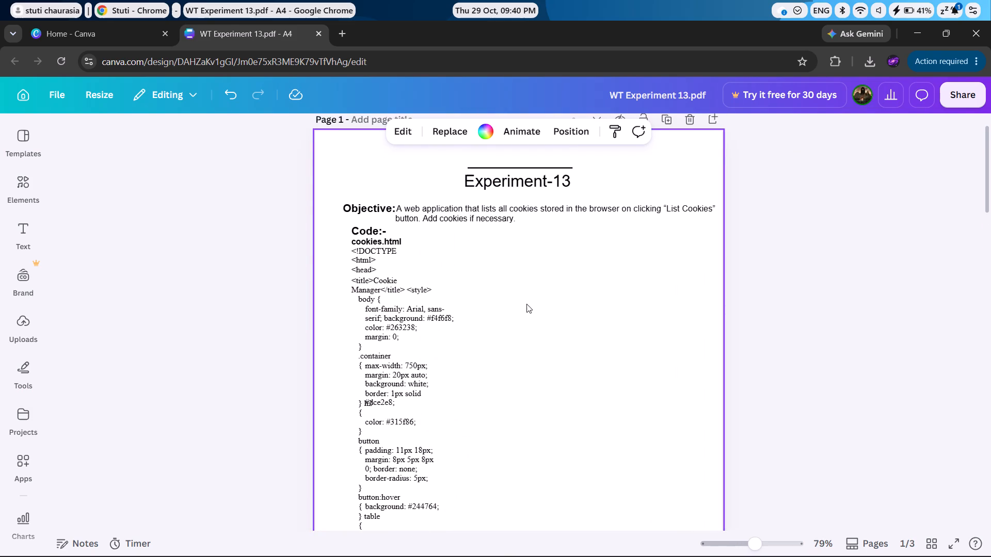
{"action": "scroll", "coordinate": [318, 226], "scroll_direction": "right", "scroll_amount": 1}
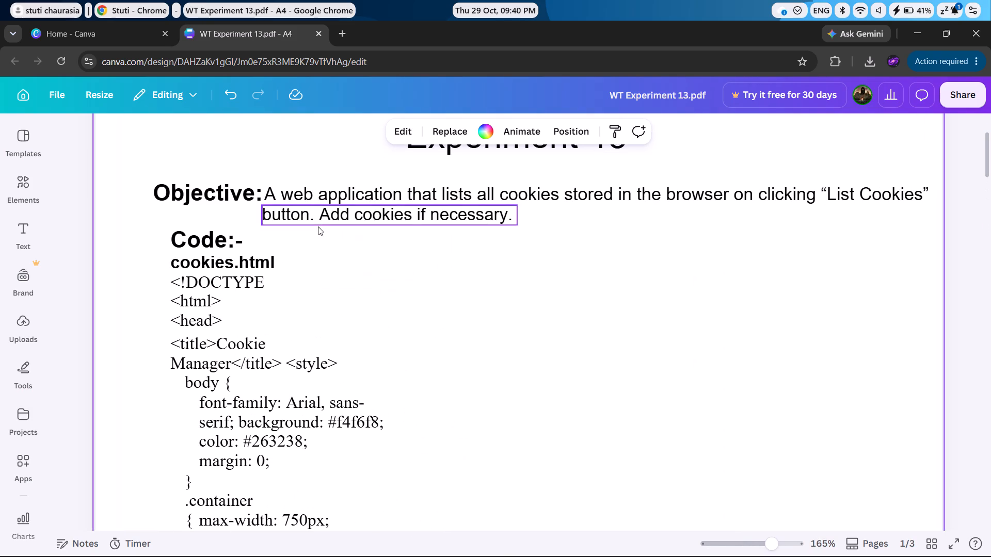
{"action": "scroll", "coordinate": [318, 226], "scroll_direction": "right", "scroll_amount": 1}
{"action": "scroll", "coordinate": [372, 274], "scroll_direction": "right", "scroll_amount": 3}
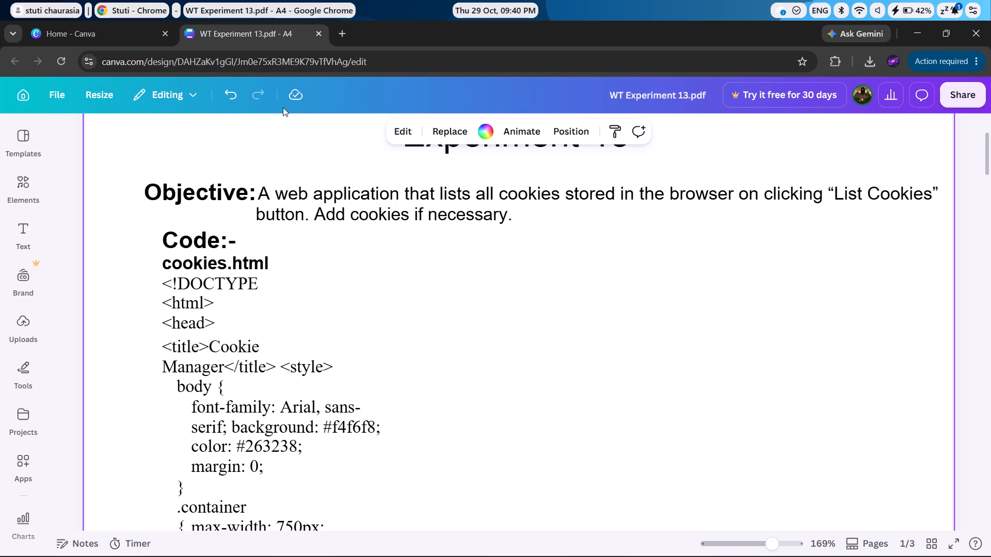
{"action": "left_click", "coordinate": [320, 162]}
{"action": "left_click", "coordinate": [221, 194]}
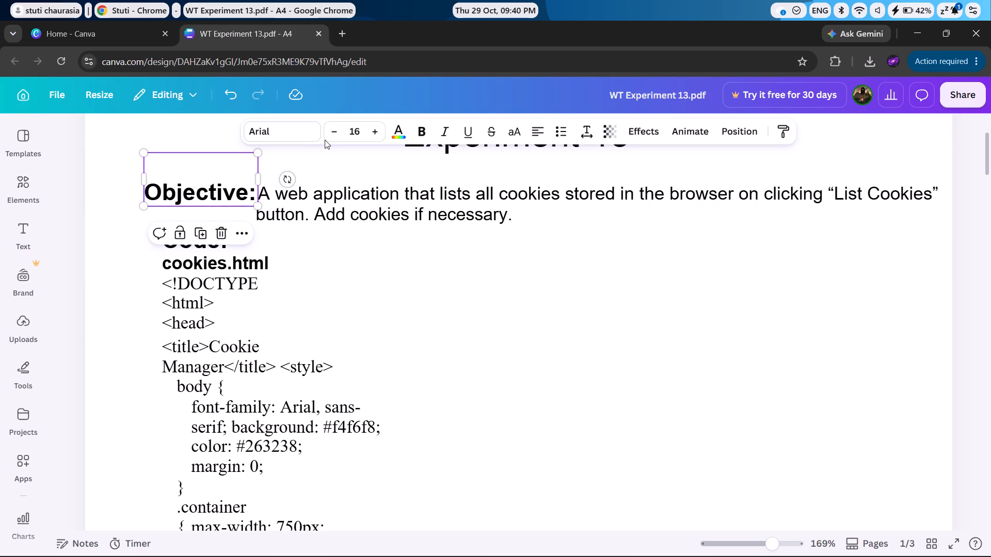
{"action": "left_click", "coordinate": [331, 133]}
{"action": "left_click", "coordinate": [355, 145]}
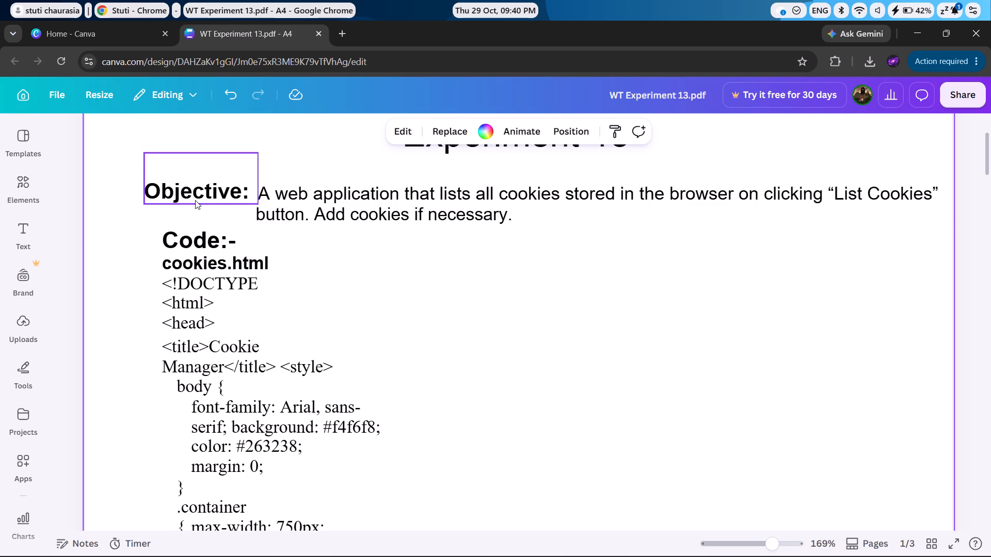
{"action": "left_click_drag", "start_coordinate": [195, 200], "coordinate": [201, 200]}
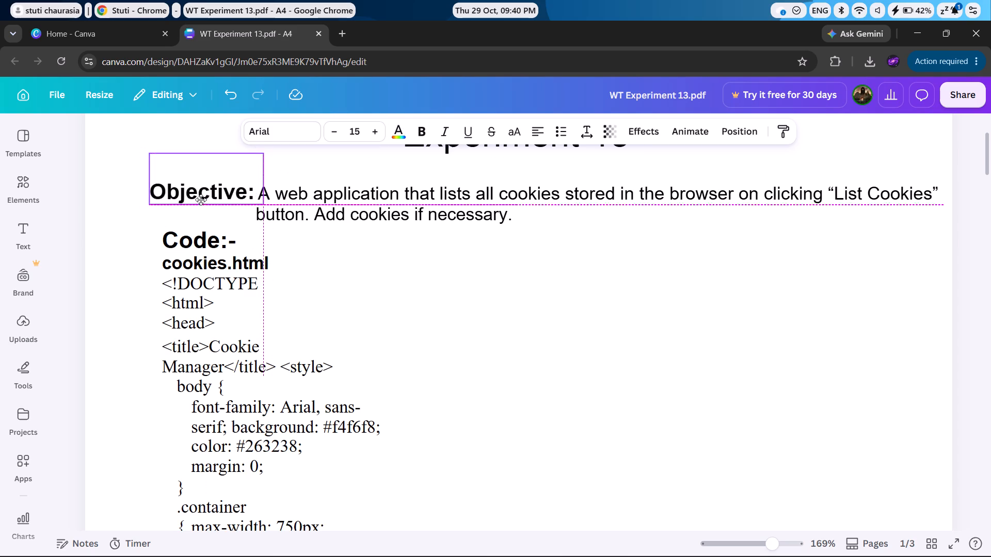
{"action": "left_click_drag", "start_coordinate": [201, 200], "coordinate": [201, 201]}
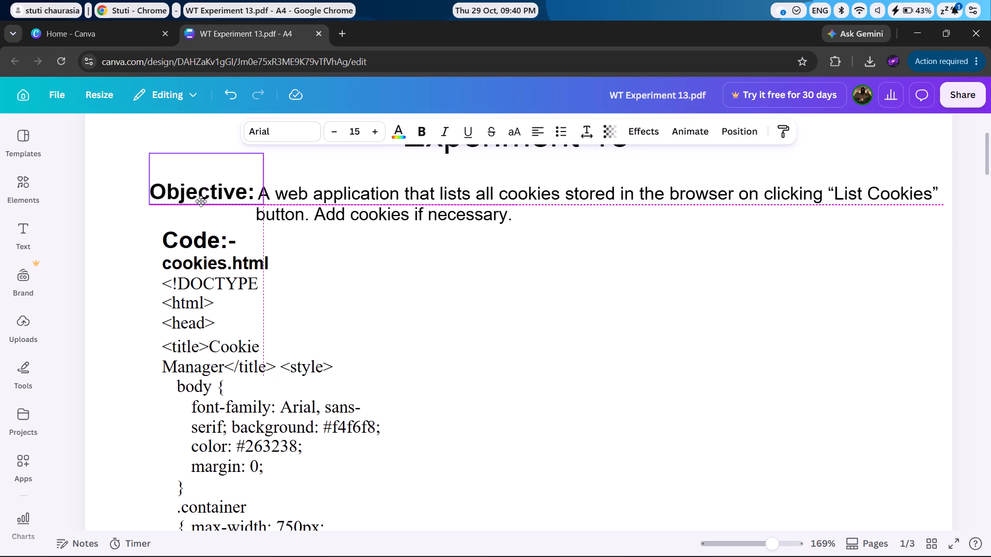
{"action": "left_click_drag", "start_coordinate": [201, 201], "coordinate": [200, 200]}
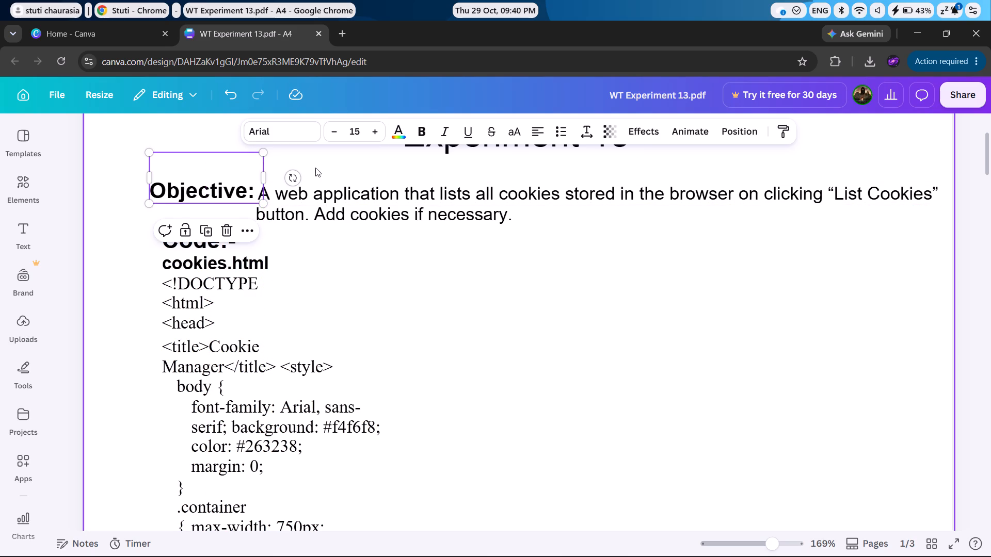
{"action": "left_click", "coordinate": [316, 166]}
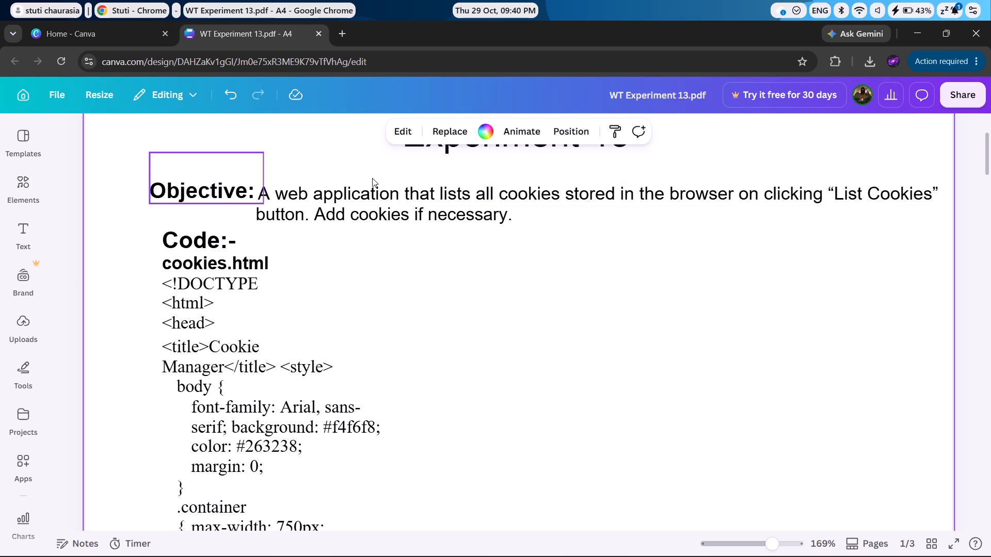
Move the "Experiment-13" title further down, placing it just above the objective text.
{"action": "scroll", "coordinate": [373, 178], "scroll_direction": "up", "scroll_amount": 1}
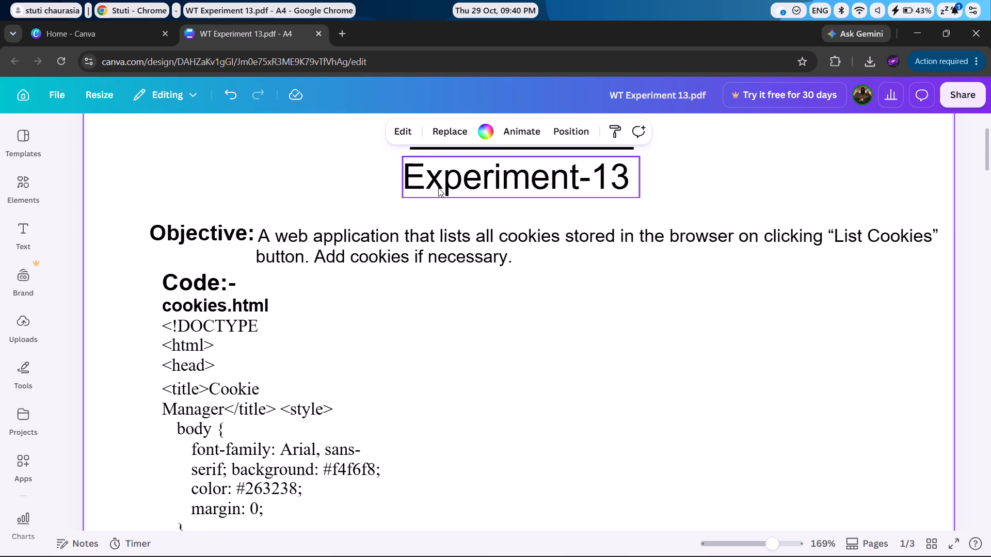
{"action": "left_click_drag", "start_coordinate": [470, 186], "coordinate": [466, 208]}
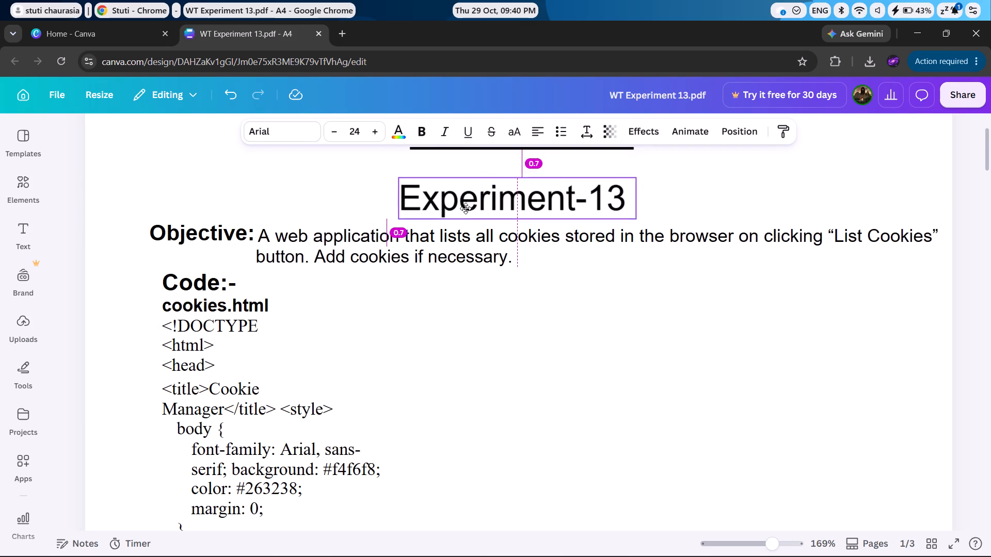
{"action": "left_click_drag", "start_coordinate": [466, 208], "coordinate": [466, 210]}
{"action": "scroll", "coordinate": [535, 240], "scroll_direction": "up", "scroll_amount": 1}
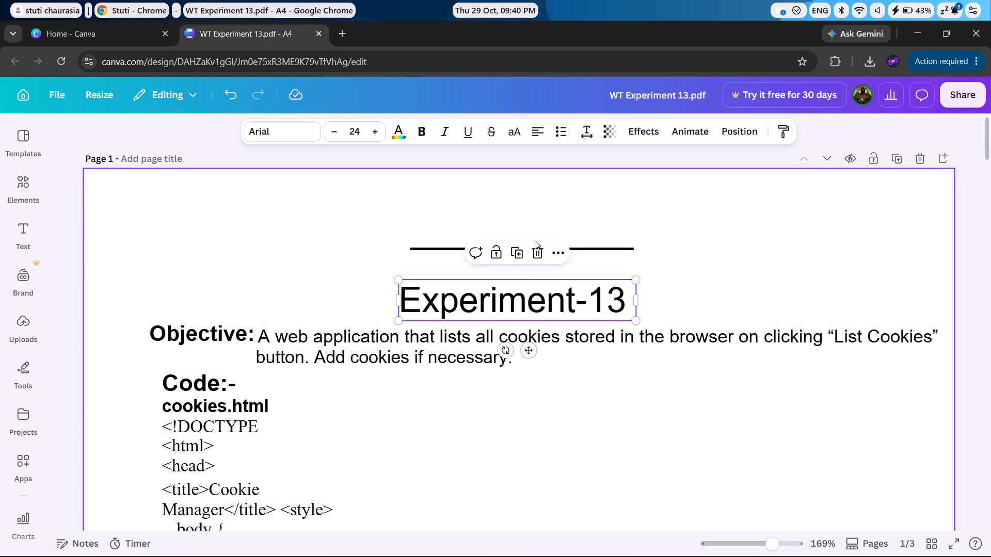
{"action": "left_click_drag", "start_coordinate": [488, 293], "coordinate": [488, 287]}
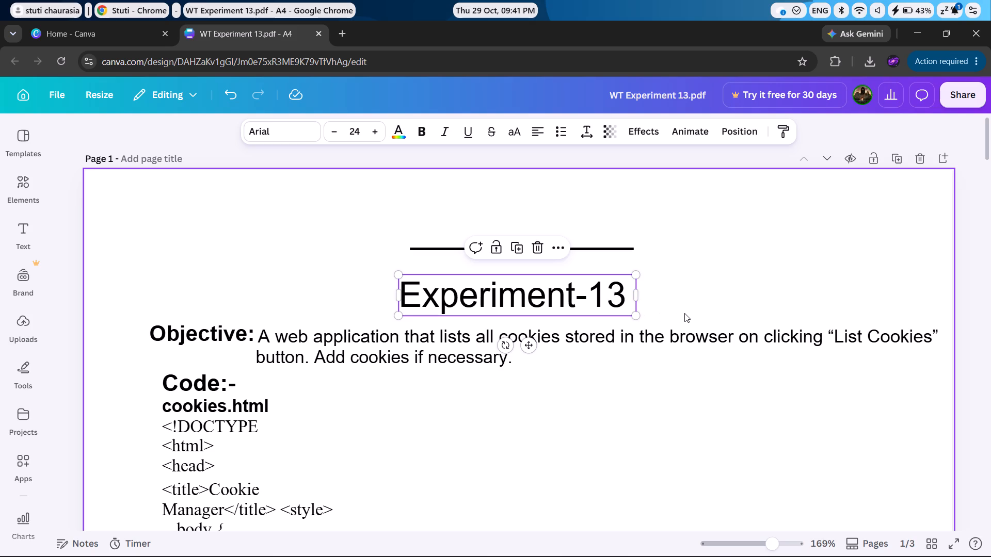
Move the horizontal line from above the 'Experiment-13' title to directly beneath it as an underline.
{"action": "left_click", "coordinate": [439, 248]}
{"action": "left_click_drag", "start_coordinate": [439, 248], "coordinate": [437, 307]}
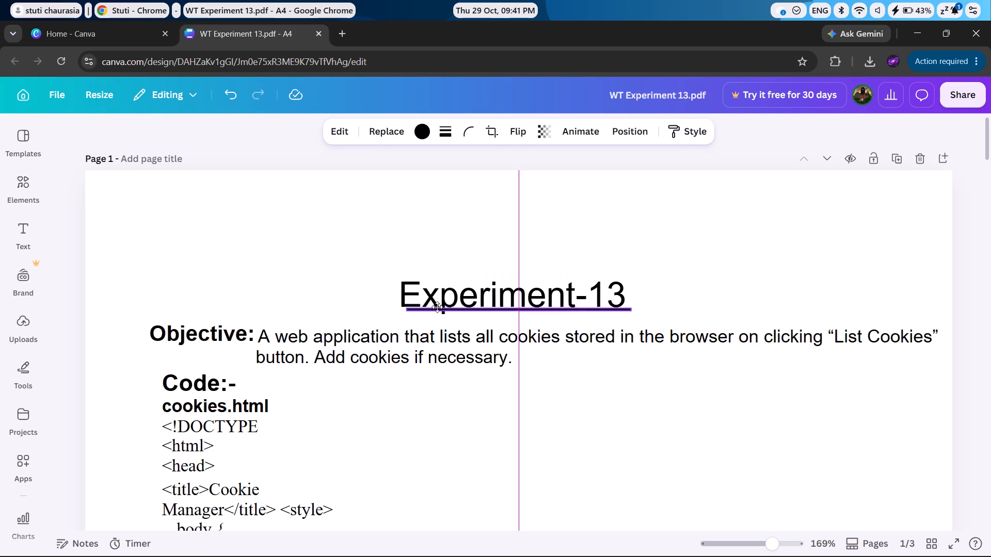
{"action": "left_click_drag", "start_coordinate": [437, 307], "coordinate": [429, 308]}
{"action": "left_click", "coordinate": [670, 296]}
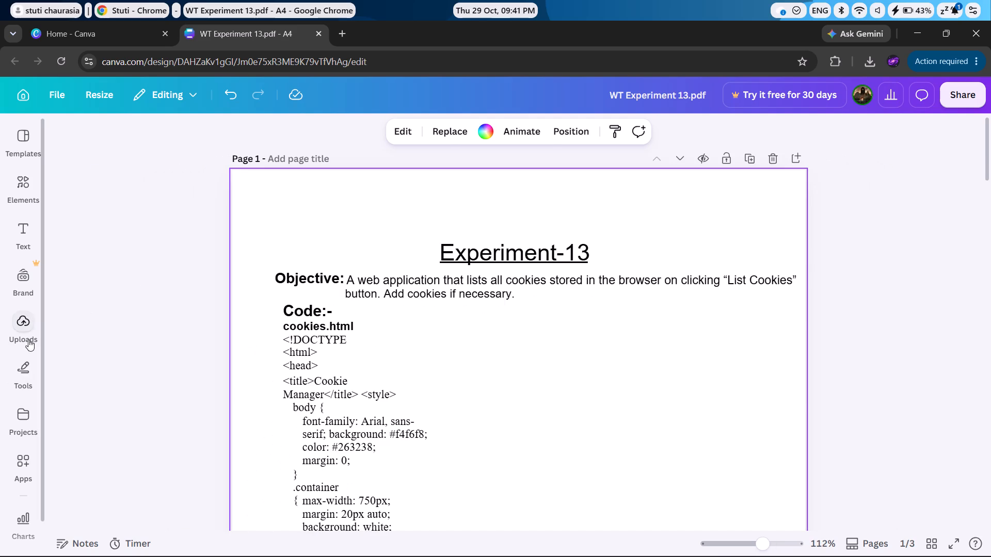
Insert the uploaded Galgotias College of Engineering & Technology header image on page 1 and place it above the 'Experiment-13' title.
{"action": "left_click", "coordinate": [42, 315]}
{"action": "left_click", "coordinate": [24, 327]}
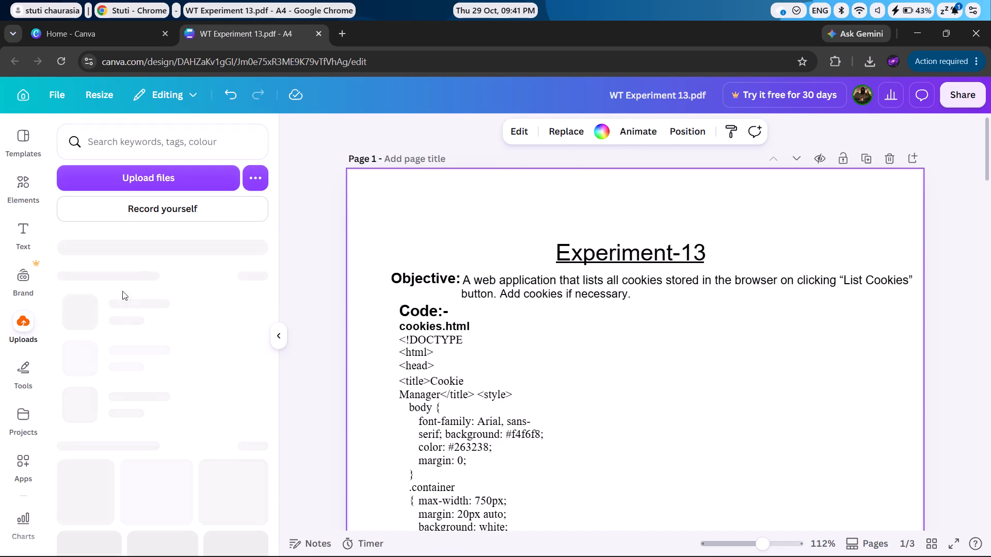
{"action": "scroll", "coordinate": [166, 448], "scroll_direction": "down", "scroll_amount": 3}
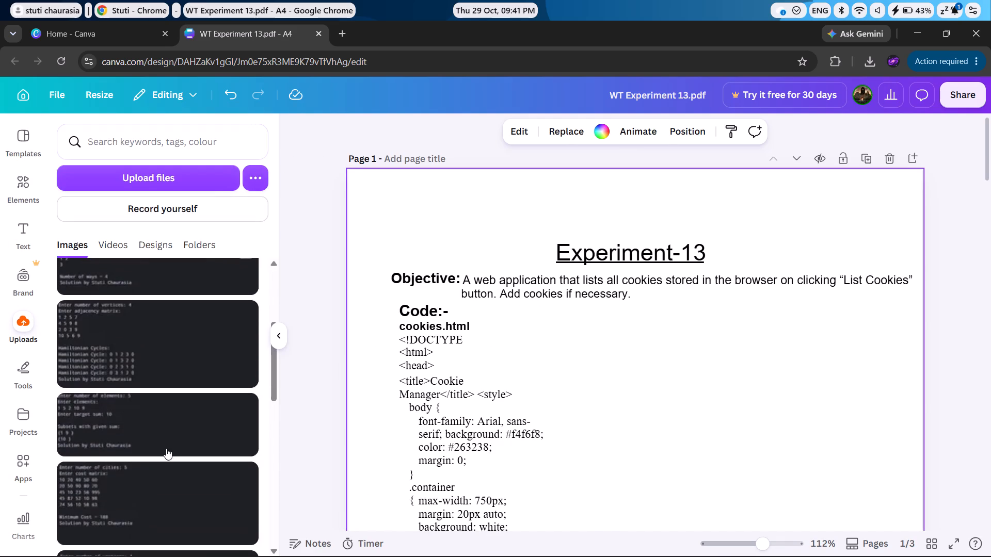
{"action": "scroll", "coordinate": [166, 448], "scroll_direction": "down", "scroll_amount": 4}
{"action": "scroll", "coordinate": [166, 448], "scroll_direction": "up", "scroll_amount": 1}
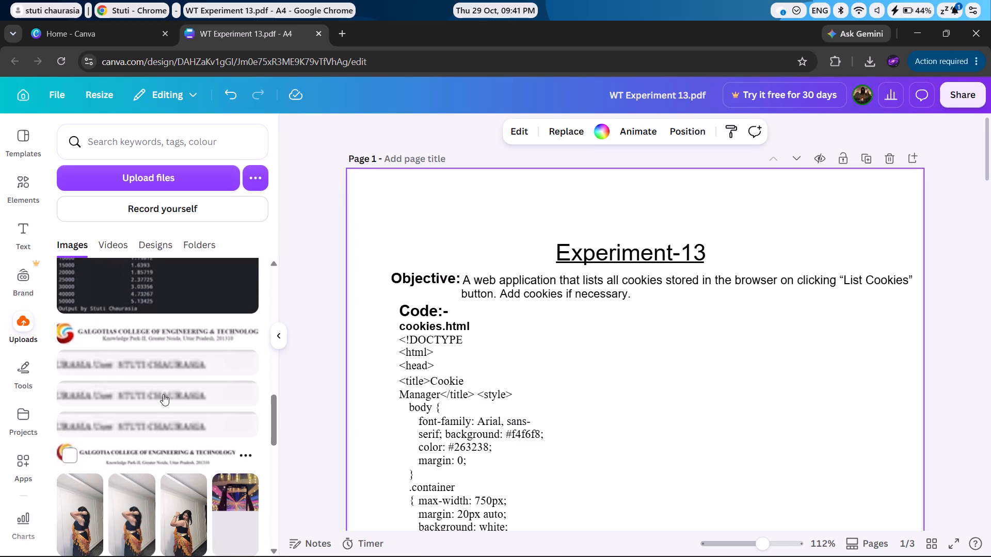
{"action": "left_click", "coordinate": [141, 331]}
{"action": "scroll", "coordinate": [639, 441], "scroll_direction": "down", "scroll_amount": 3}
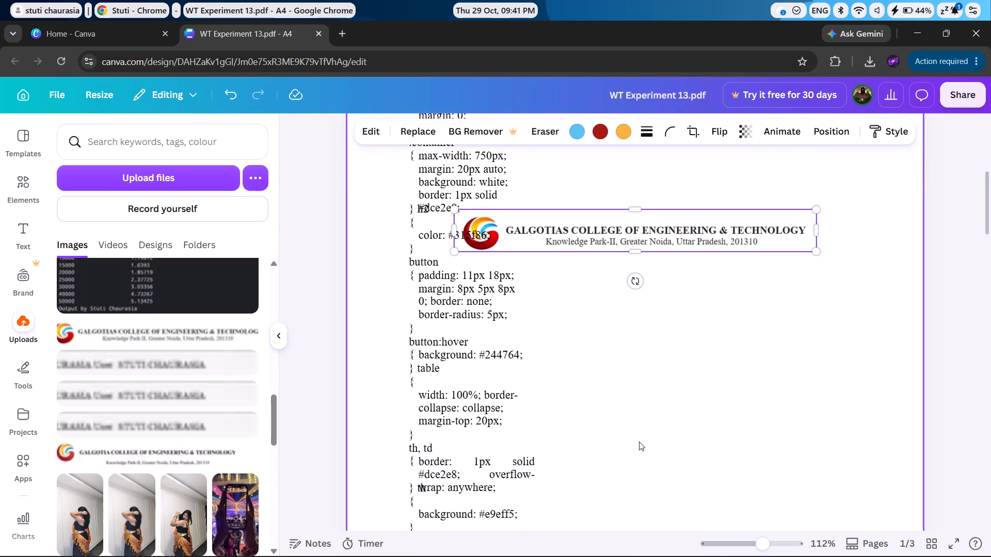
{"action": "scroll", "coordinate": [639, 441], "scroll_direction": "up", "scroll_amount": 4}
{"action": "left_click_drag", "start_coordinate": [633, 460], "coordinate": [619, 199]}
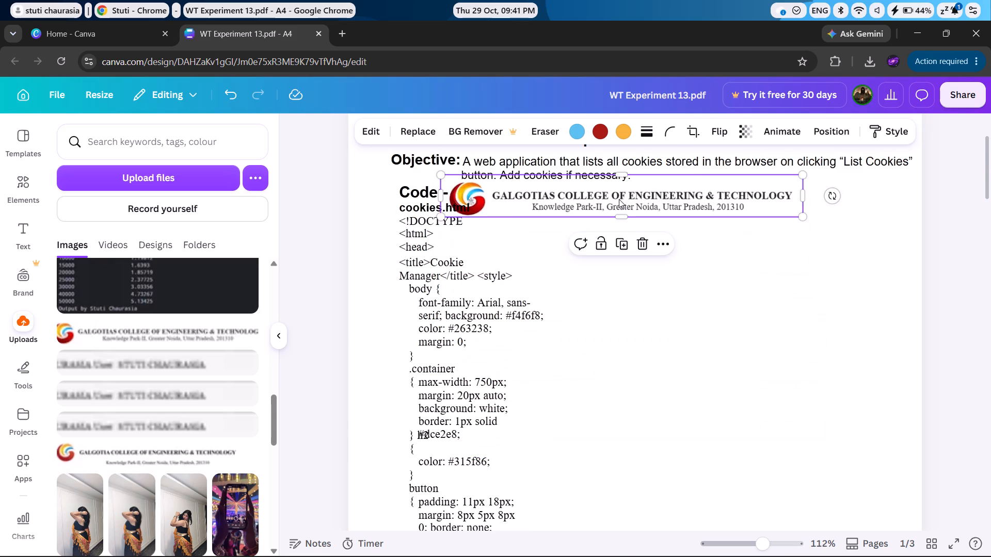
{"action": "scroll", "coordinate": [619, 199], "scroll_direction": "up", "scroll_amount": 3}
{"action": "left_click_drag", "start_coordinate": [609, 321], "coordinate": [611, 249]}
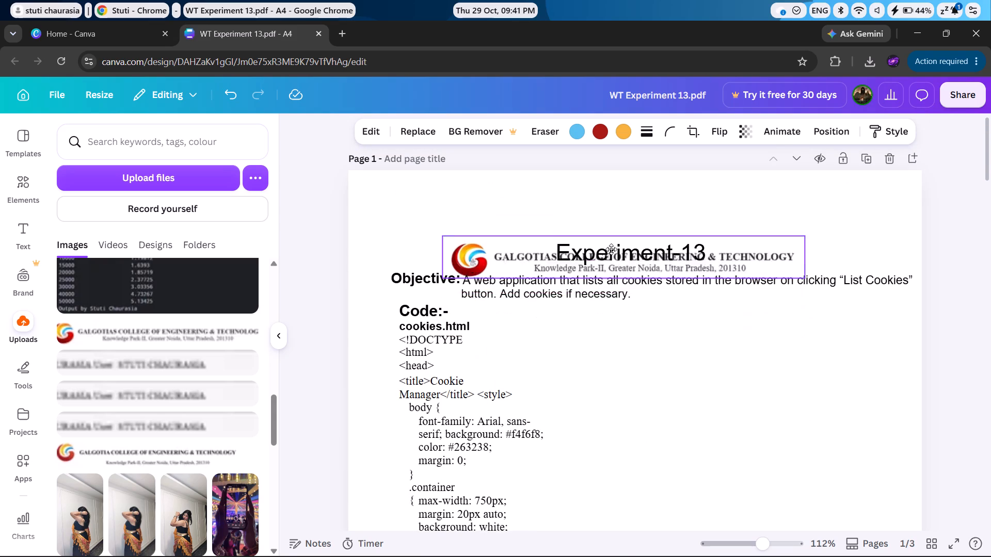
{"action": "left_click_drag", "start_coordinate": [611, 249], "coordinate": [611, 210]}
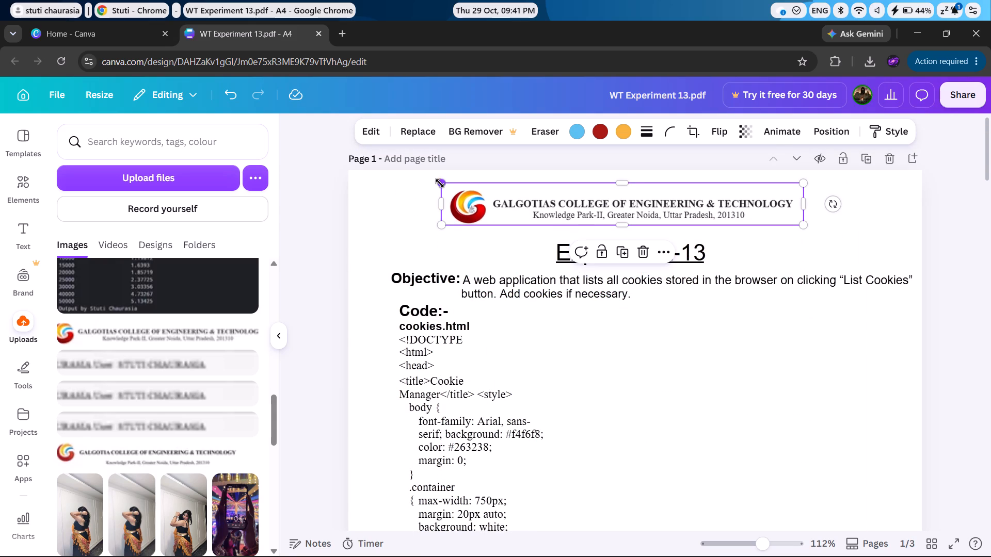
Enlarge the college header image to span nearly the full page width and shift it up to the page's top edge.
{"action": "left_click_drag", "start_coordinate": [440, 183], "coordinate": [351, 179]}
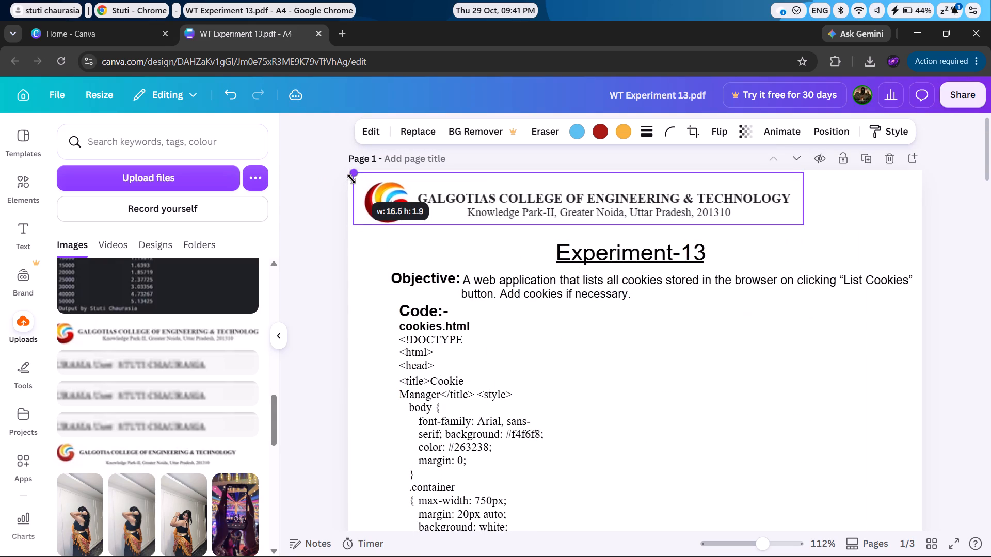
{"action": "left_click_drag", "start_coordinate": [351, 179], "coordinate": [353, 177]}
{"action": "left_click_drag", "start_coordinate": [804, 226], "coordinate": [921, 210]}
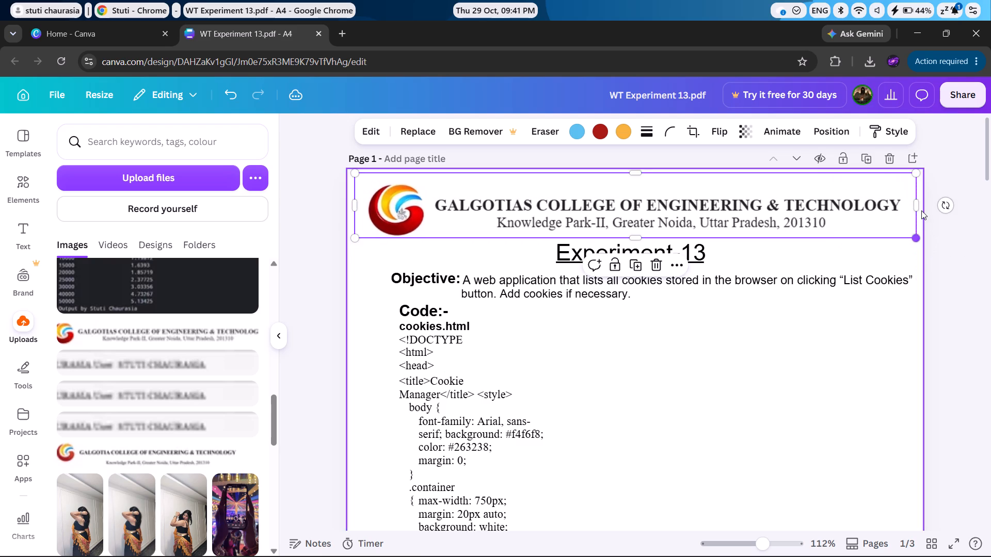
{"action": "left_click", "coordinate": [742, 370]}
{"action": "left_click_drag", "start_coordinate": [604, 214], "coordinate": [605, 213]}
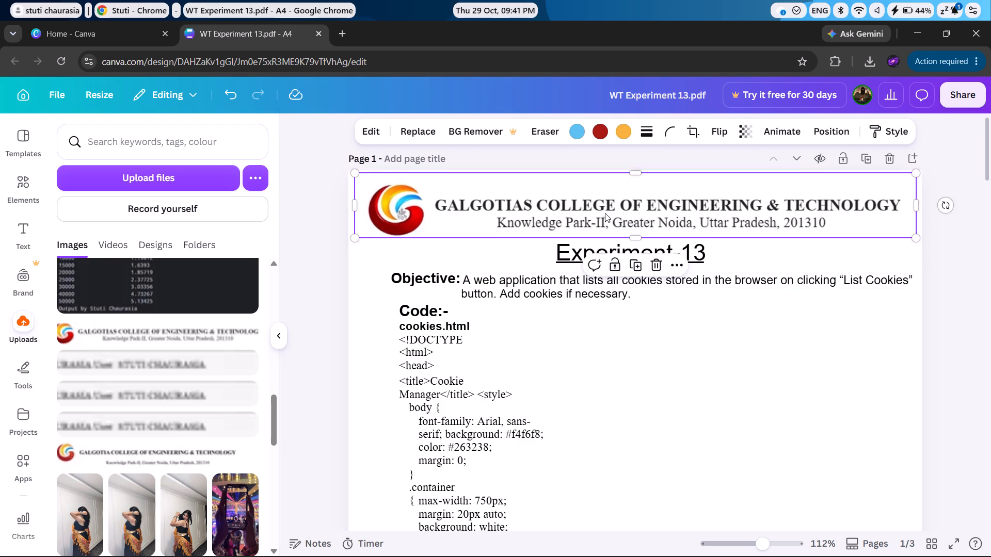
{"action": "left_click_drag", "start_coordinate": [605, 213], "coordinate": [605, 207]}
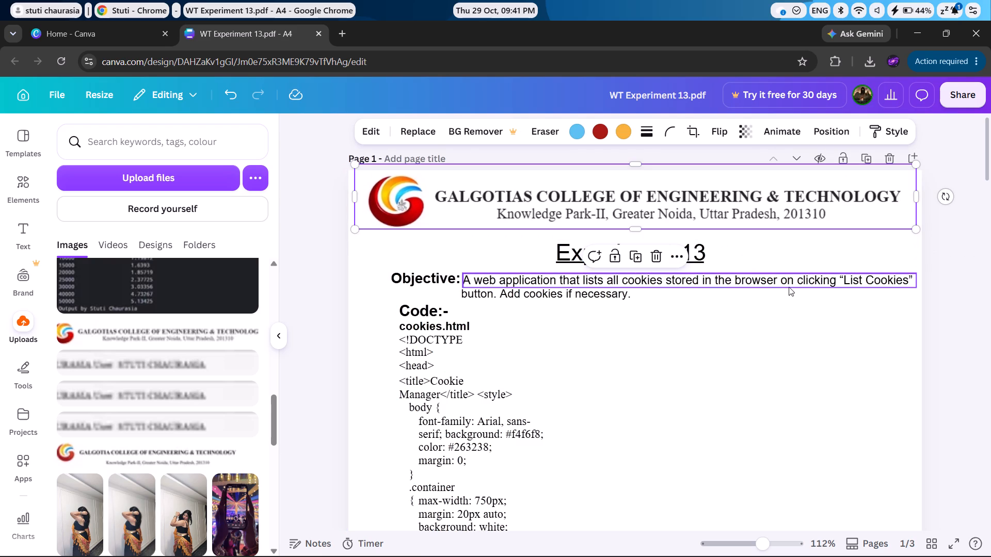
{"action": "left_click", "coordinate": [766, 322]}
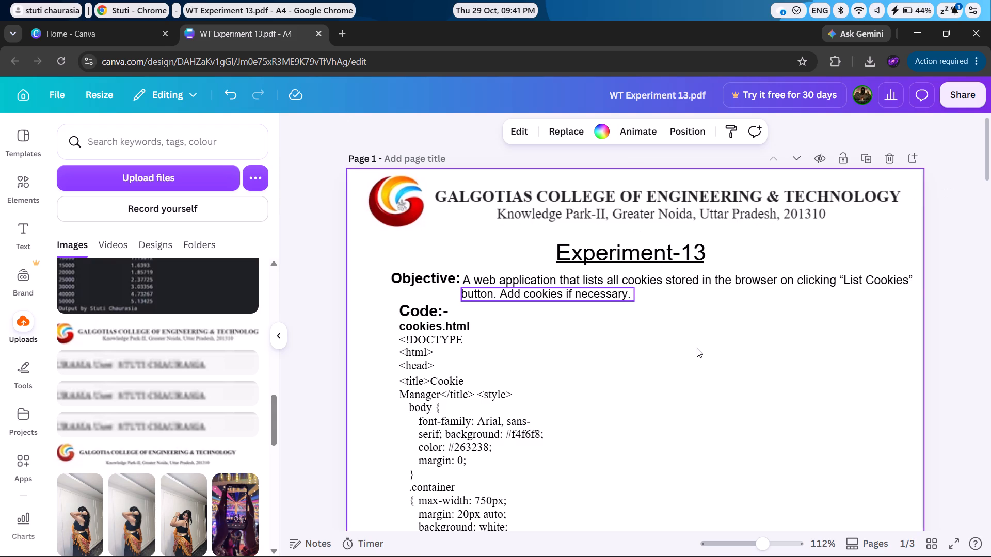
Move the '.container' properties text block right, clear of the 'h2' text, and scale it down to font size 11.4.
{"action": "scroll", "coordinate": [697, 348], "scroll_direction": "down", "scroll_amount": 4}
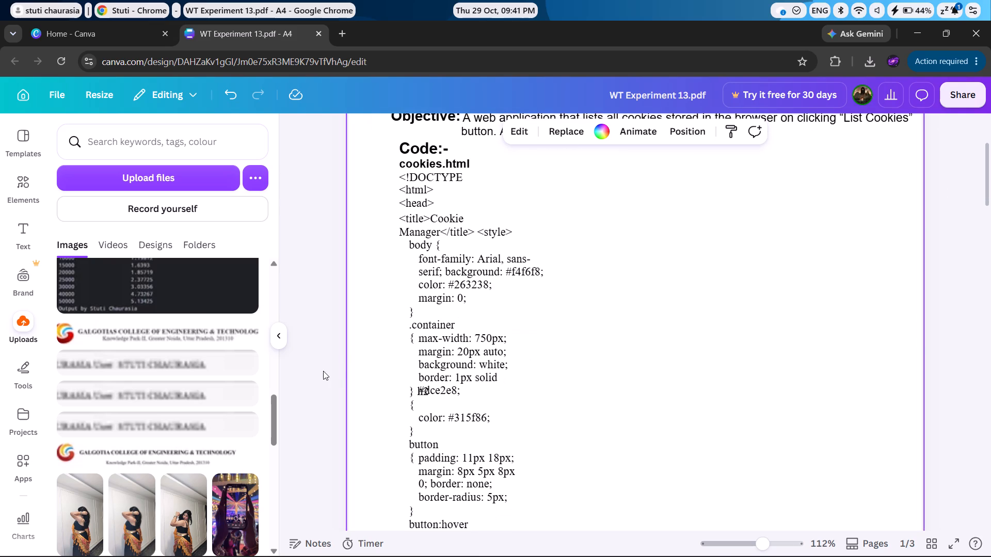
{"action": "left_click_drag", "start_coordinate": [431, 373], "coordinate": [496, 375]}
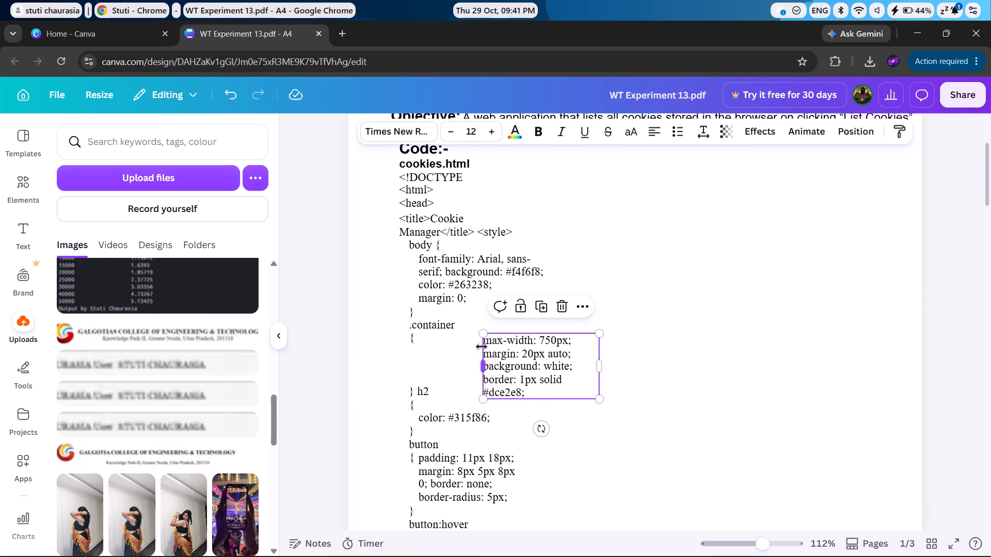
{"action": "left_click_drag", "start_coordinate": [484, 335], "coordinate": [486, 340]}
{"action": "left_click", "coordinate": [637, 398]}
{"action": "left_click_drag", "start_coordinate": [510, 364], "coordinate": [461, 354]}
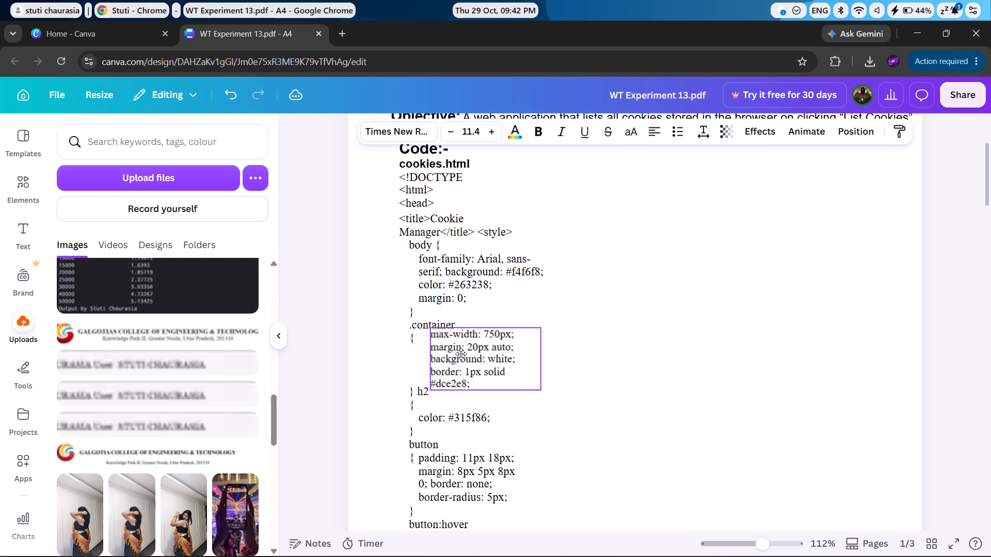
{"action": "left_click_drag", "start_coordinate": [461, 354], "coordinate": [472, 351]}
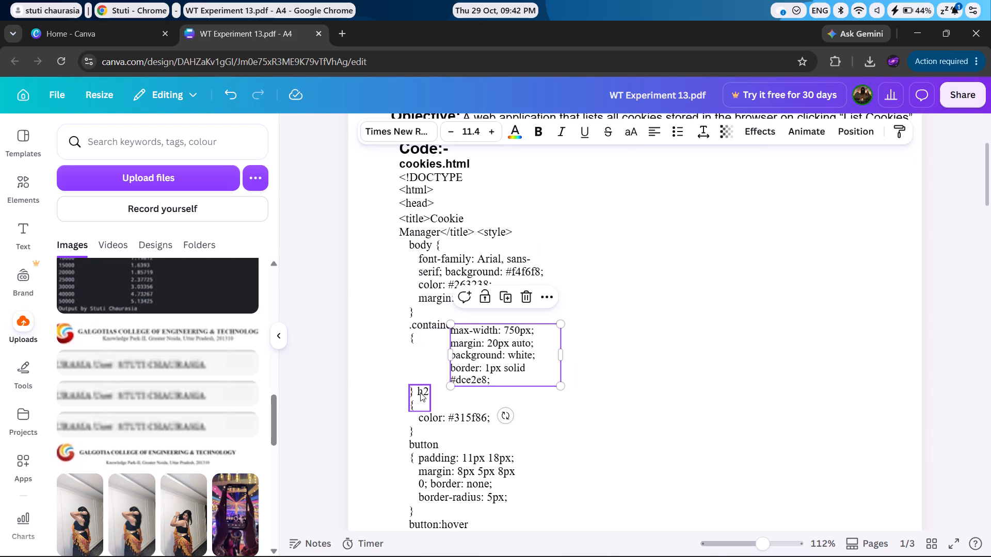
Nudge the 'color: #315f86;' line slightly down and left, and lower the 'h2' text block to make room above it.
{"action": "left_click", "coordinate": [424, 416]}
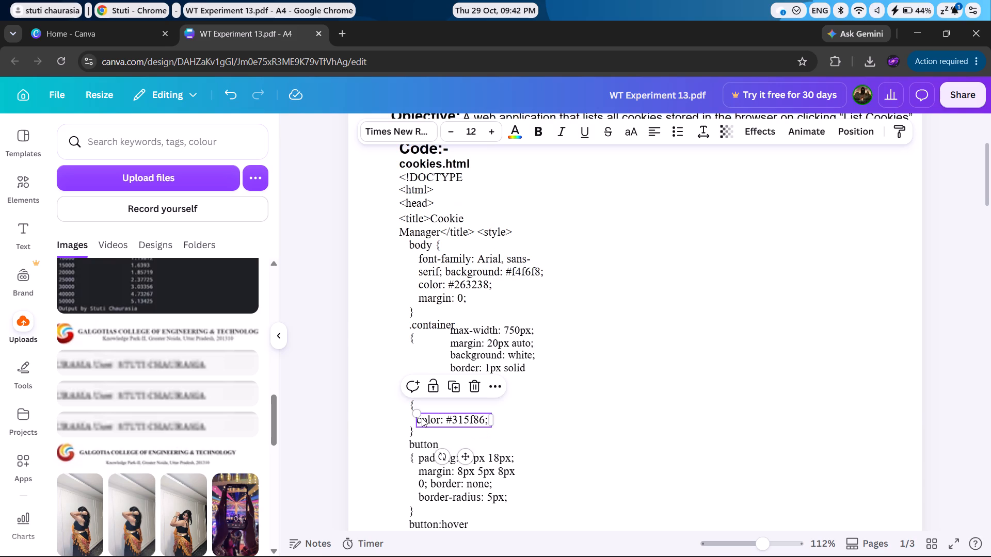
{"action": "left_click", "coordinate": [545, 413]}
{"action": "left_click", "coordinate": [414, 406]}
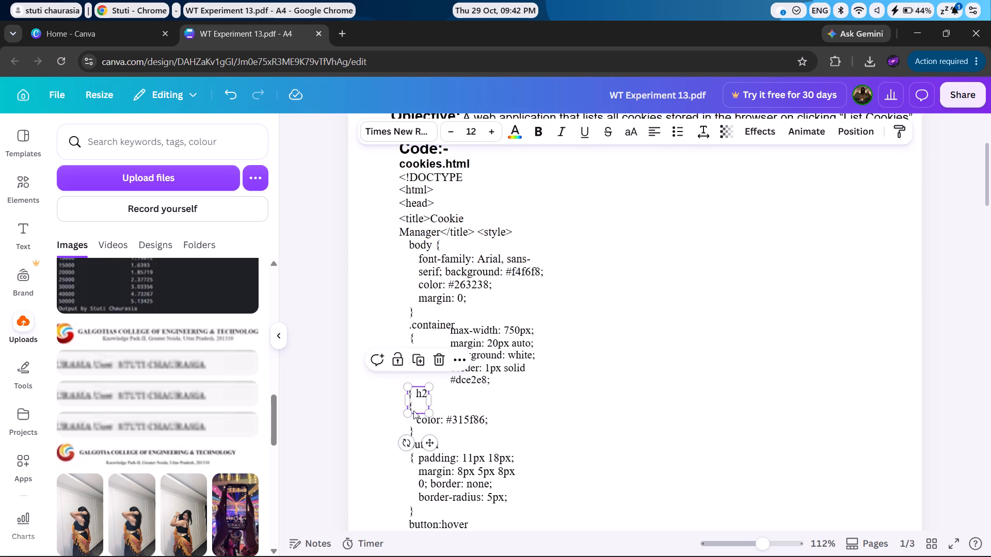
{"action": "scroll", "coordinate": [413, 411], "scroll_direction": "right", "scroll_amount": 1}
{"action": "left_click", "coordinate": [351, 415]}
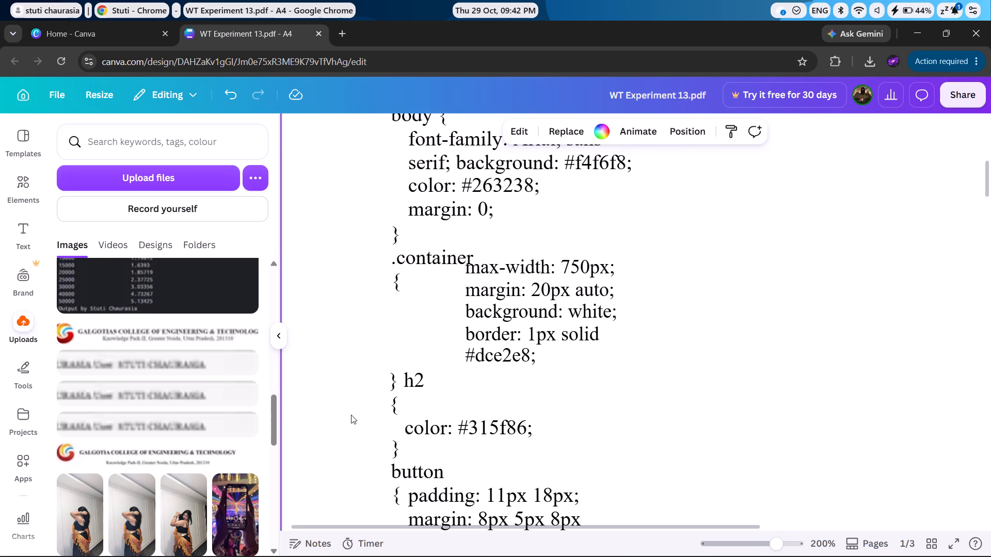
{"action": "left_click_drag", "start_coordinate": [393, 397], "coordinate": [392, 402]}
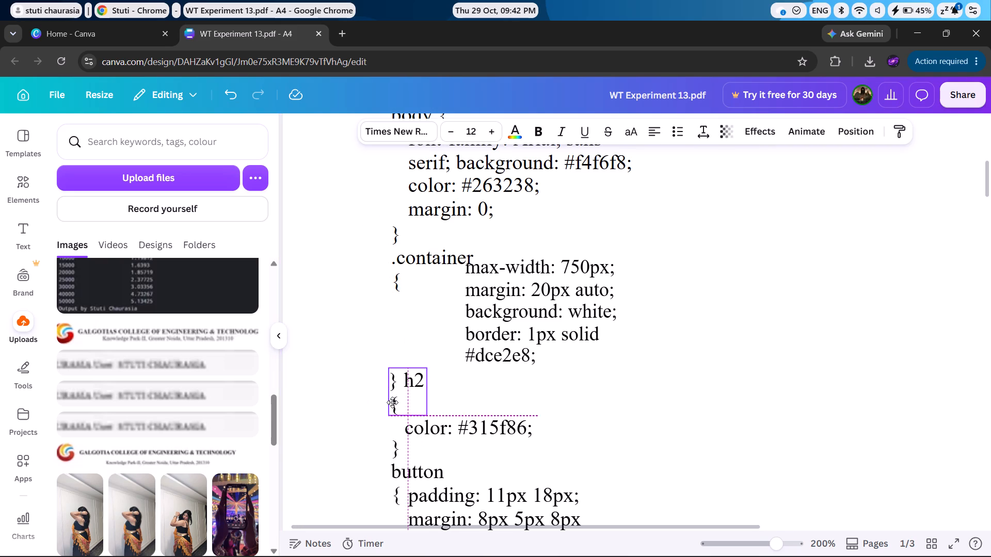
{"action": "left_click_drag", "start_coordinate": [392, 402], "coordinate": [392, 401]}
{"action": "left_click", "coordinate": [478, 407]}
Move the '.container' properties block back beside its opening brace and scale it down to font size 10.9.
{"action": "left_click_drag", "start_coordinate": [496, 310], "coordinate": [439, 323]}
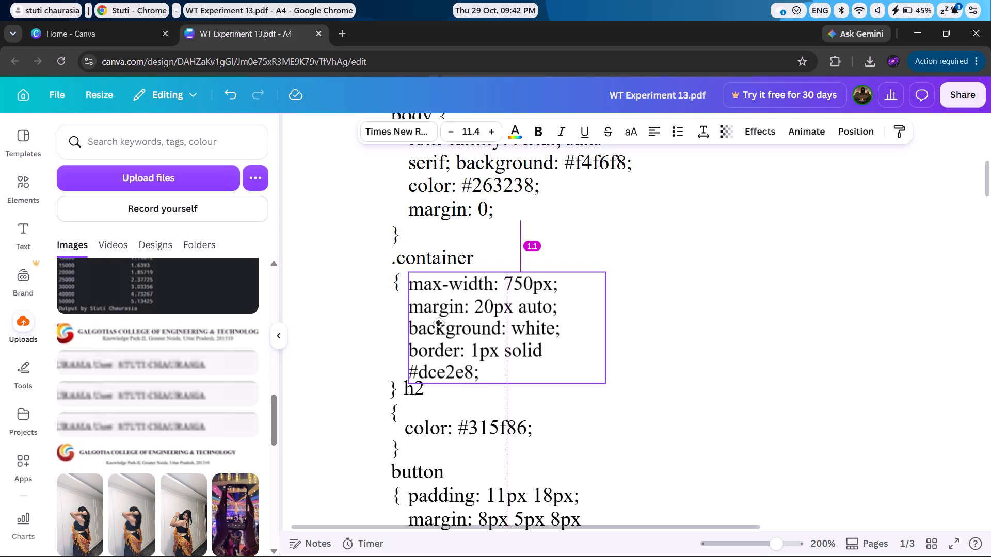
{"action": "left_click_drag", "start_coordinate": [439, 323], "coordinate": [432, 322]}
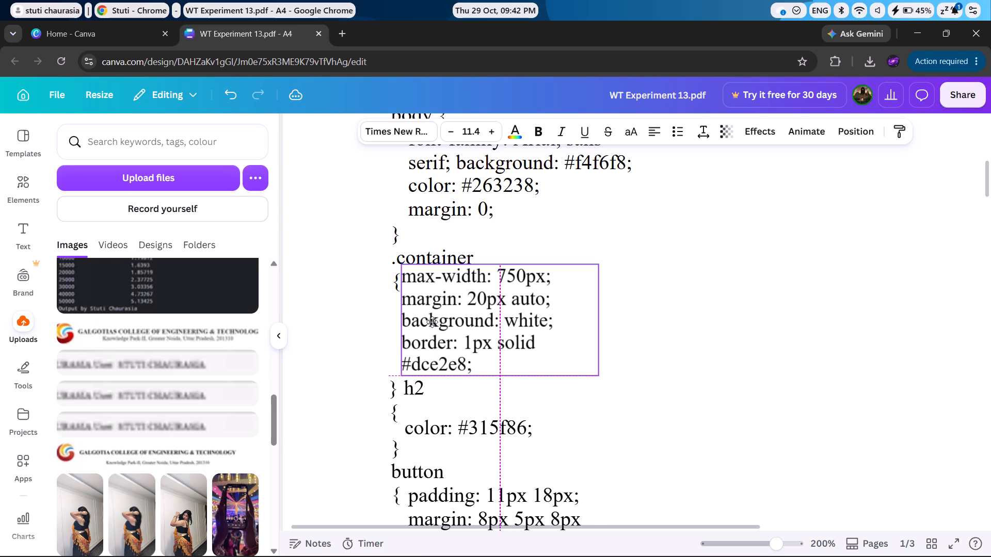
{"action": "left_click_drag", "start_coordinate": [432, 322], "coordinate": [432, 323]}
{"action": "left_click", "coordinate": [608, 405]}
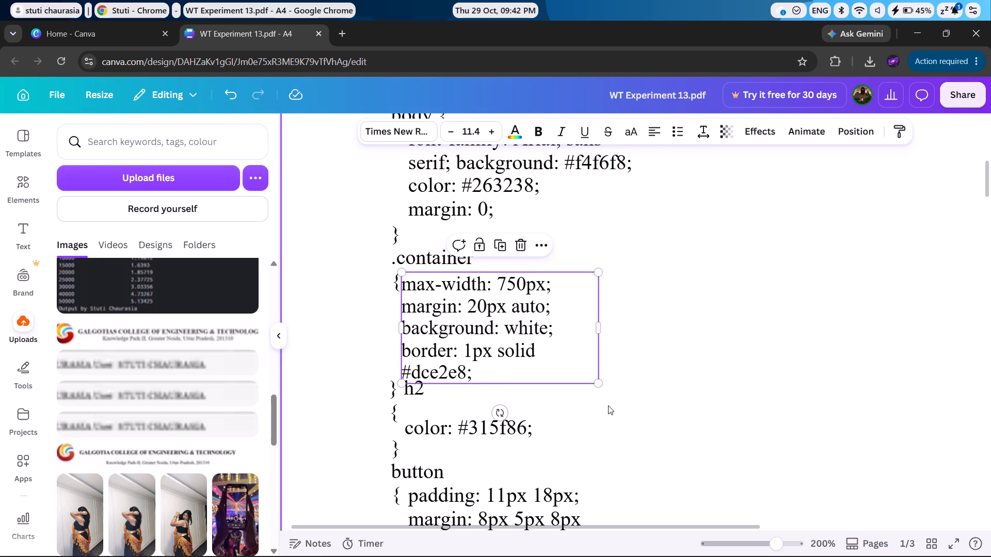
{"action": "left_click", "coordinate": [495, 355]}
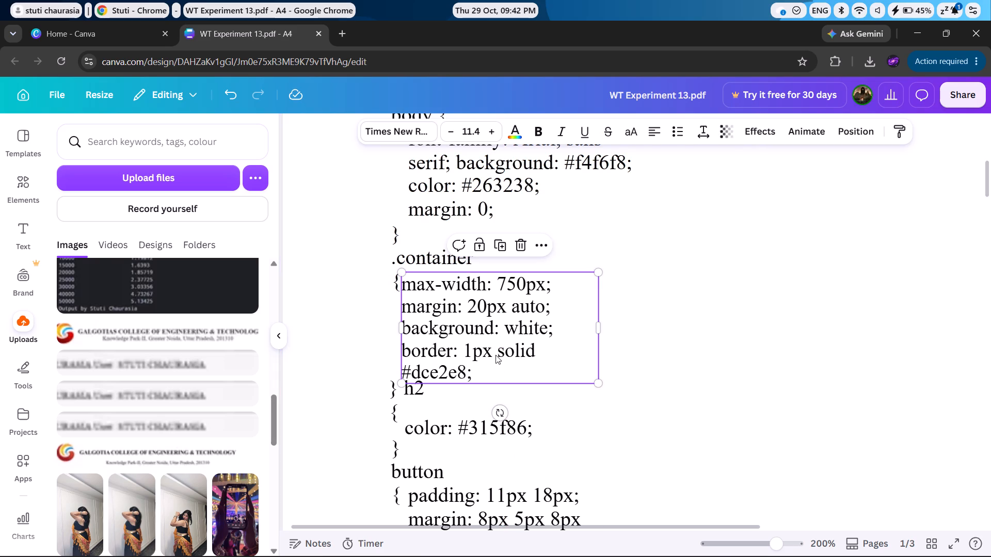
{"action": "left_click_drag", "start_coordinate": [598, 382], "coordinate": [587, 381]}
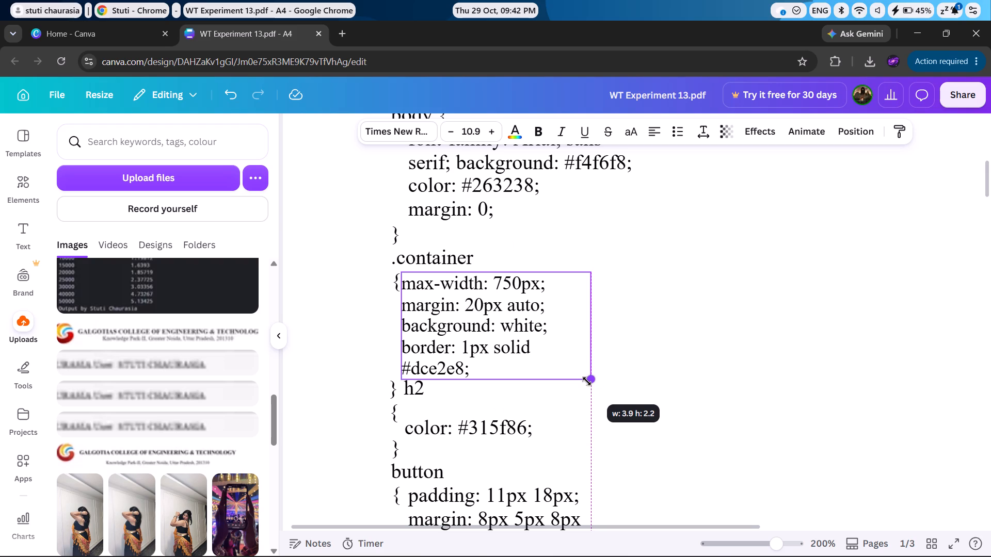
{"action": "left_click_drag", "start_coordinate": [587, 381], "coordinate": [584, 384]}
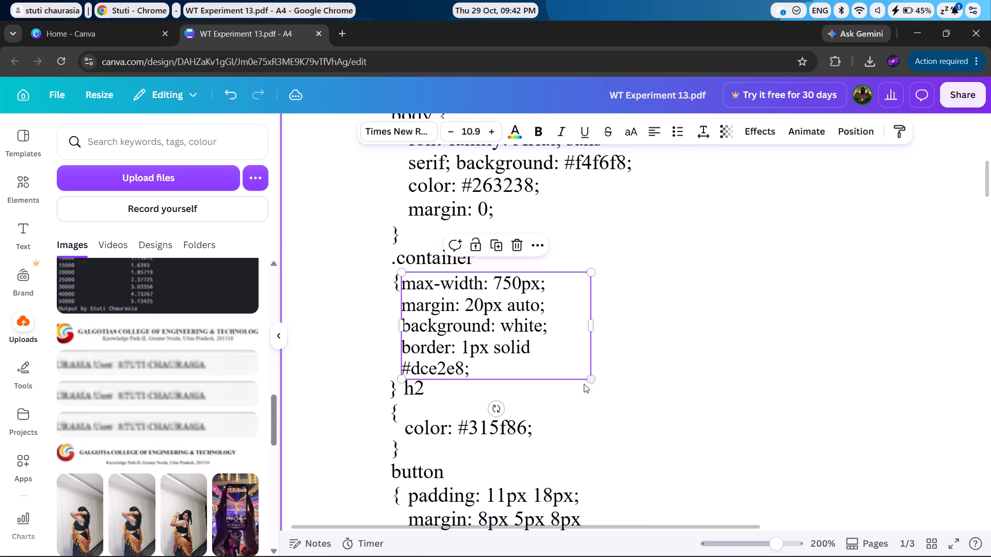
{"action": "left_click", "coordinate": [691, 386]}
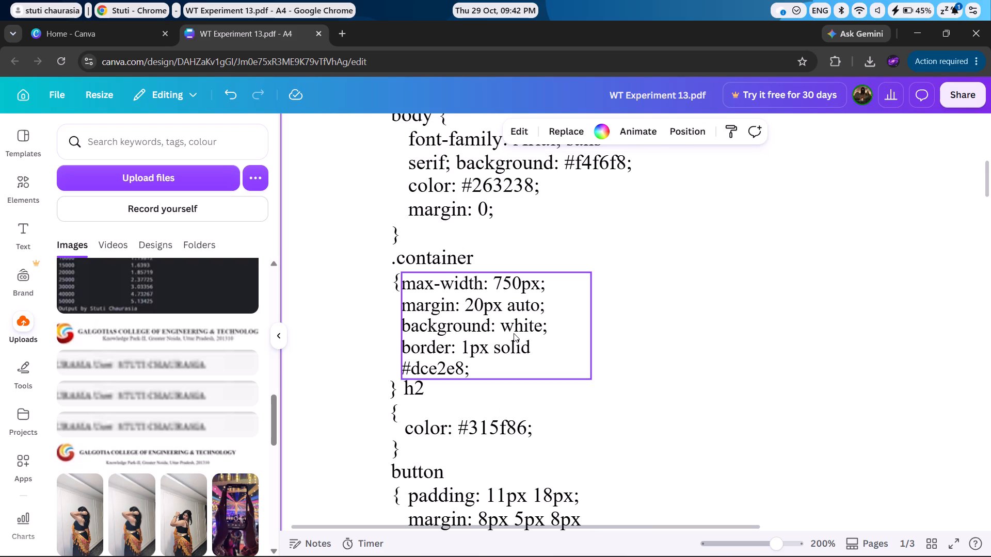
Nudge the 'Objective:' label slightly left and down to line up with the first line of the objective sentence.
{"action": "scroll", "coordinate": [514, 333], "scroll_direction": "down", "scroll_amount": 1}
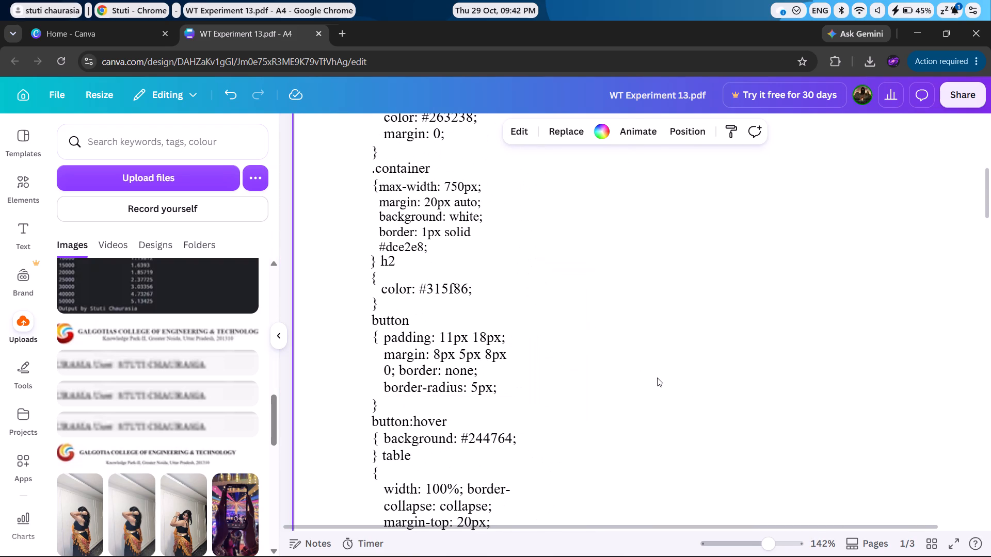
{"action": "scroll", "coordinate": [657, 378], "scroll_direction": "up", "scroll_amount": 4}
{"action": "scroll", "coordinate": [657, 378], "scroll_direction": "down", "scroll_amount": 1}
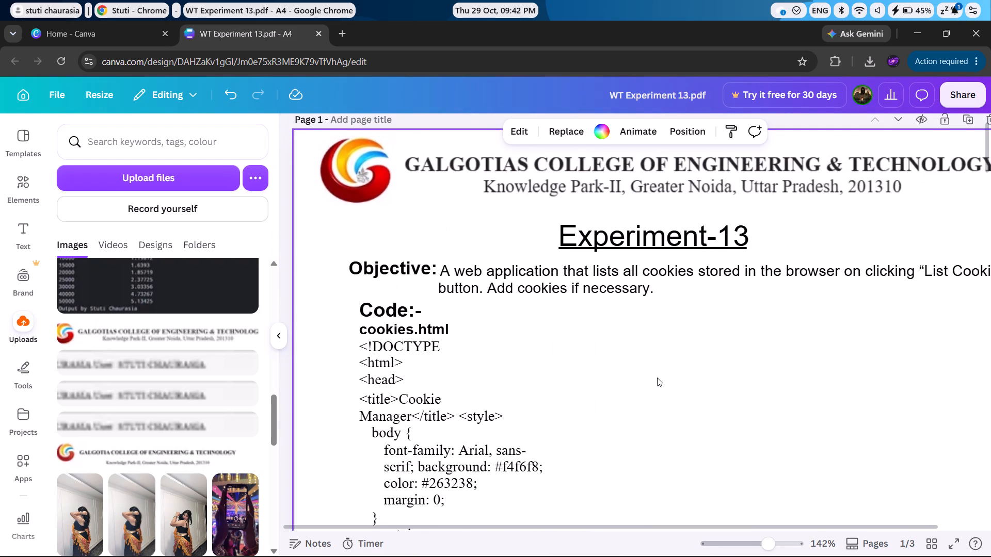
{"action": "left_click", "coordinate": [408, 270]}
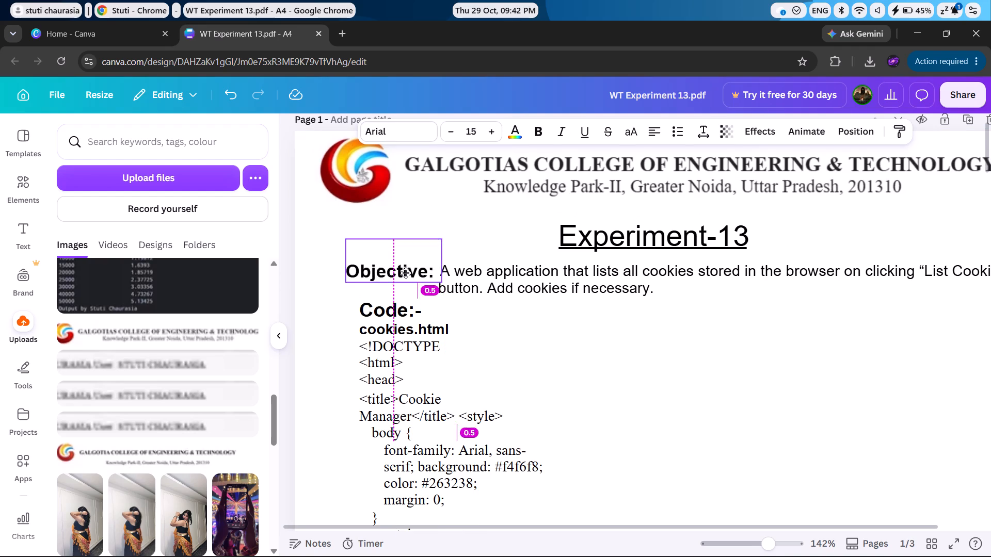
{"action": "left_click", "coordinate": [536, 339]}
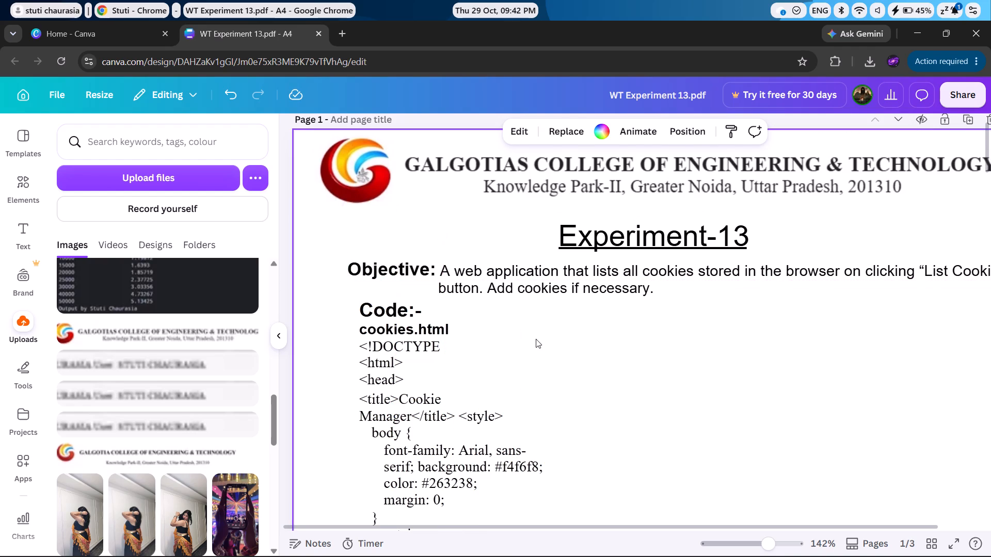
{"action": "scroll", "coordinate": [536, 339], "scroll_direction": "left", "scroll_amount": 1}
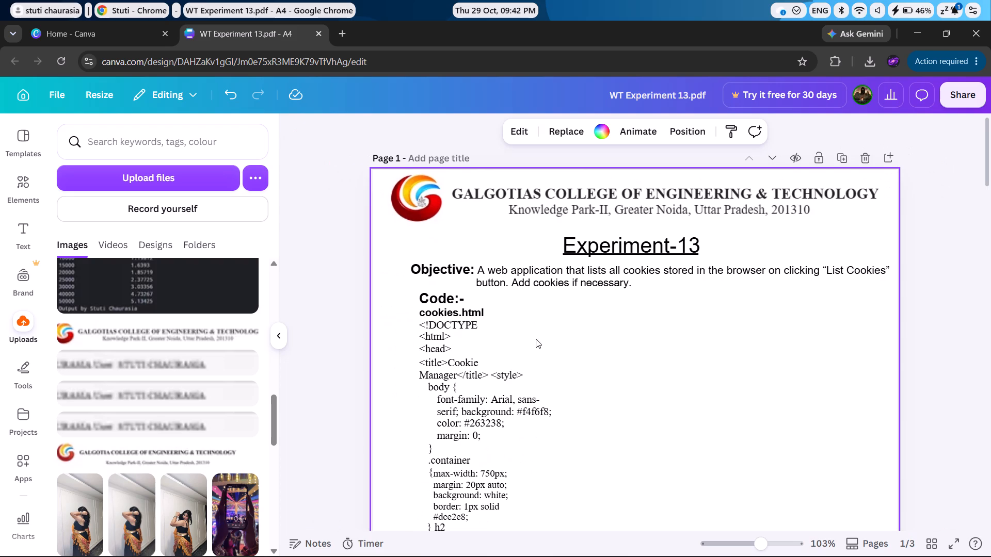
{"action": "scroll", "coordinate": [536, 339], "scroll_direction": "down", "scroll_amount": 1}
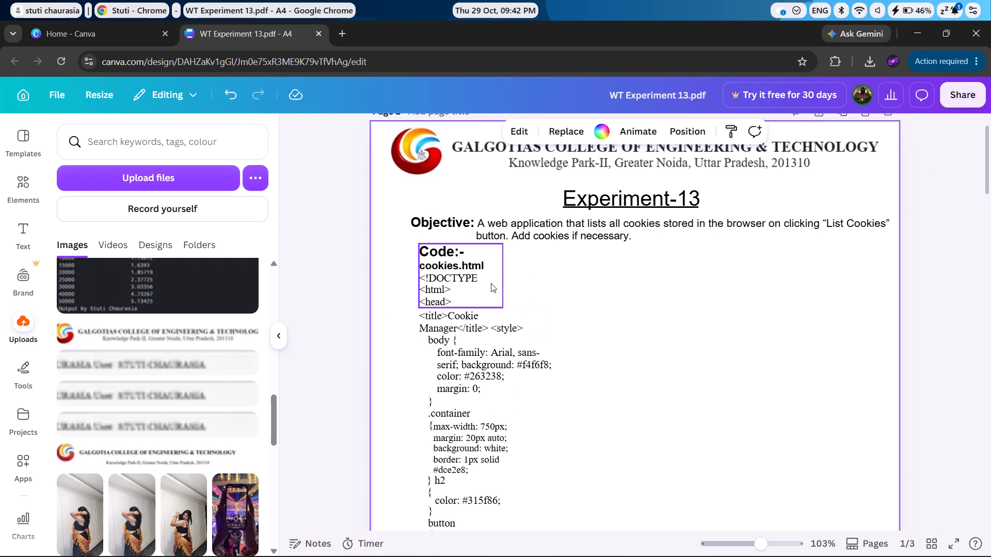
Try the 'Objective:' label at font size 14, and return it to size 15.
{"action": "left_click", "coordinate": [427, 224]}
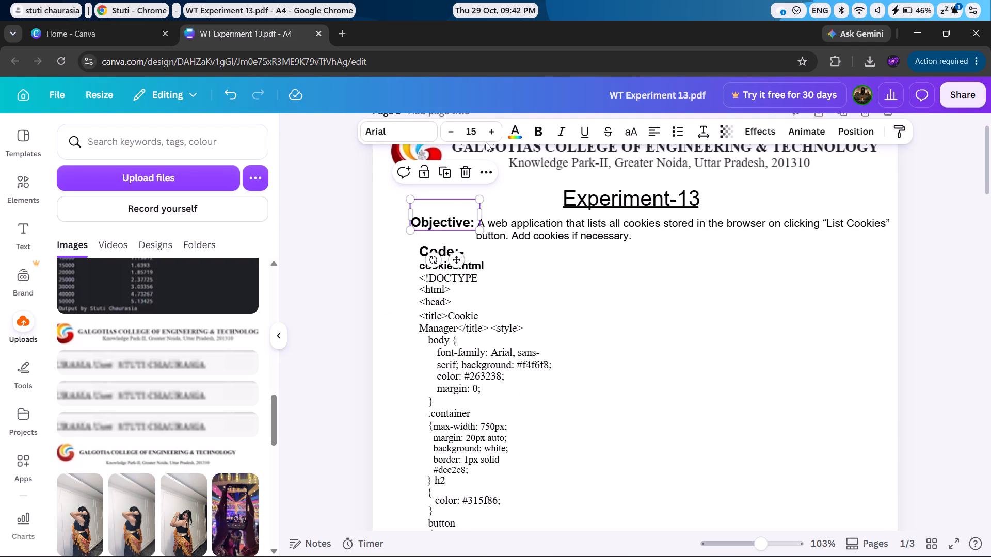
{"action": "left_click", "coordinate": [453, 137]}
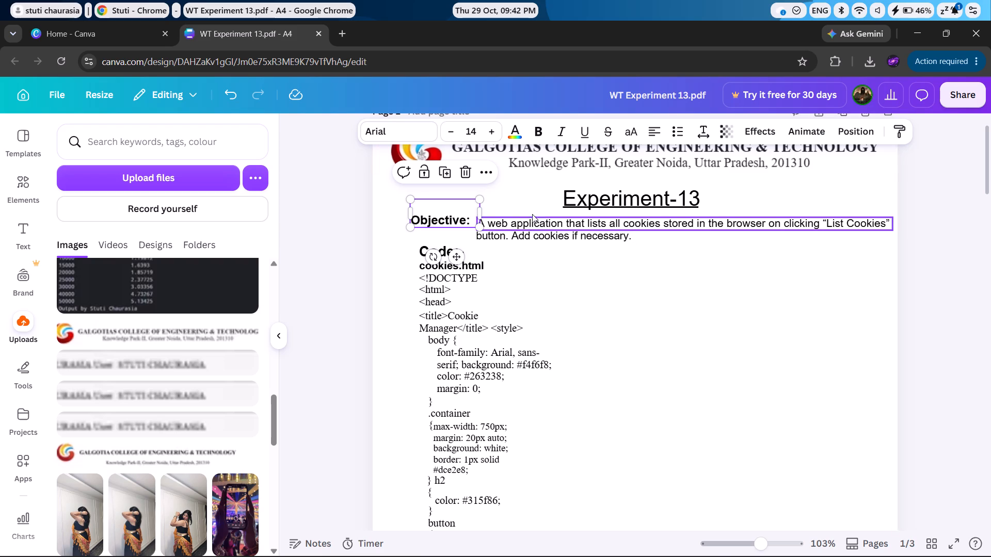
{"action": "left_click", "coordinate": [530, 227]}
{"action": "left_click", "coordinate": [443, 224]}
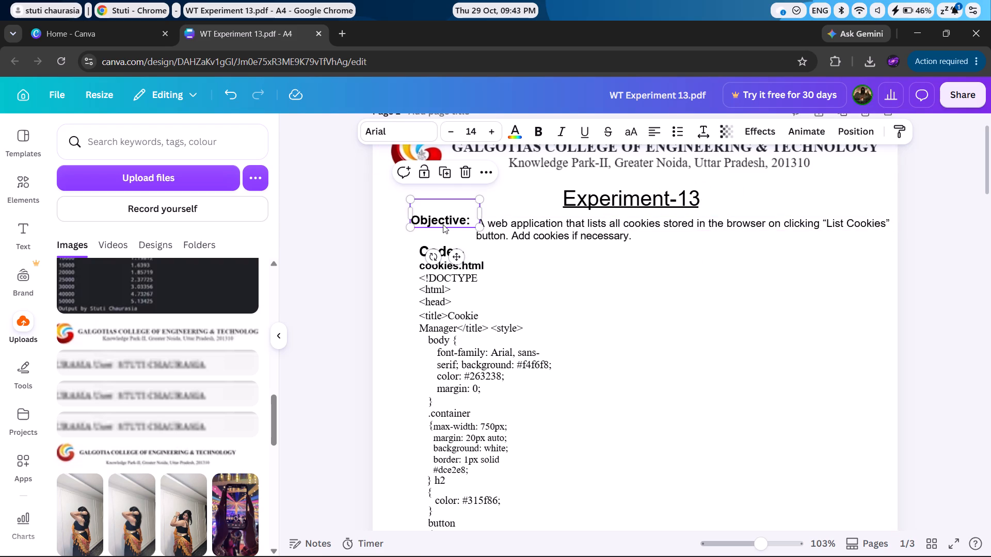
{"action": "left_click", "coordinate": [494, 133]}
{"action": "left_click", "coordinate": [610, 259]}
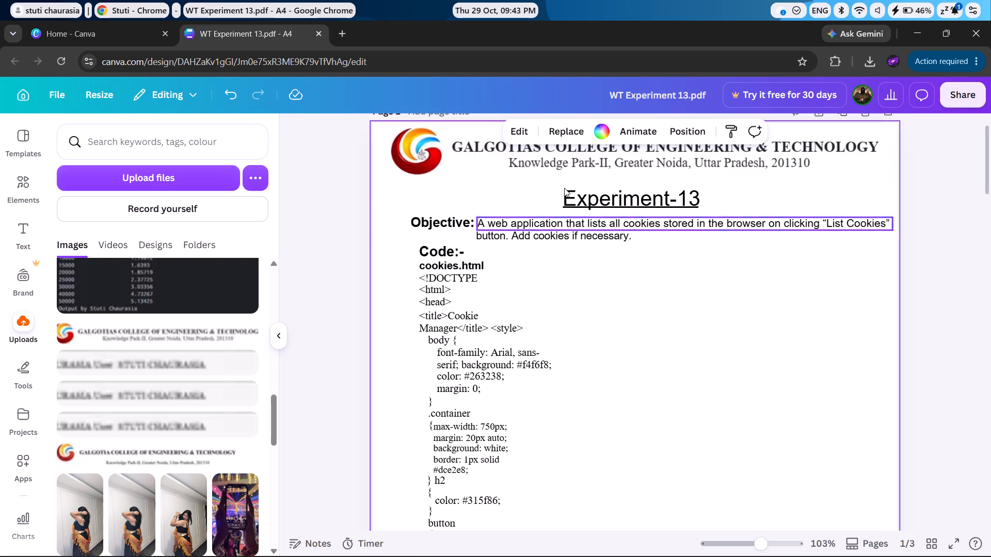
Move the 'th, td' properties text block right and slightly up, clear of the overlapped 'th' text.
{"action": "scroll", "coordinate": [665, 228], "scroll_direction": "down", "scroll_amount": 3}
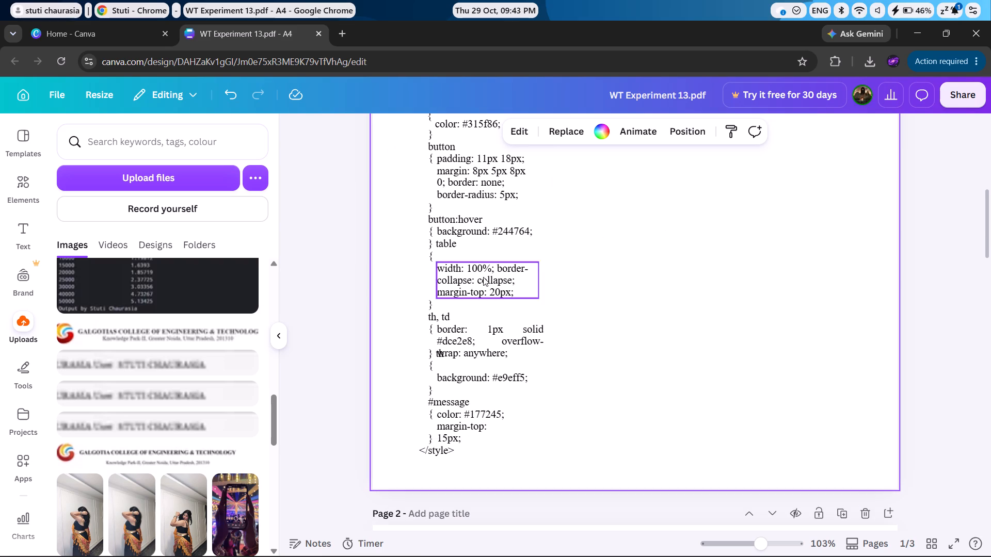
{"action": "left_click_drag", "start_coordinate": [452, 338], "coordinate": [482, 334]}
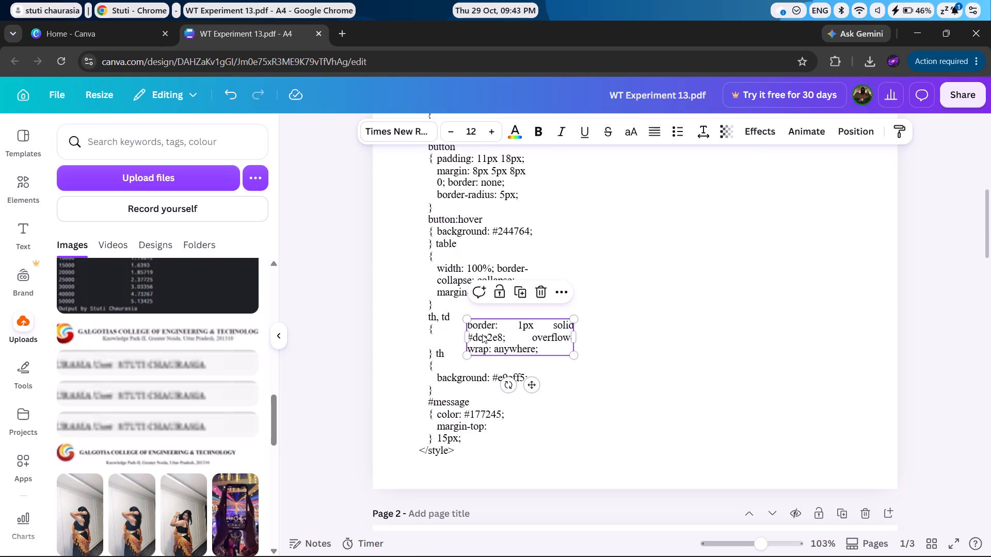
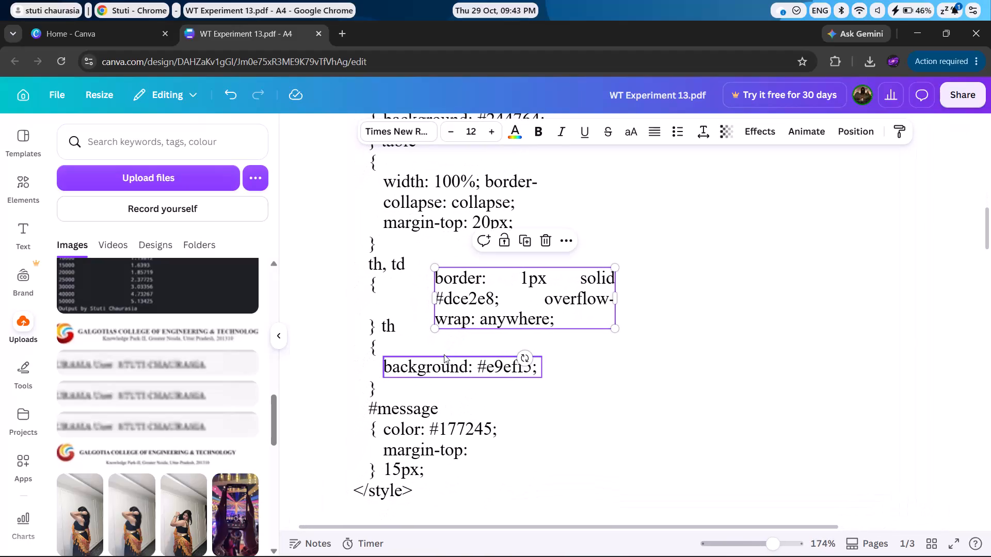
Move '</style>' at the end of page 1 down one line and place the '#message' closing brace on its own line above it.
{"action": "scroll", "coordinate": [444, 354], "scroll_direction": "down", "scroll_amount": 1}
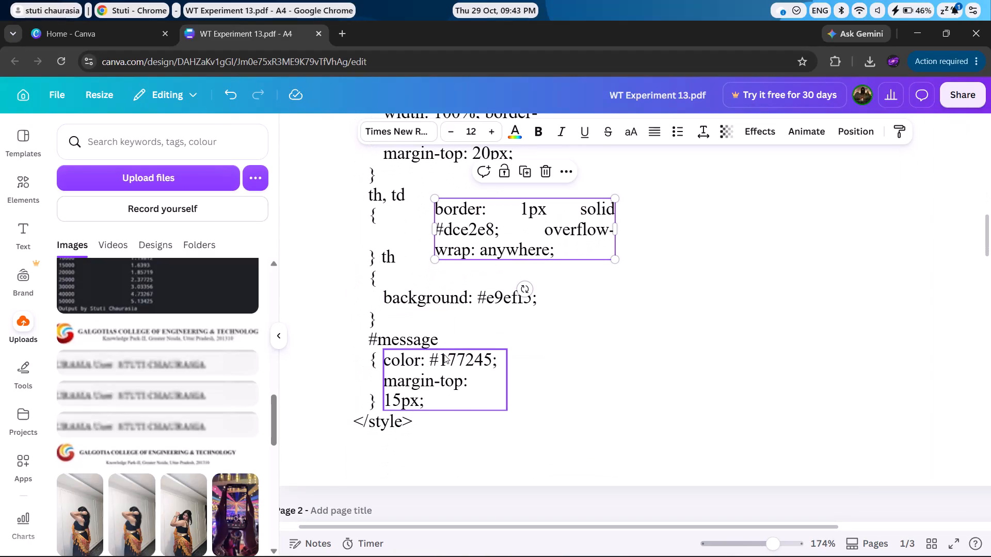
{"action": "left_click_drag", "start_coordinate": [377, 423], "coordinate": [377, 444]}
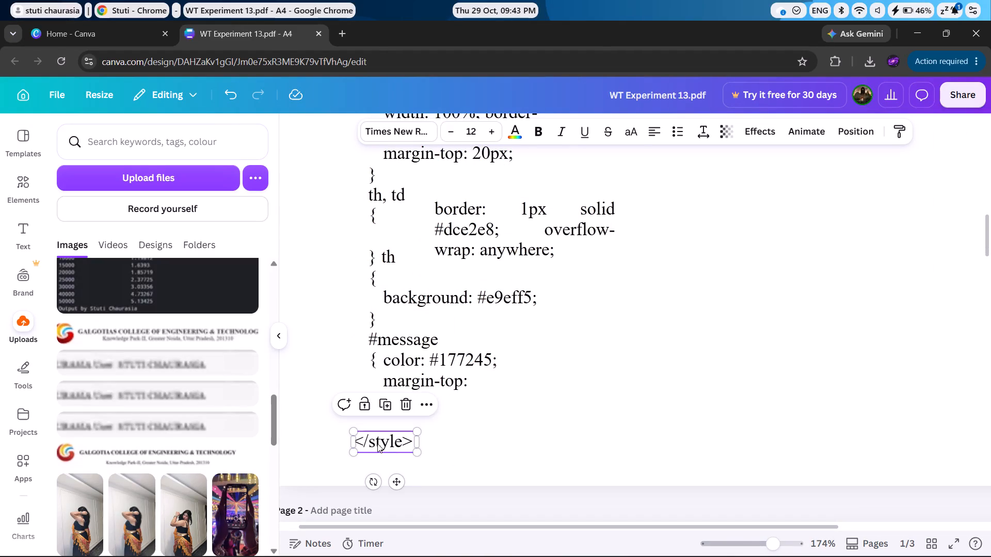
{"action": "left_click", "coordinate": [472, 418]}
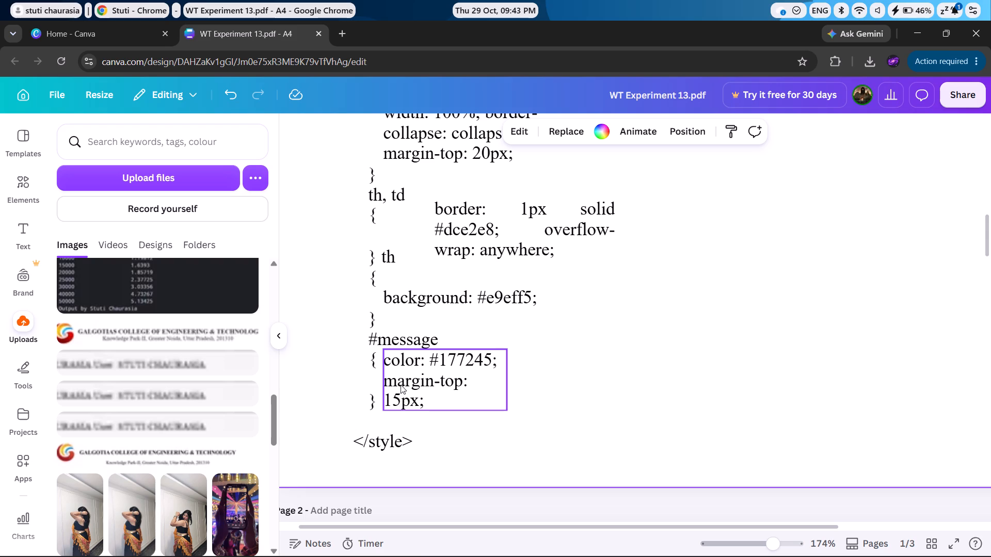
{"action": "left_click_drag", "start_coordinate": [369, 401], "coordinate": [360, 419]}
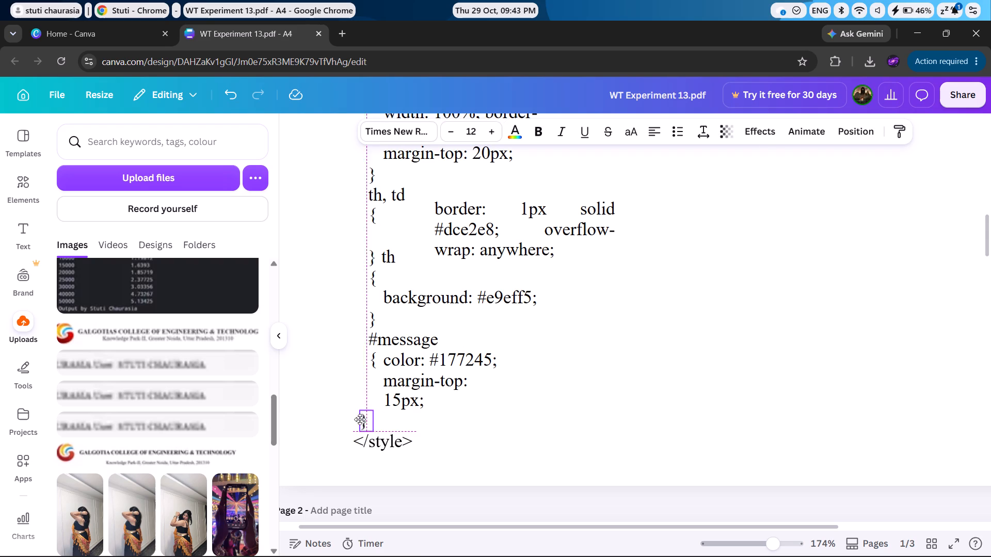
{"action": "left_click_drag", "start_coordinate": [360, 419], "coordinate": [358, 425]}
{"action": "left_click", "coordinate": [430, 429]}
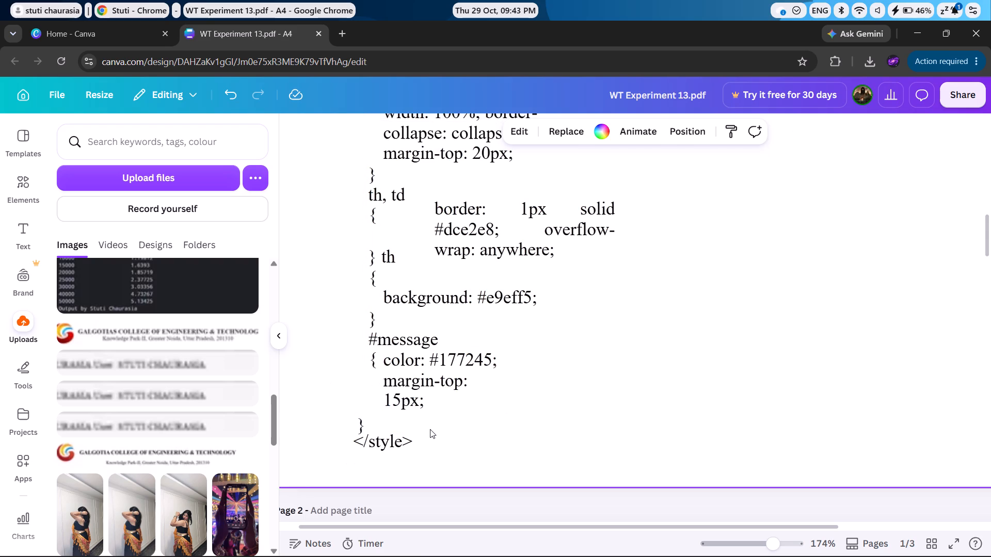
Move the '#message' properties block (color and margin-top) left and slightly down, between its opening and closing braces.
{"action": "left_click_drag", "start_coordinate": [401, 390], "coordinate": [379, 403]}
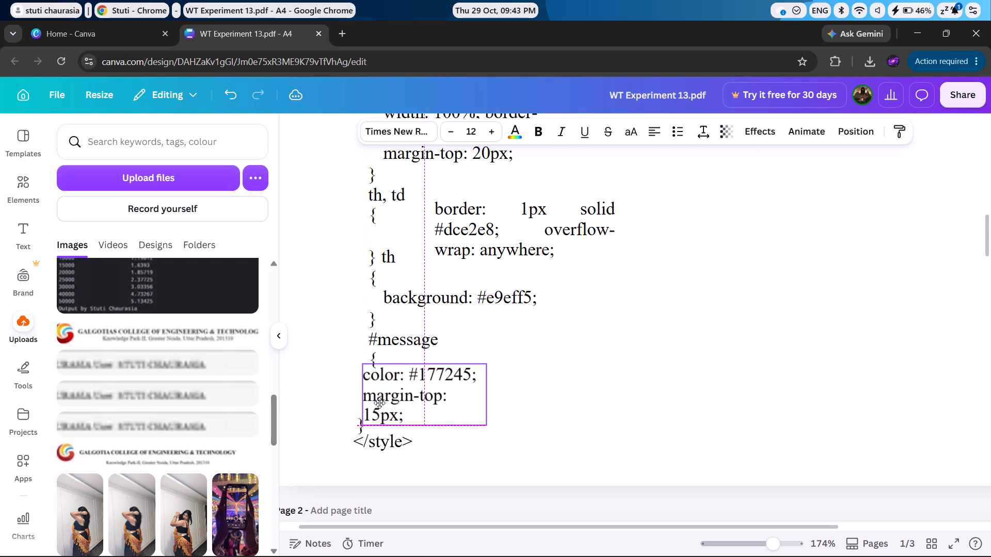
{"action": "left_click_drag", "start_coordinate": [379, 403], "coordinate": [378, 400]}
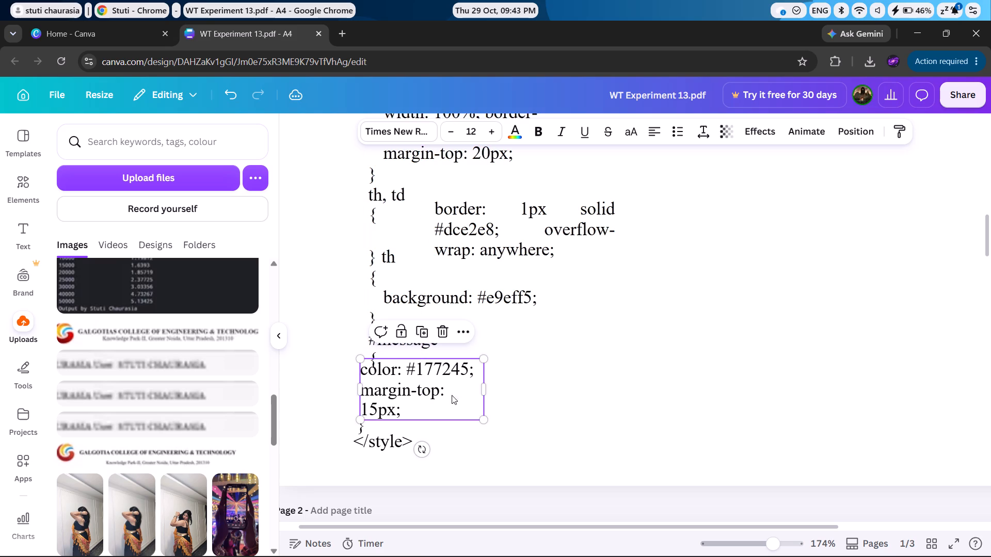
{"action": "left_click", "coordinate": [558, 404]}
Shift the '} #message {' text block left to line up with '</style>', keeping the block on the page.
{"action": "left_click_drag", "start_coordinate": [372, 355], "coordinate": [366, 353]}
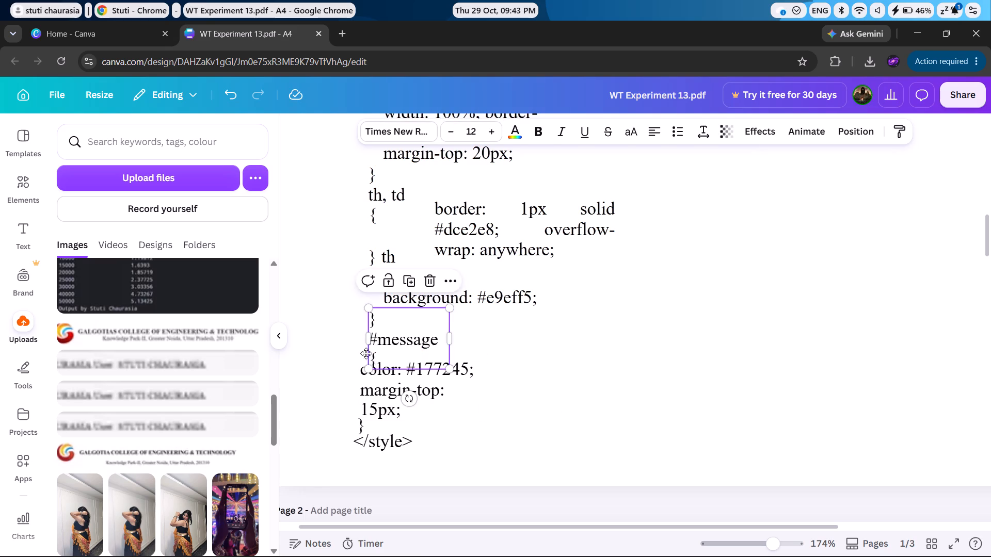
{"action": "left_click_drag", "start_coordinate": [366, 353], "coordinate": [357, 351]}
{"action": "scroll", "coordinate": [450, 361], "scroll_direction": "up", "scroll_amount": 1}
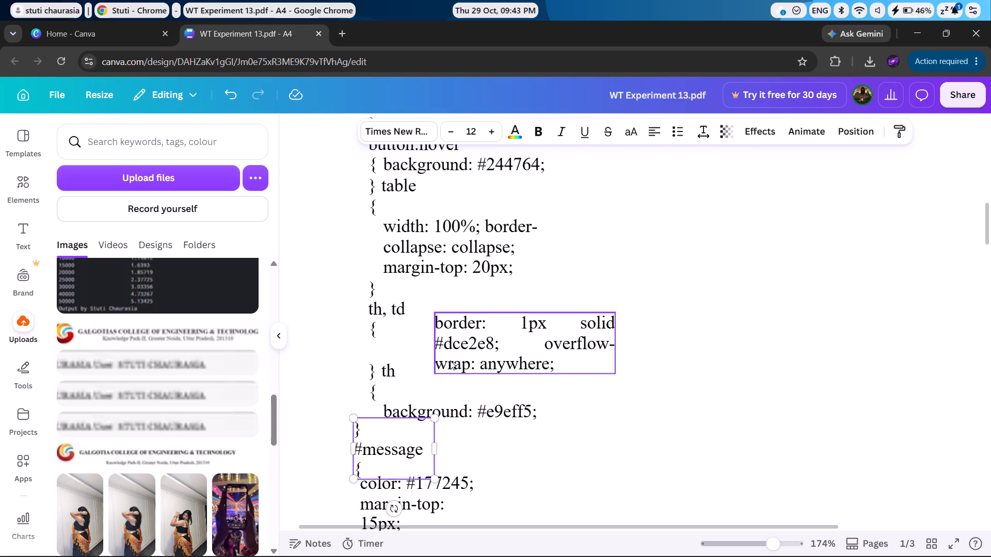
{"action": "left_click", "coordinate": [410, 392]}
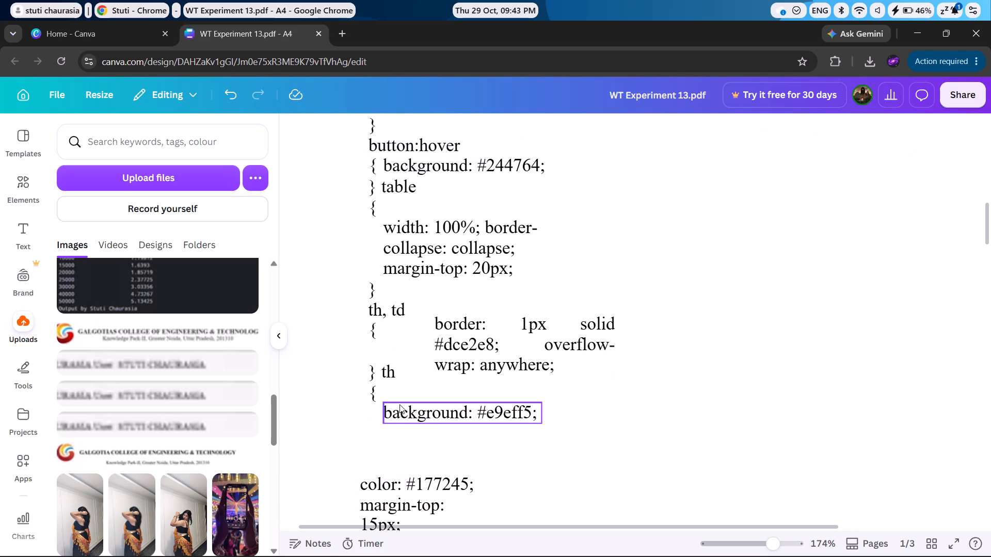
{"action": "key", "text": "ctrl+z"}
Move '</style>' down another line, and lower the '#message' closing brace to sit just above it.
{"action": "scroll", "coordinate": [399, 404], "scroll_direction": "down", "scroll_amount": 2}
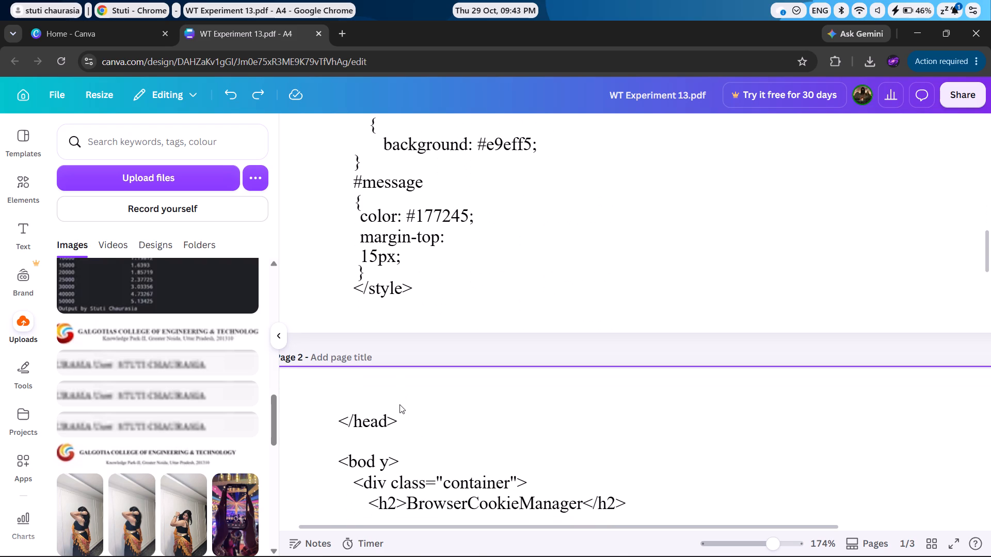
{"action": "left_click_drag", "start_coordinate": [364, 287], "coordinate": [364, 308]}
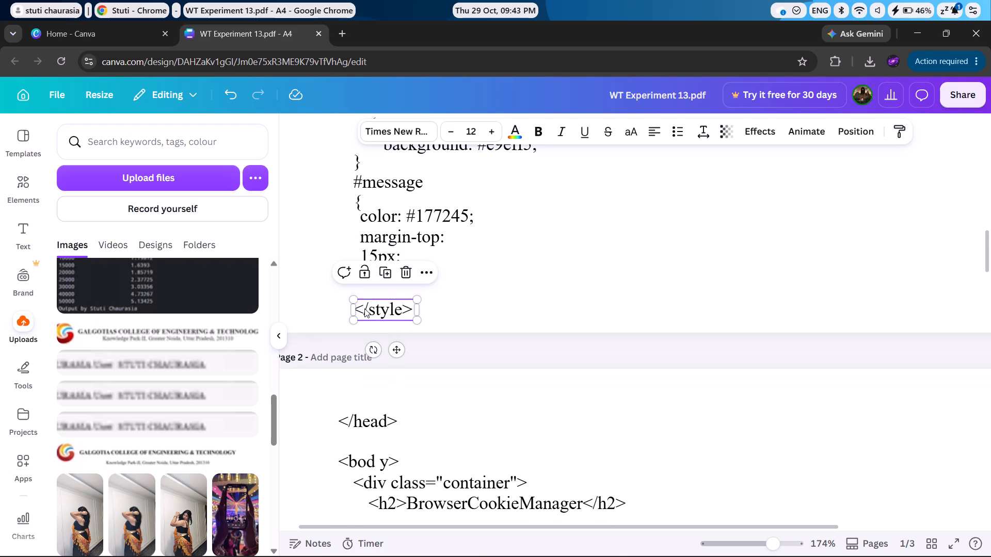
{"action": "left_click", "coordinate": [452, 308]}
{"action": "scroll", "coordinate": [452, 308], "scroll_direction": "up", "scroll_amount": 3}
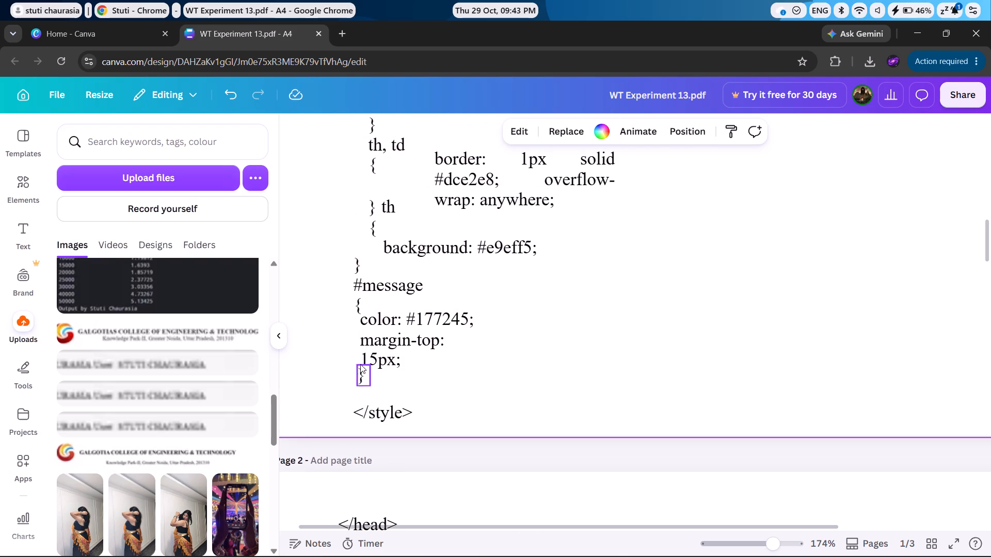
{"action": "left_click", "coordinate": [355, 374]}
{"action": "left_click_drag", "start_coordinate": [359, 376], "coordinate": [359, 390]}
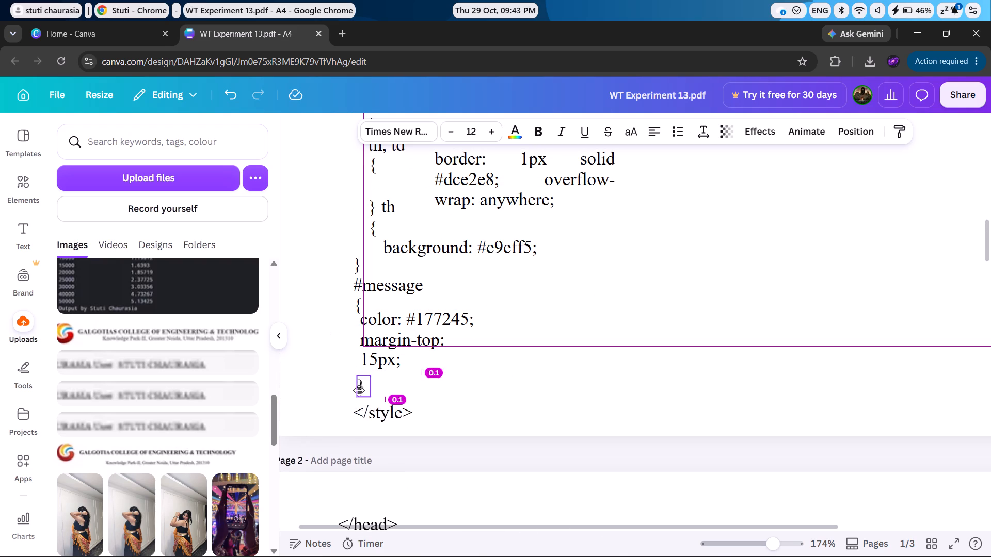
{"action": "left_click_drag", "start_coordinate": [359, 390], "coordinate": [359, 394]}
{"action": "left_click", "coordinate": [430, 391]}
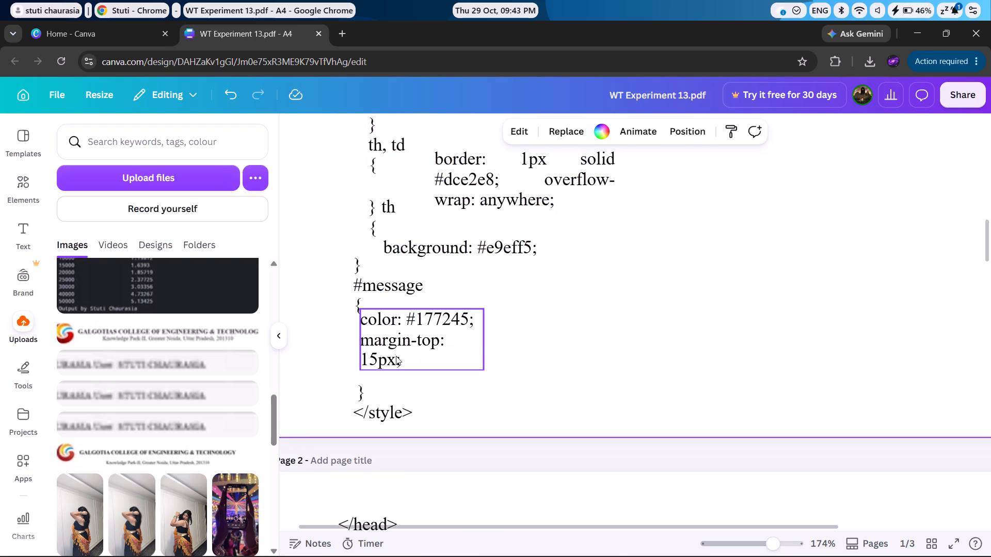
Lower the '#message' properties block toward its closing brace, and move the '} #message {' block down slightly to follow.
{"action": "left_click_drag", "start_coordinate": [392, 343], "coordinate": [392, 356]}
{"action": "left_click", "coordinate": [553, 384]}
{"action": "left_click_drag", "start_coordinate": [362, 307], "coordinate": [362, 319]}
{"action": "left_click", "coordinate": [512, 313]}
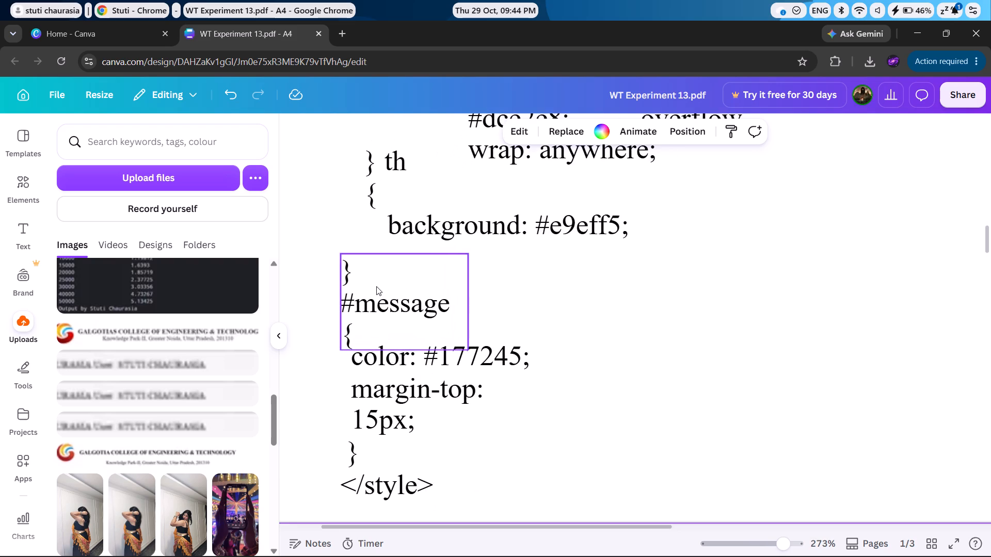
Move the 'background: #e9eff5;' line and the '} th {' block left and slightly down, in line with the '#message' block.
{"action": "scroll", "coordinate": [376, 286], "scroll_direction": "up", "scroll_amount": 1}
{"action": "left_click_drag", "start_coordinate": [447, 302], "coordinate": [426, 314]}
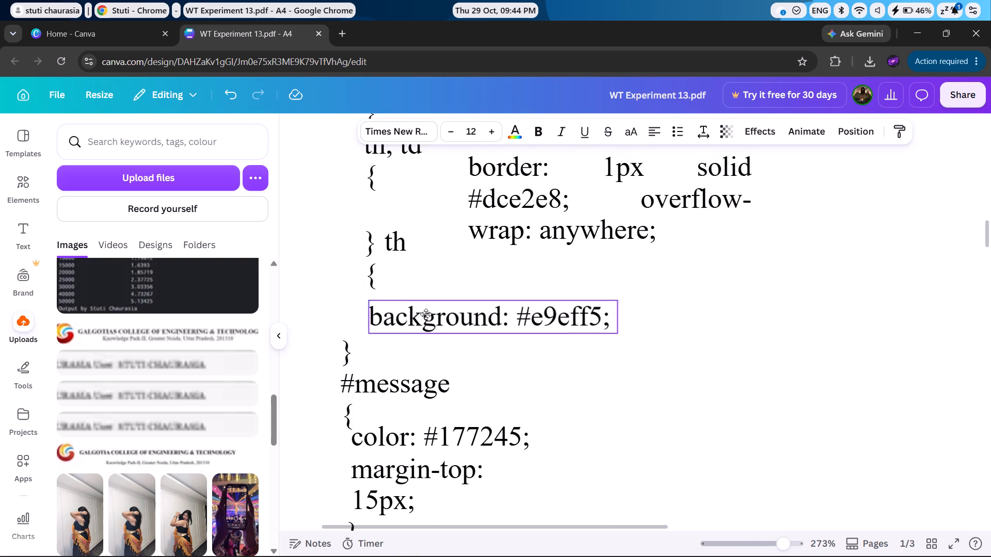
{"action": "left_click_drag", "start_coordinate": [426, 314], "coordinate": [403, 320]}
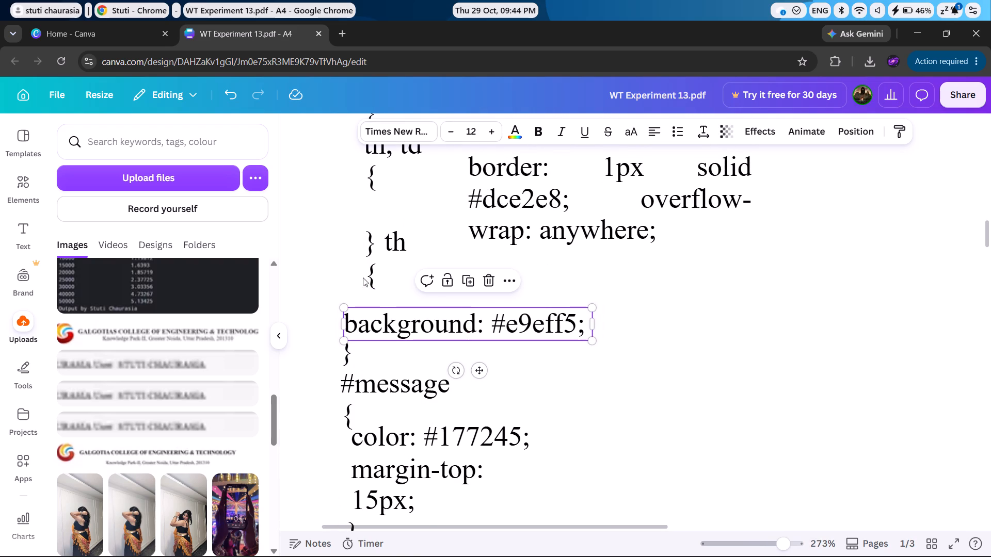
{"action": "left_click_drag", "start_coordinate": [375, 281], "coordinate": [351, 300]}
{"action": "left_click", "coordinate": [436, 292]}
Place the 'th, td' properties block beside its opening brace, scaled down to font size 10.7 and clear of the 'th' text.
{"action": "scroll", "coordinate": [436, 292], "scroll_direction": "up", "scroll_amount": 2}
{"action": "left_click_drag", "start_coordinate": [508, 275], "coordinate": [415, 287]}
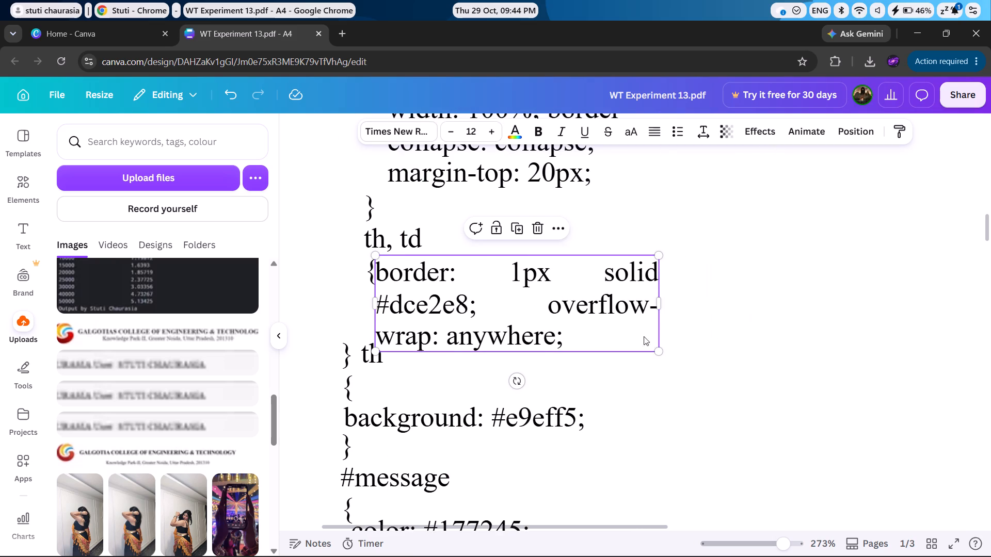
{"action": "left_click_drag", "start_coordinate": [655, 349], "coordinate": [622, 347]}
{"action": "left_click", "coordinate": [680, 335]}
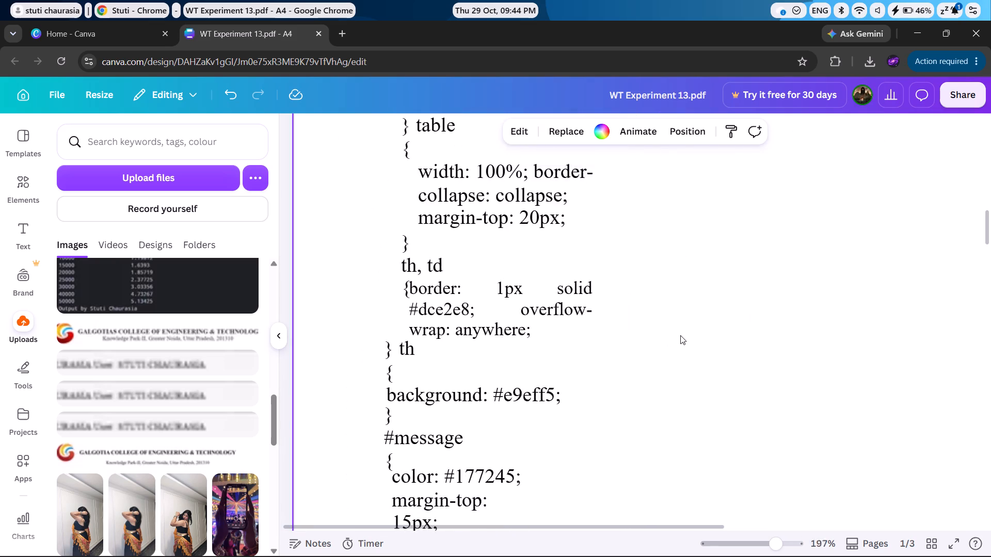
{"action": "left_click", "coordinate": [483, 313]}
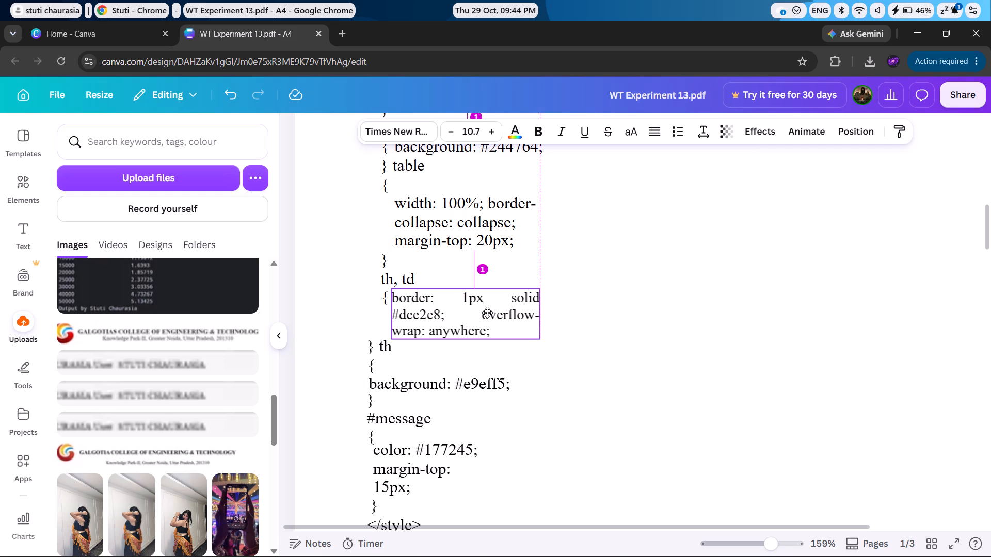
{"action": "left_click", "coordinate": [449, 321]}
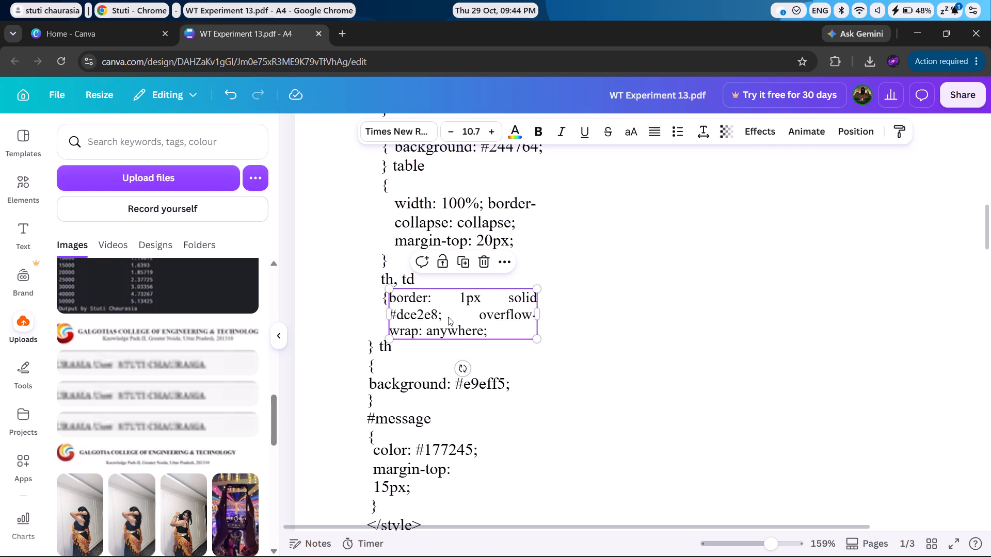
{"action": "left_click", "coordinate": [436, 355]}
Set the '} th {' text block to font size 11.
{"action": "left_click", "coordinate": [383, 347]}
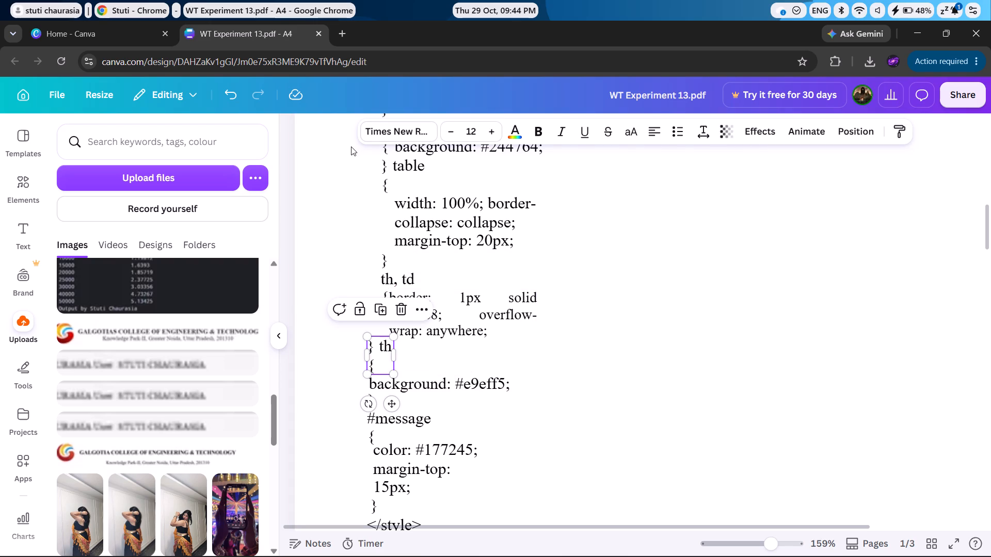
{"action": "left_click", "coordinate": [453, 132]}
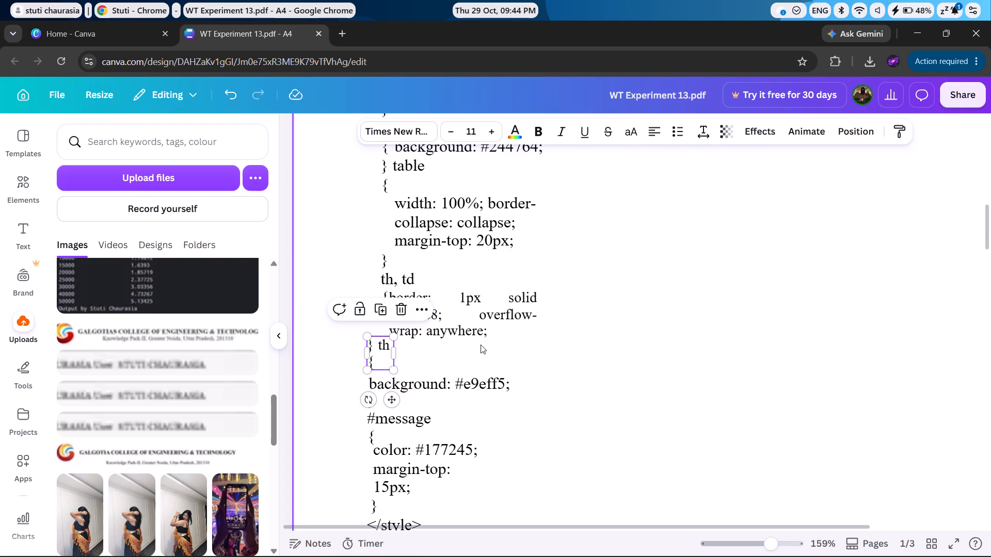
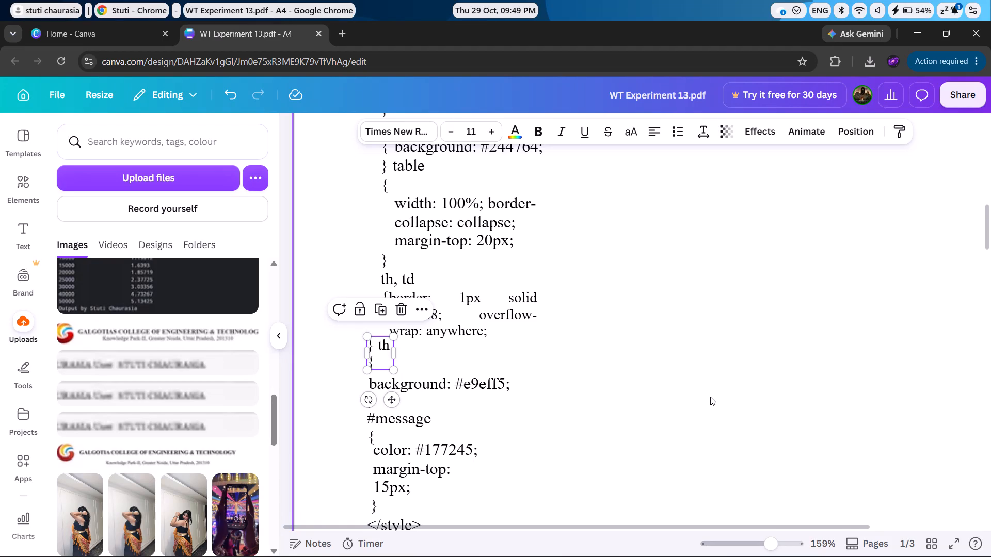
Review the text and layout of pages 1 to 3, down to the OUTPUT section.
{"action": "scroll", "coordinate": [628, 291], "scroll_direction": "up", "scroll_amount": 6}
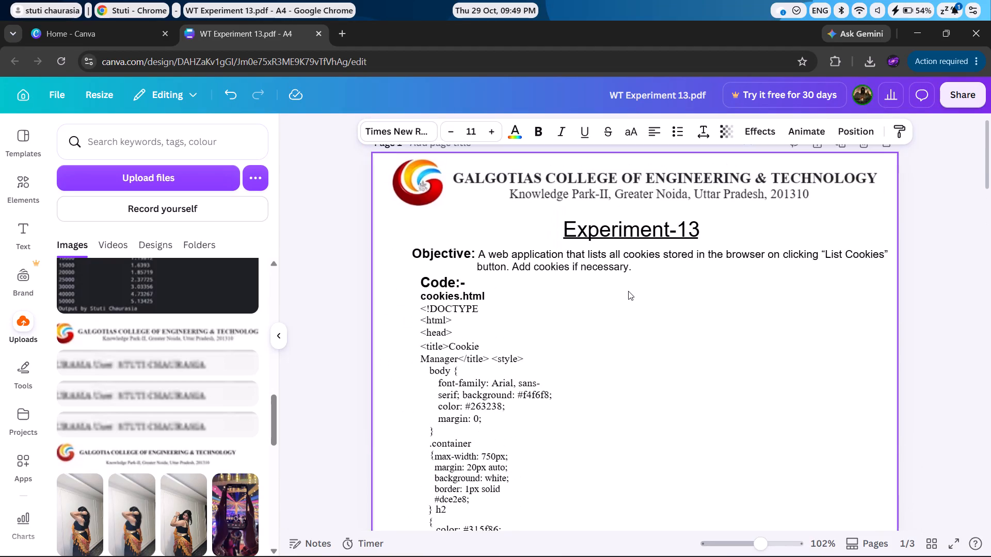
{"action": "scroll", "coordinate": [628, 291], "scroll_direction": "up", "scroll_amount": 1}
{"action": "scroll", "coordinate": [634, 305], "scroll_direction": "down", "scroll_amount": 1}
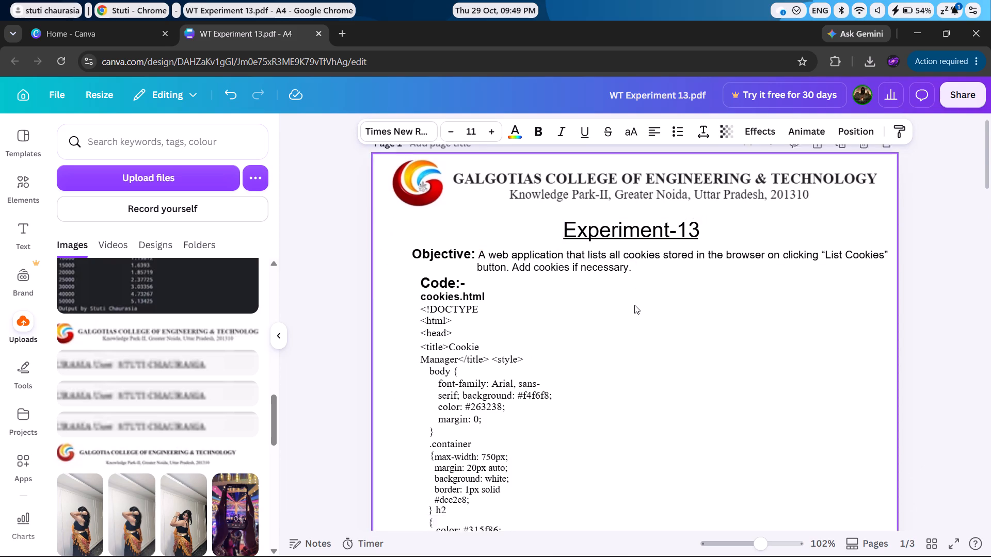
{"action": "scroll", "coordinate": [634, 305], "scroll_direction": "down", "scroll_amount": 4}
{"action": "scroll", "coordinate": [605, 383], "scroll_direction": "down", "scroll_amount": 2}
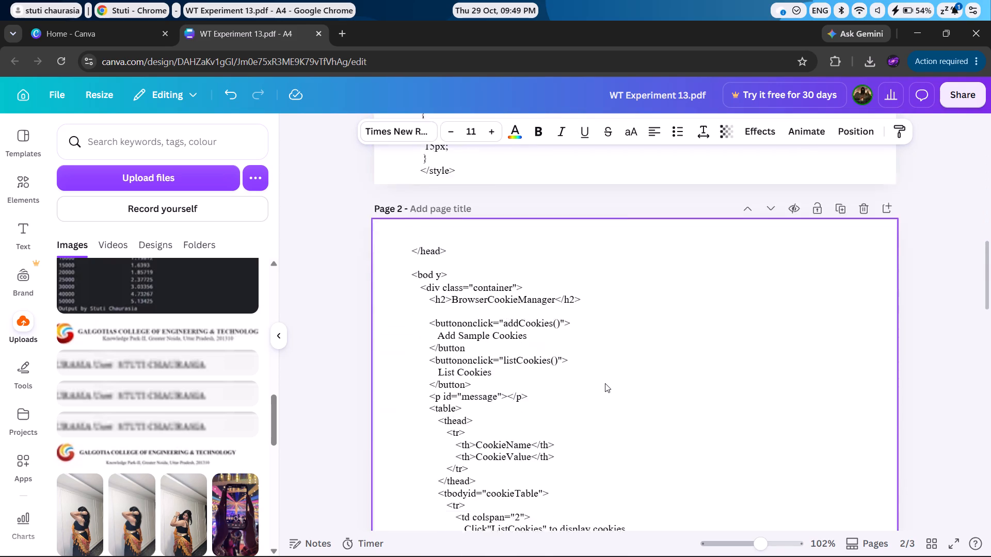
{"action": "scroll", "coordinate": [605, 383], "scroll_direction": "down", "scroll_amount": 3}
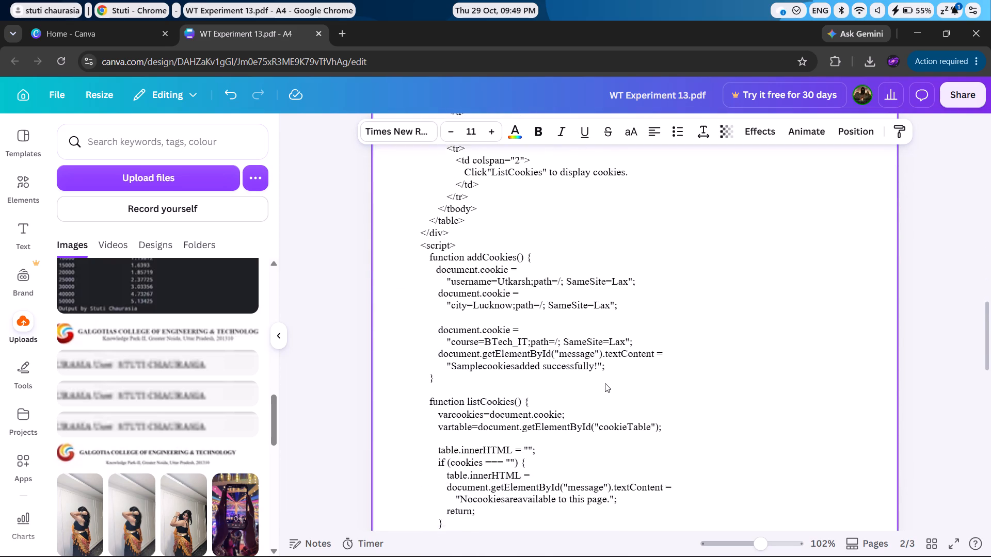
{"action": "scroll", "coordinate": [605, 383], "scroll_direction": "down", "scroll_amount": 2}
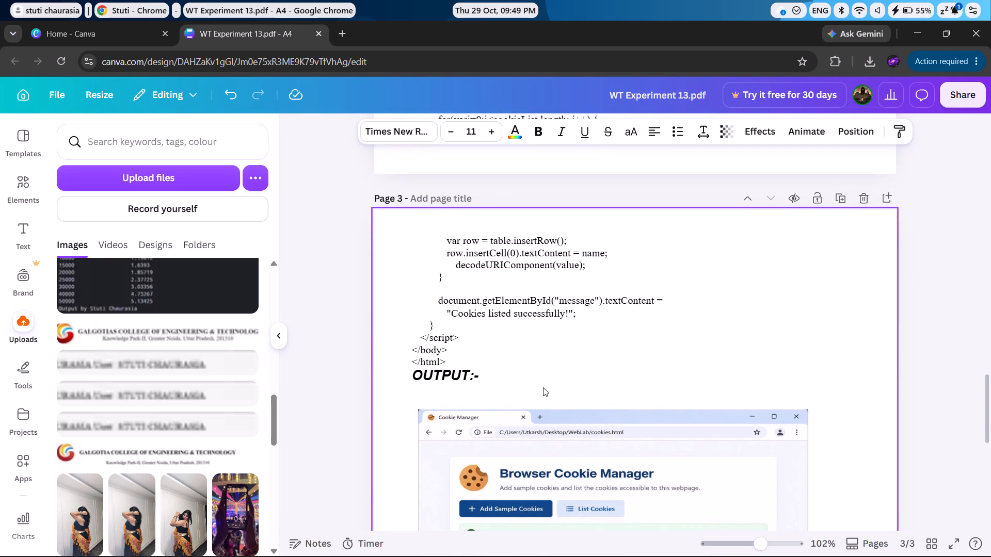
Remove the italic style from the 'OUTPUT:-' heading on page 3.
{"action": "left_click", "coordinate": [493, 374]}
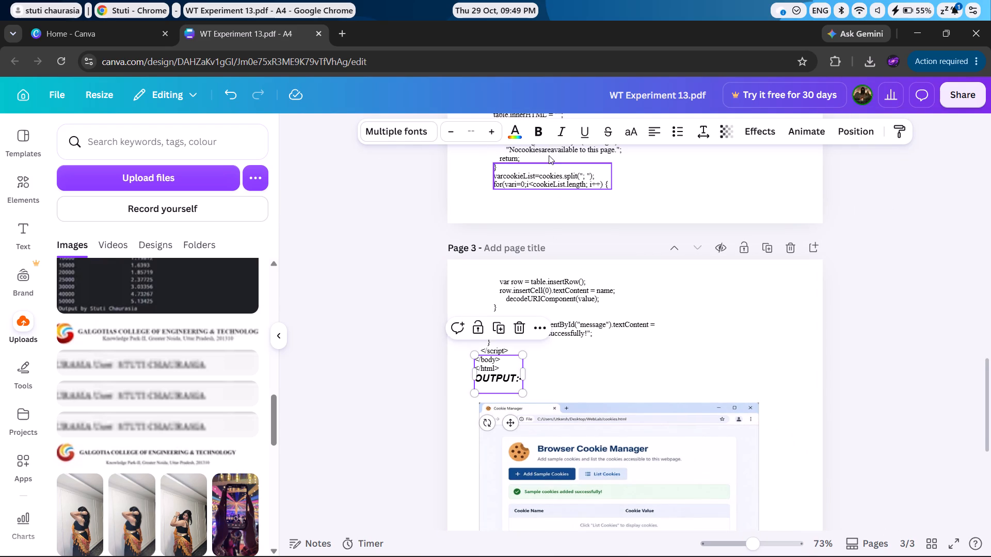
{"action": "left_click", "coordinate": [558, 129]}
{"action": "left_click", "coordinate": [560, 130]}
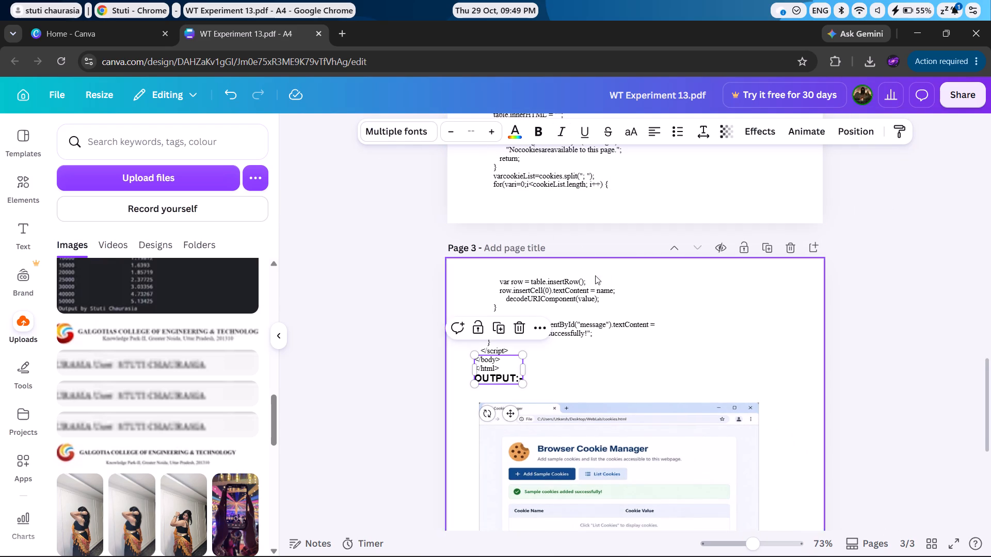
{"action": "left_click", "coordinate": [593, 370]}
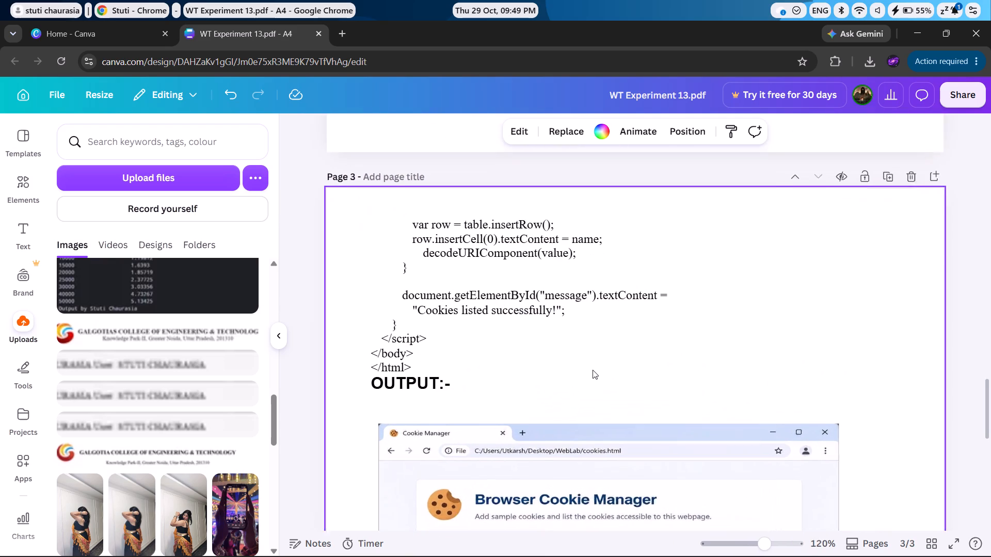
Add the recently used pink brush-stroke rectangle to the second output screenshot and shrink it to a small bar beside its heading.
{"action": "scroll", "coordinate": [593, 370], "scroll_direction": "down", "scroll_amount": 6}
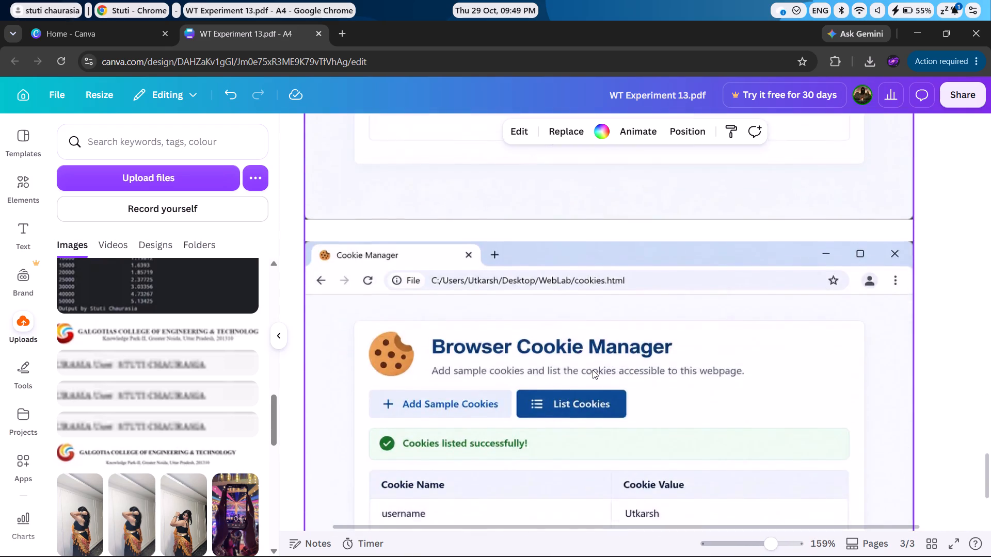
{"action": "scroll", "coordinate": [593, 370], "scroll_direction": "down", "scroll_amount": 4}
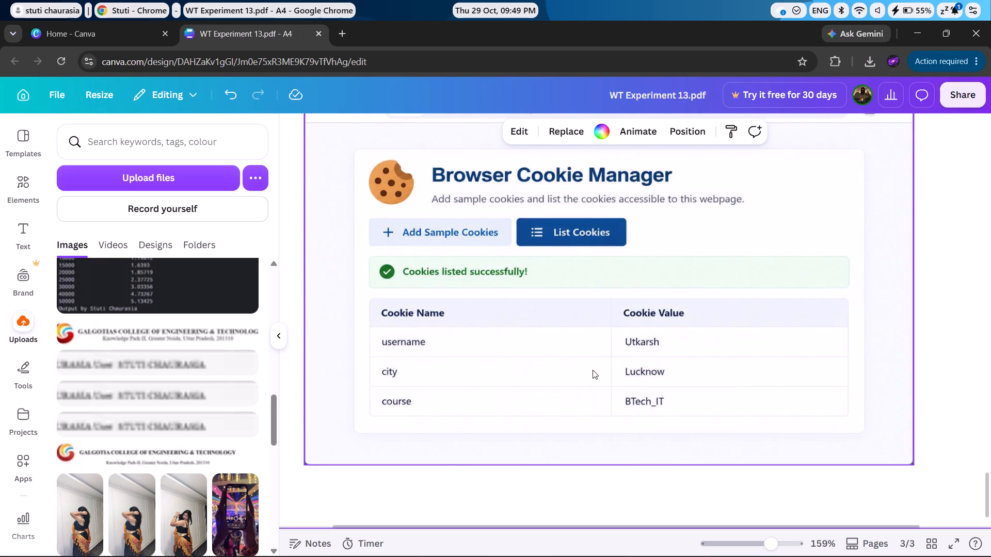
{"action": "scroll", "coordinate": [593, 370], "scroll_direction": "up", "scroll_amount": 3}
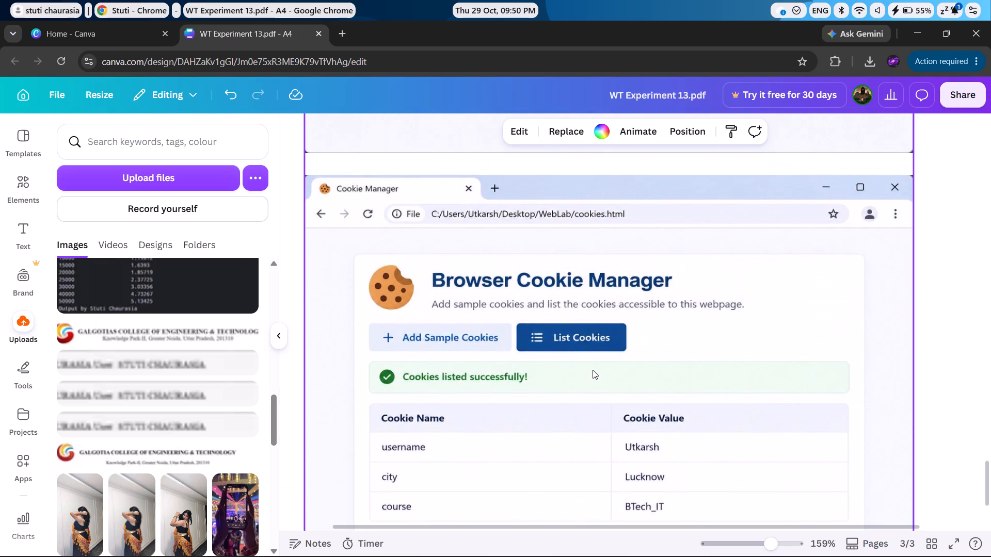
{"action": "scroll", "coordinate": [593, 370], "scroll_direction": "up", "scroll_amount": 3}
{"action": "scroll", "coordinate": [593, 370], "scroll_direction": "right", "scroll_amount": 4}
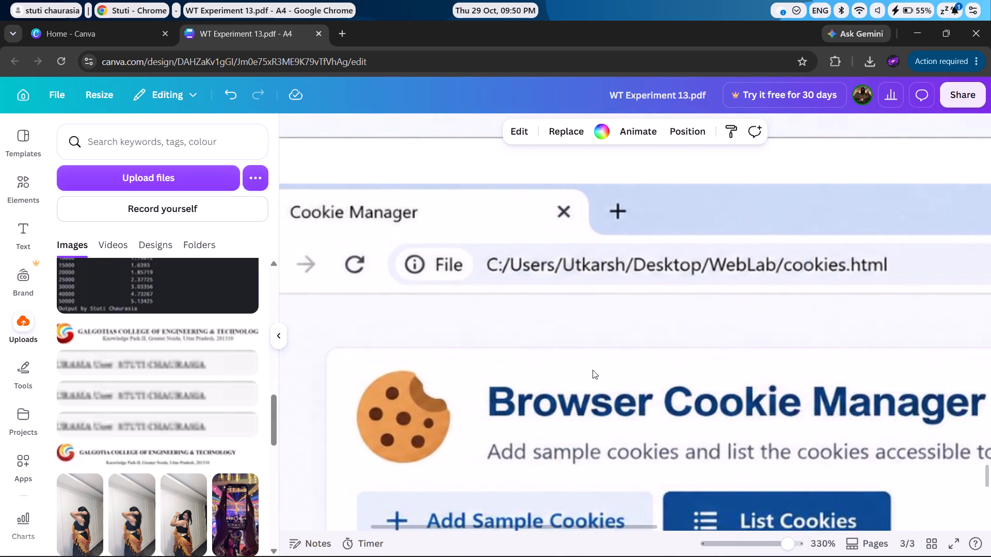
{"action": "left_click", "coordinate": [19, 203]}
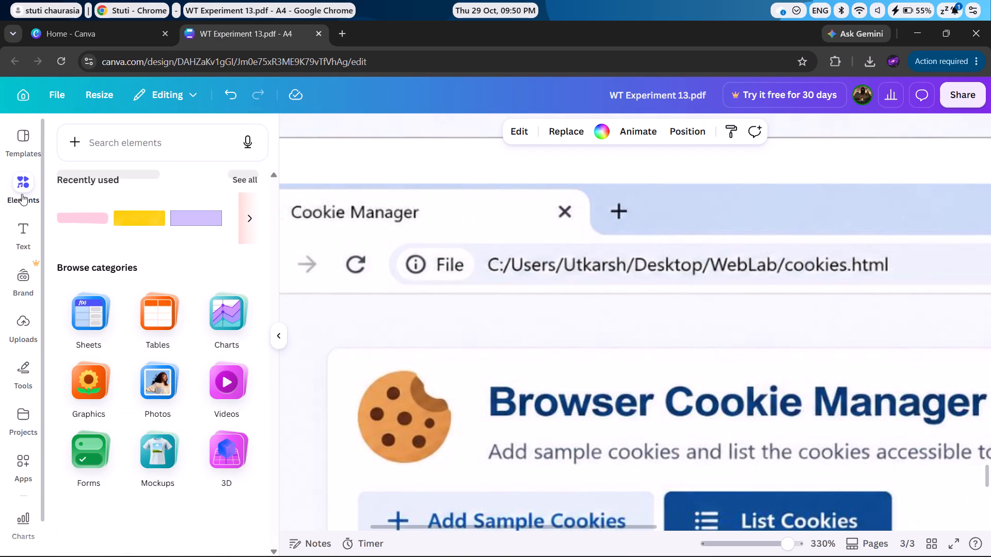
{"action": "left_click", "coordinate": [84, 220]}
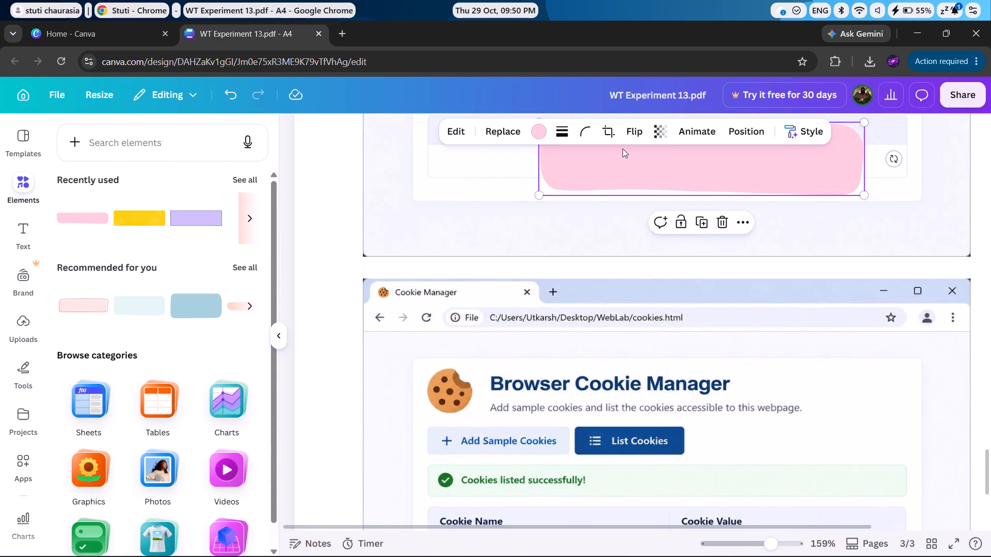
{"action": "left_click_drag", "start_coordinate": [614, 166], "coordinate": [576, 367]}
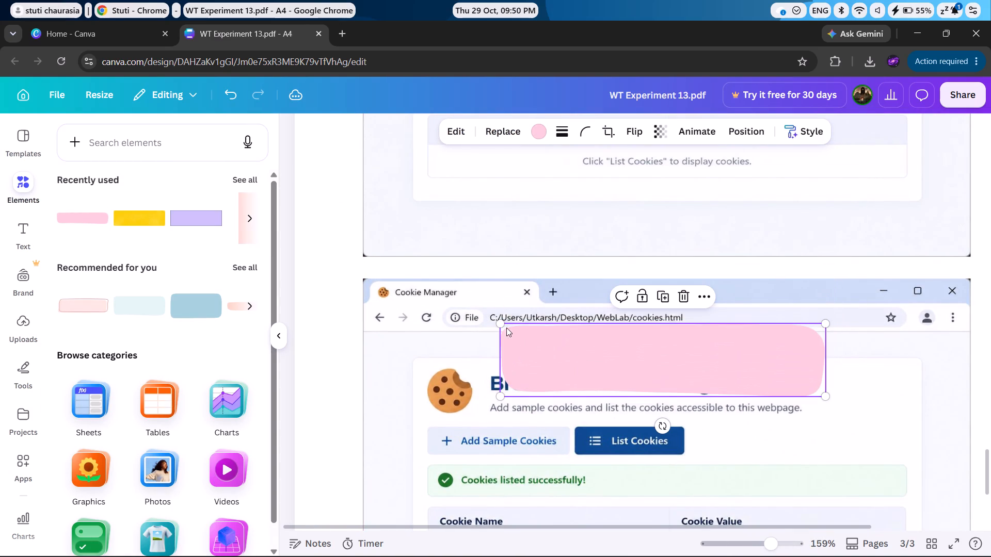
{"action": "left_click_drag", "start_coordinate": [499, 322], "coordinate": [758, 380]}
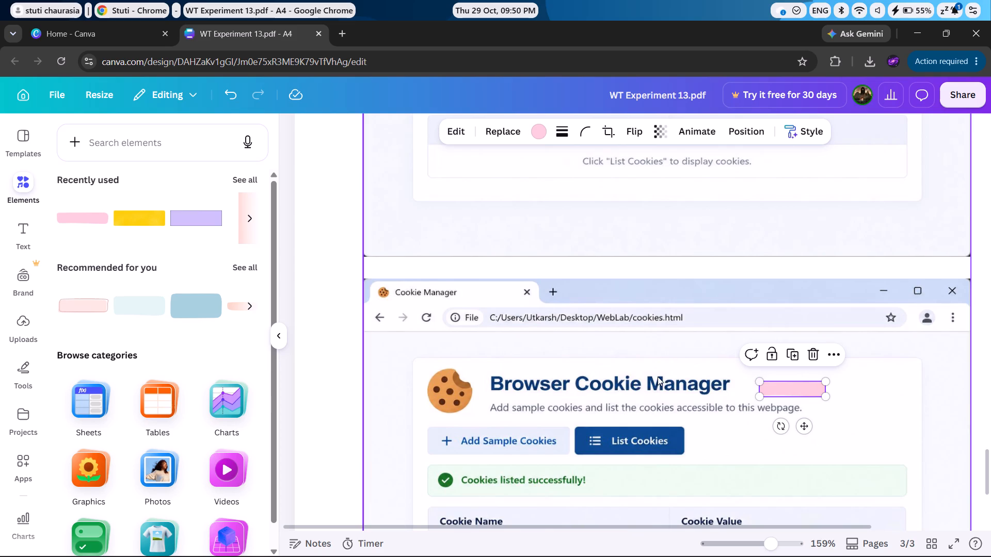
Recolour the pink bar with the pale shade sampled from the screenshot's address bar.
{"action": "scroll", "coordinate": [658, 376], "scroll_direction": "up", "scroll_amount": 1}
{"action": "scroll", "coordinate": [658, 376], "scroll_direction": "down", "scroll_amount": 1}
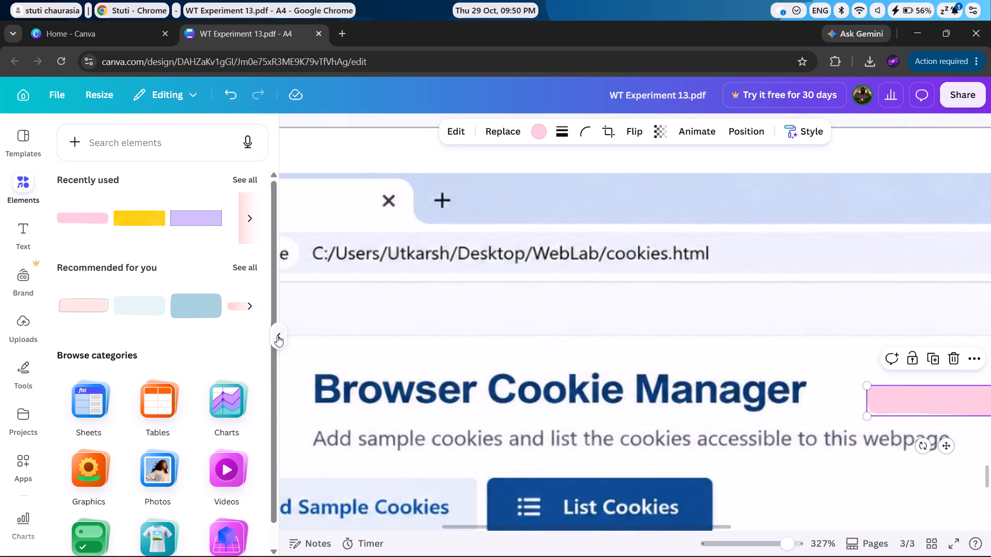
{"action": "left_click", "coordinate": [280, 336]}
{"action": "left_click", "coordinate": [423, 132]}
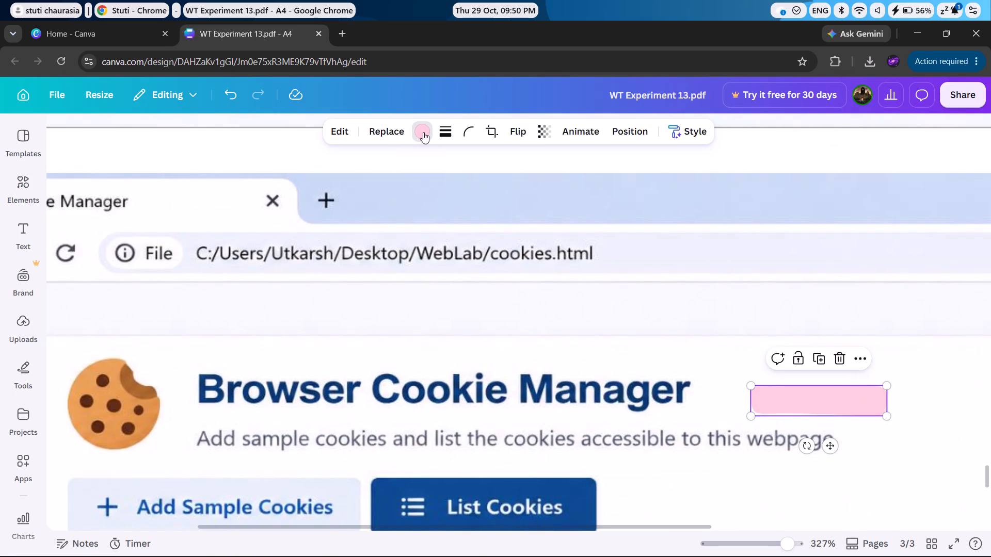
{"action": "left_click", "coordinate": [96, 233]}
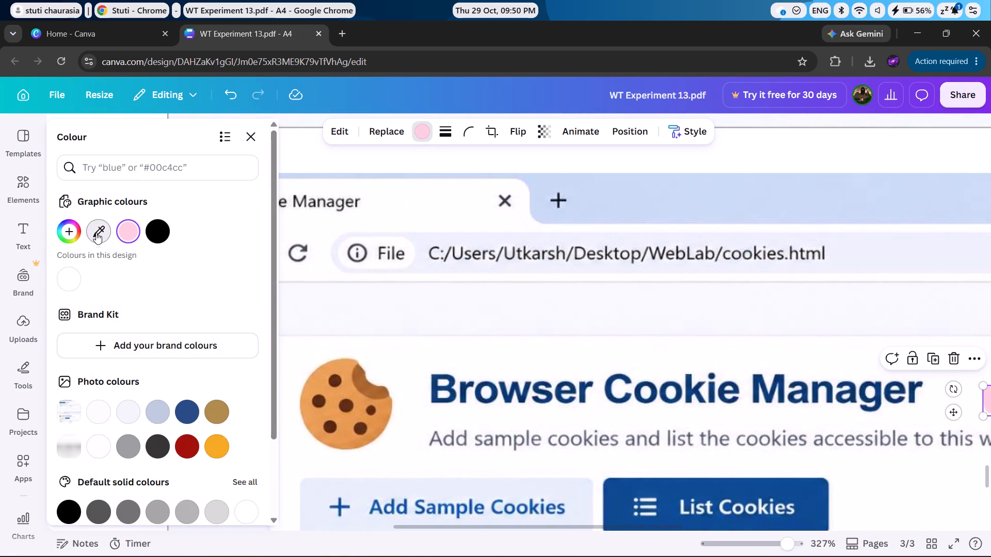
{"action": "left_click", "coordinate": [896, 253]}
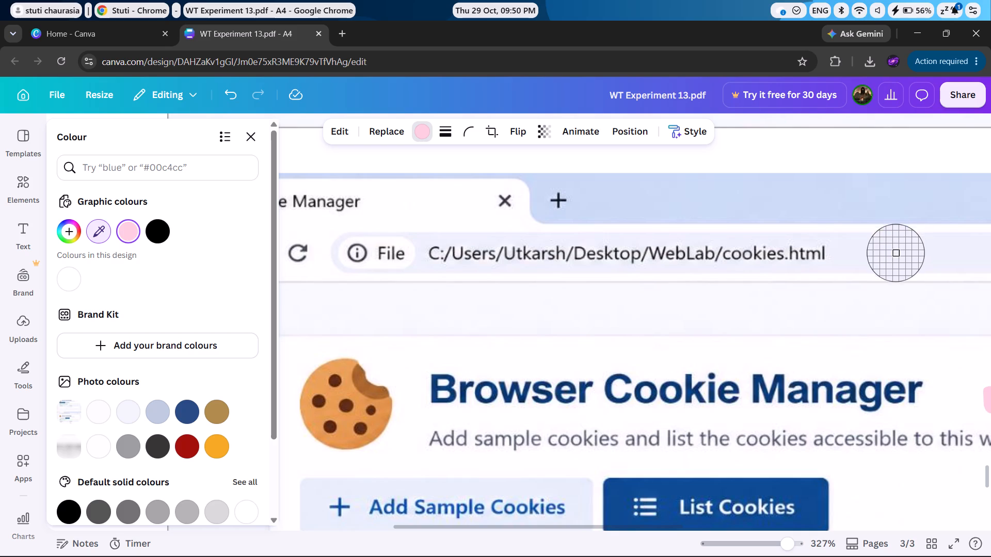
Shrink the recoloured patch to the user name's width and place it over the user name in the second screenshot's file path.
{"action": "scroll", "coordinate": [831, 336], "scroll_direction": "left", "scroll_amount": 3}
{"action": "left_click_drag", "start_coordinate": [890, 389], "coordinate": [557, 281]}
{"action": "scroll", "coordinate": [557, 281], "scroll_direction": "right", "scroll_amount": 3}
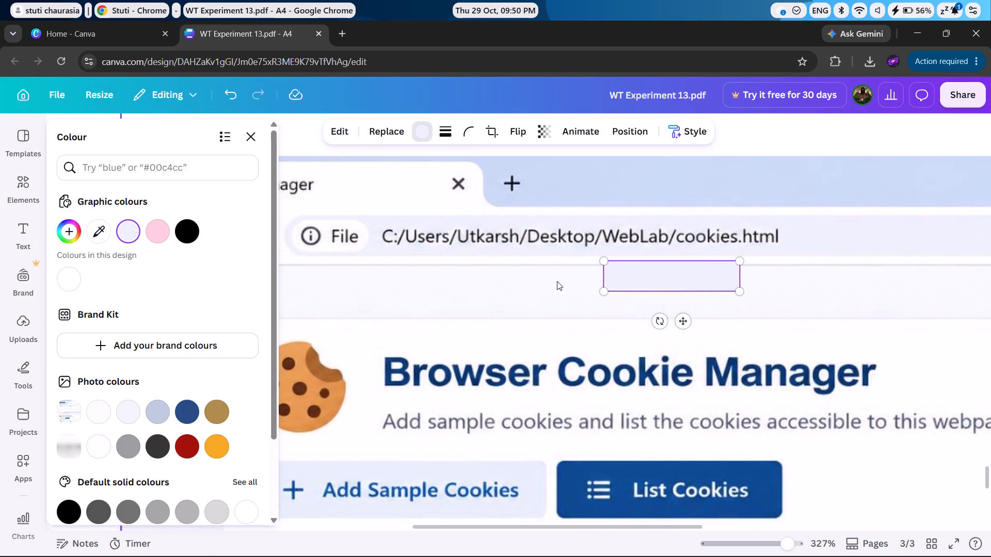
{"action": "left_click_drag", "start_coordinate": [643, 279], "coordinate": [500, 264]}
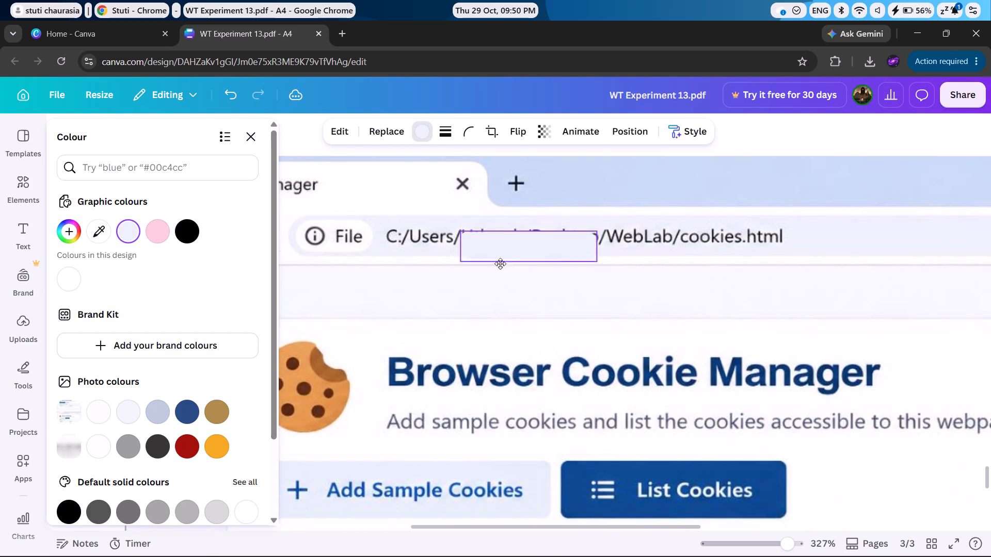
{"action": "left_click_drag", "start_coordinate": [500, 264], "coordinate": [513, 305]}
{"action": "left_click_drag", "start_coordinate": [613, 318], "coordinate": [595, 317]}
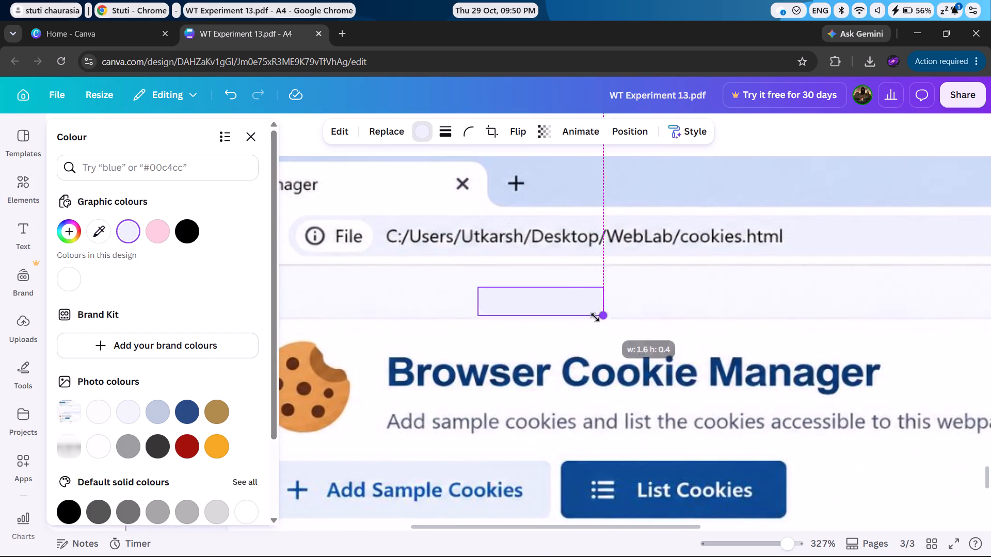
{"action": "left_click_drag", "start_coordinate": [595, 317], "coordinate": [533, 314]}
{"action": "left_click_drag", "start_coordinate": [503, 290], "coordinate": [486, 233]}
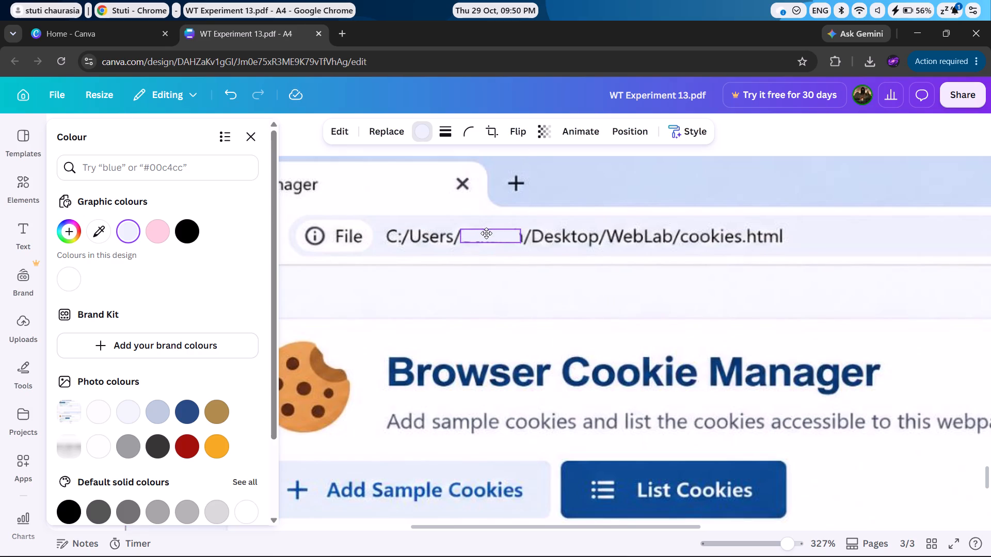
{"action": "left_click_drag", "start_coordinate": [486, 233], "coordinate": [488, 232]}
Duplicate the patch that covers the user name.
{"action": "left_click", "coordinate": [491, 197]}
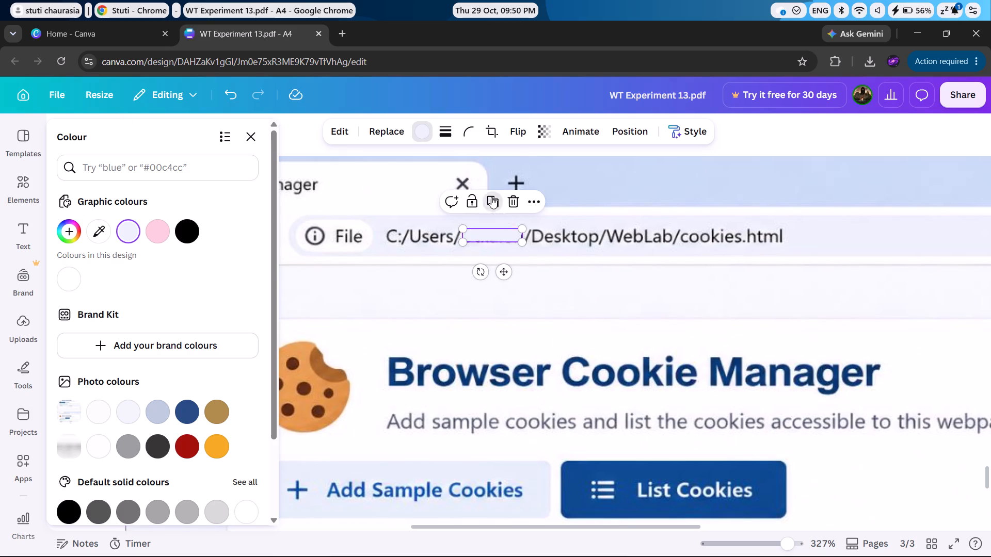
{"action": "left_click", "coordinate": [603, 297]}
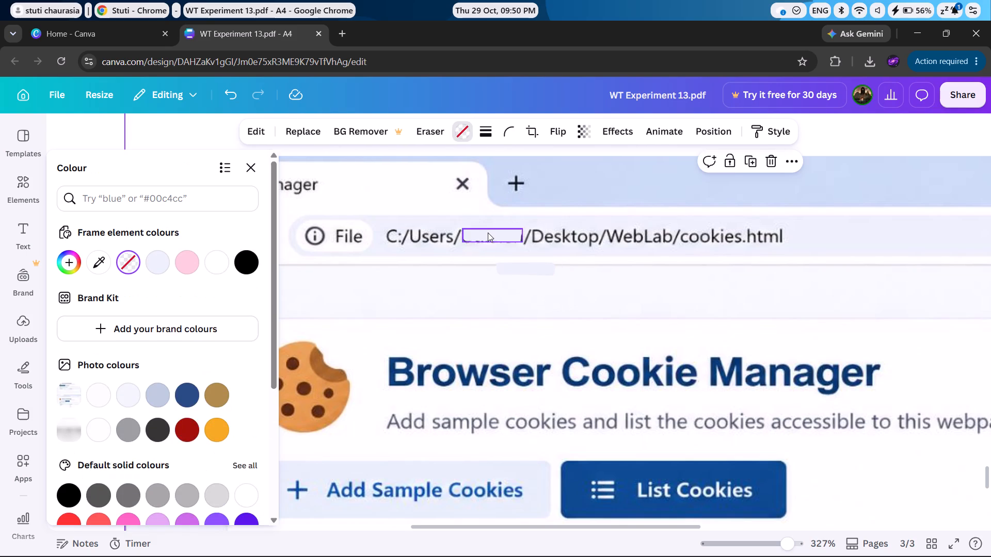
Enlarge the original patch slightly and move it up to the top edge of the user name.
{"action": "left_click", "coordinate": [488, 233]}
{"action": "left_click_drag", "start_coordinate": [524, 241], "coordinate": [522, 249]}
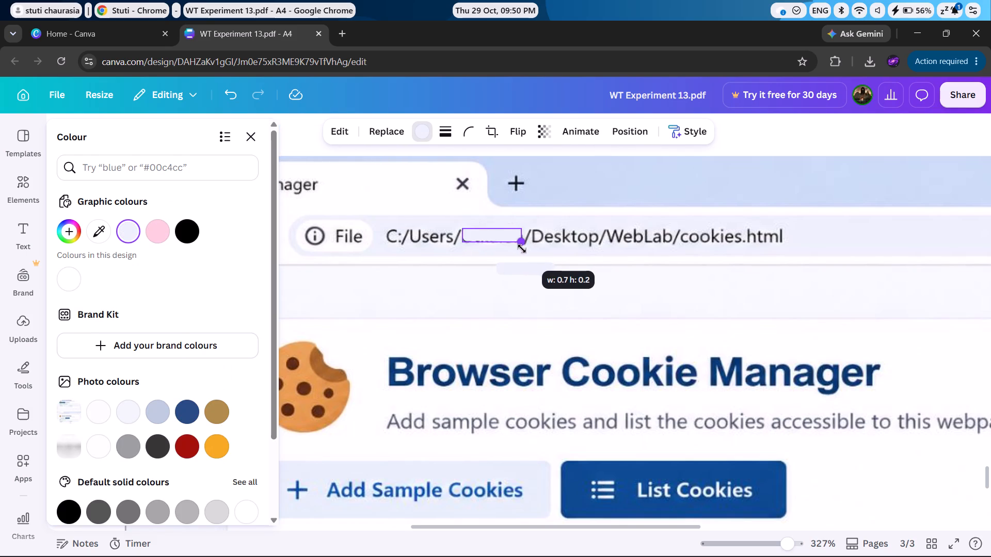
{"action": "left_click_drag", "start_coordinate": [522, 249], "coordinate": [523, 249]}
{"action": "left_click", "coordinate": [463, 299]}
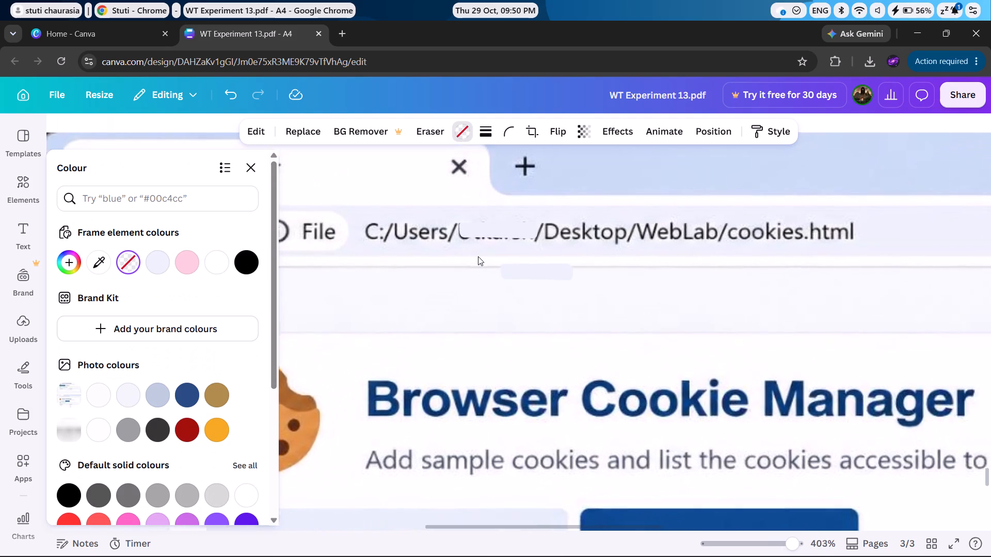
{"action": "left_click_drag", "start_coordinate": [485, 222], "coordinate": [489, 214]}
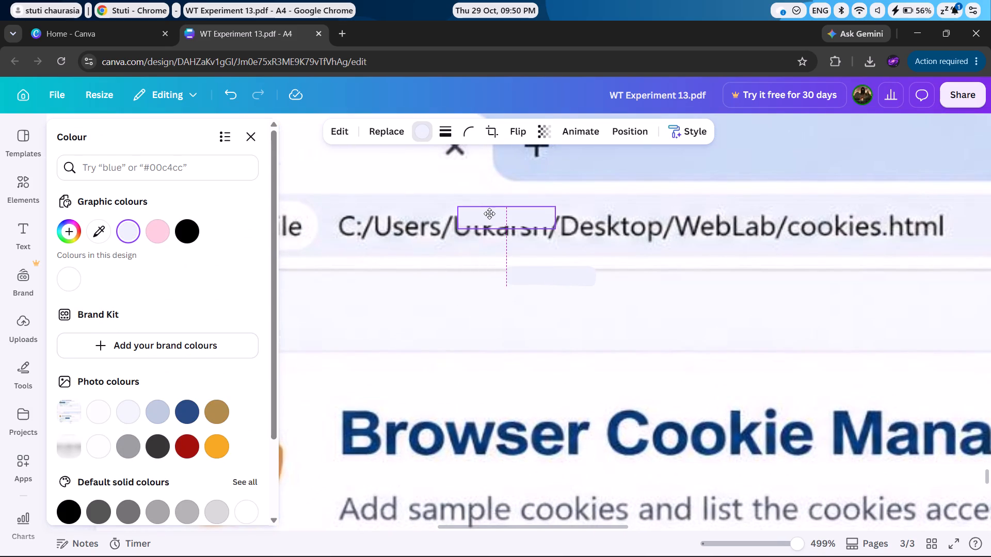
{"action": "left_click_drag", "start_coordinate": [489, 214], "coordinate": [490, 210]}
{"action": "left_click", "coordinate": [397, 314]}
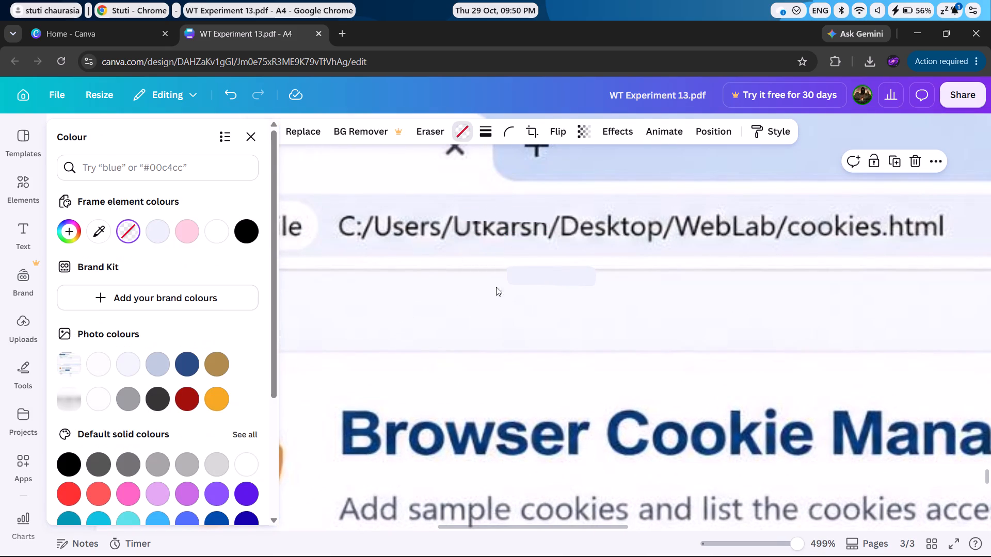
Move the duplicate patch over the middle of the user name in the file path.
{"action": "left_click_drag", "start_coordinate": [539, 270], "coordinate": [485, 222]}
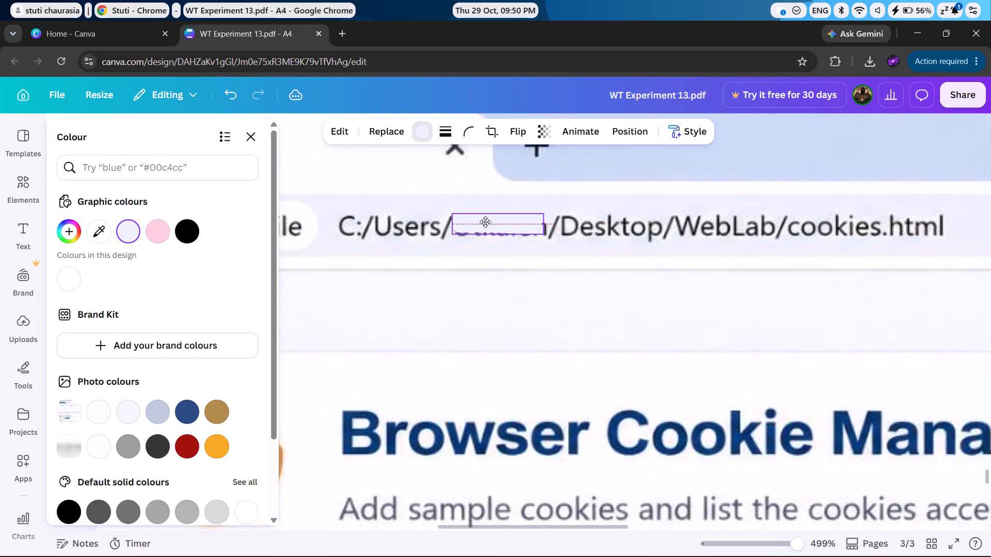
{"action": "left_click_drag", "start_coordinate": [485, 222], "coordinate": [487, 219]}
{"action": "left_click", "coordinate": [436, 308]}
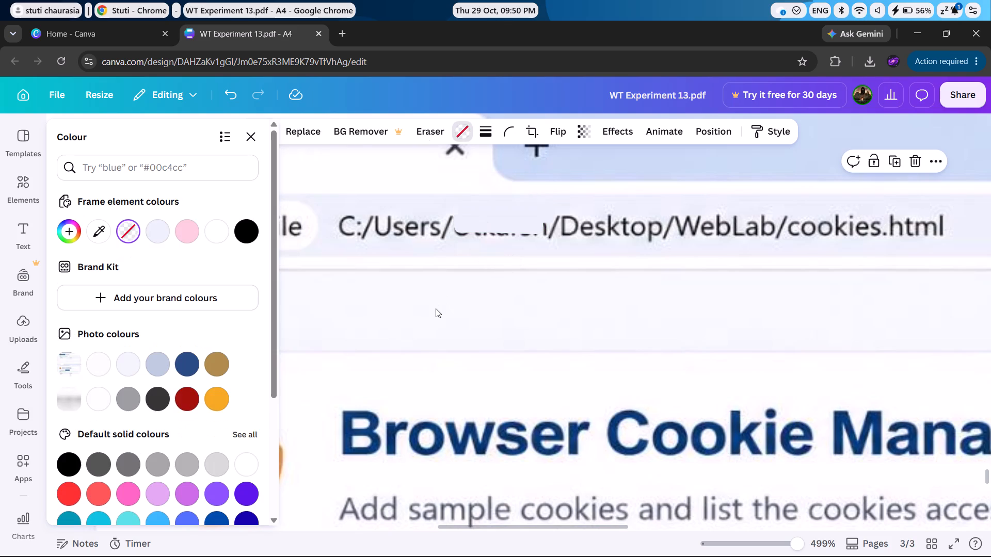
Adjust the two overlapping patches so they fully cover the user name in the second screenshot's file path.
{"action": "left_click", "coordinate": [515, 219]}
{"action": "left_click", "coordinate": [500, 183]}
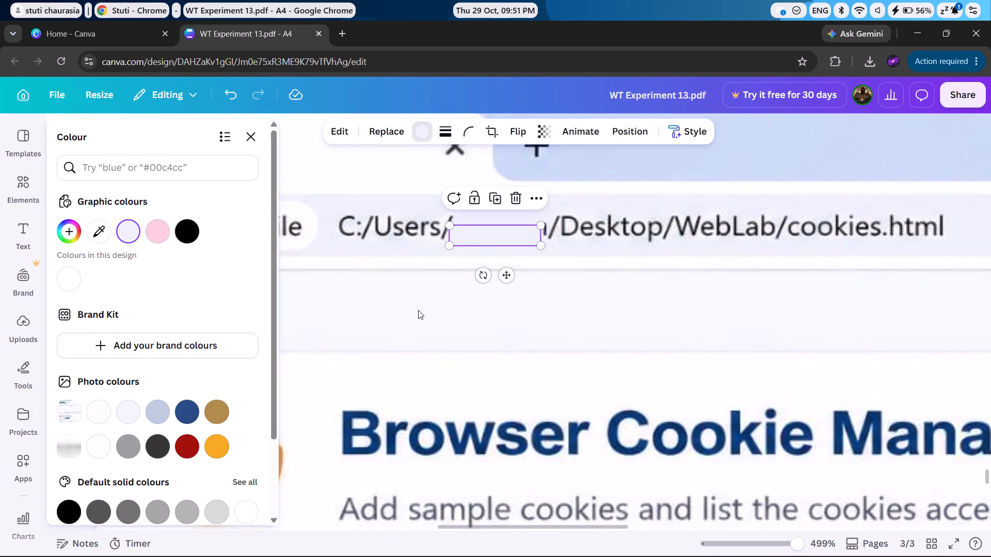
{"action": "left_click", "coordinate": [385, 339]}
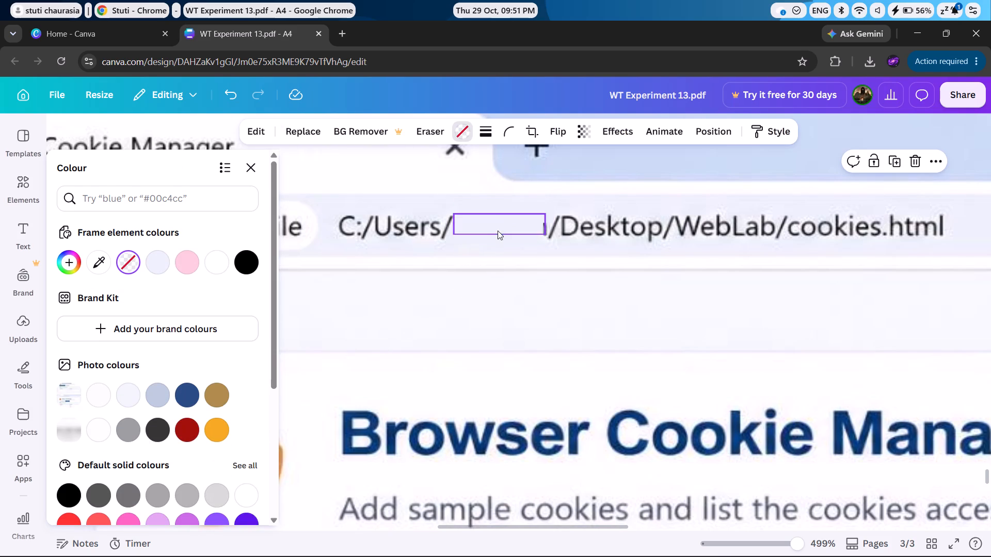
{"action": "left_click", "coordinate": [498, 225]}
{"action": "left_click", "coordinate": [497, 196]}
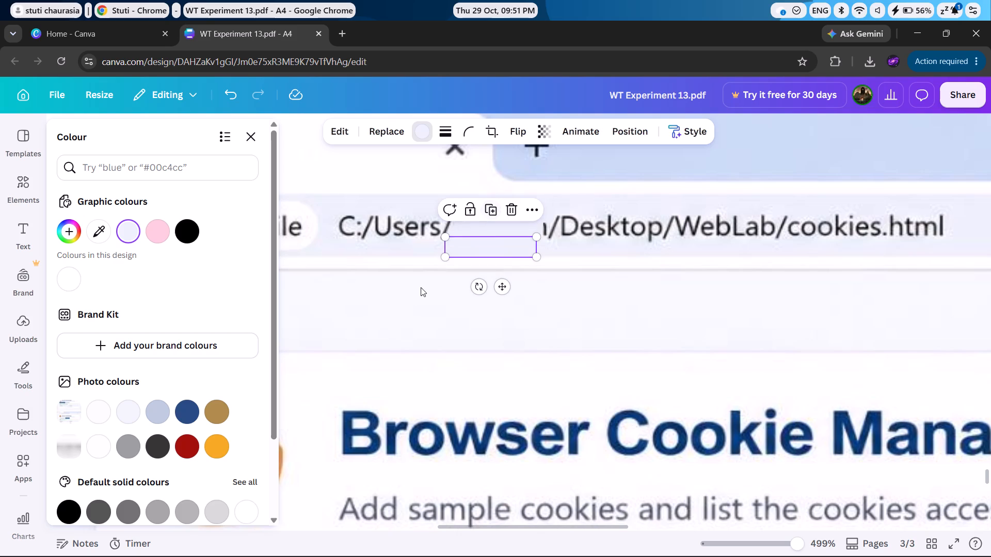
{"action": "left_click", "coordinate": [412, 296]}
{"action": "left_click_drag", "start_coordinate": [468, 249], "coordinate": [483, 234]}
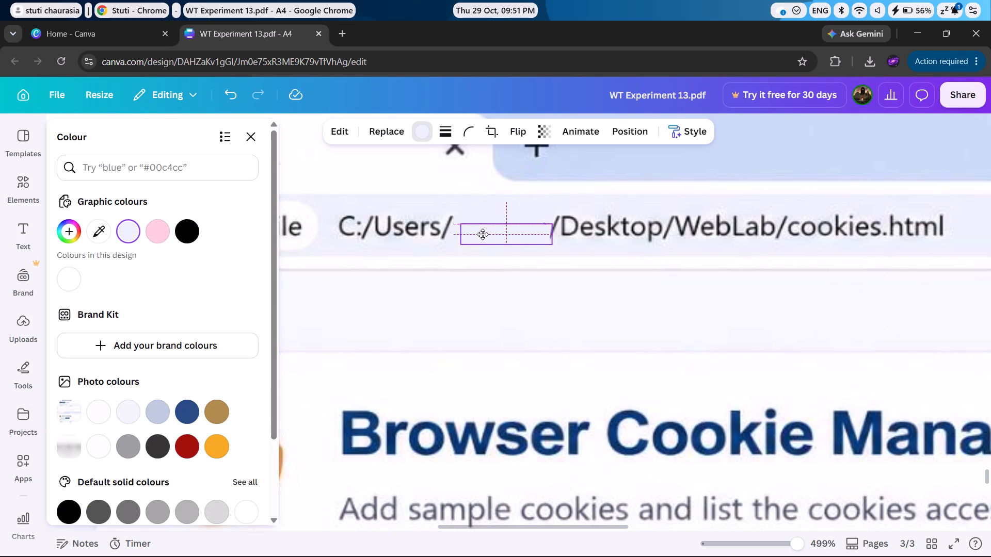
{"action": "left_click_drag", "start_coordinate": [483, 234], "coordinate": [483, 229]}
{"action": "left_click", "coordinate": [421, 321]}
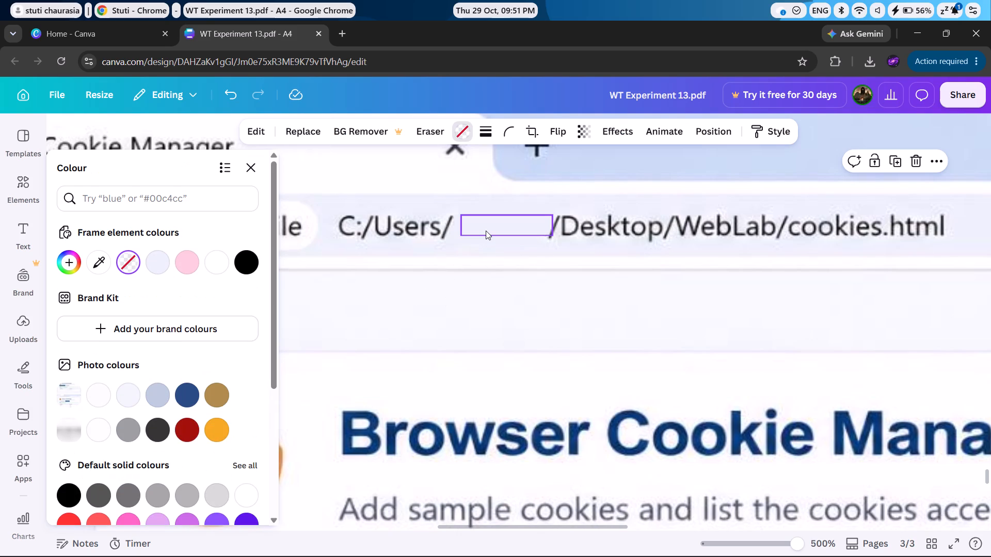
{"action": "left_click", "coordinate": [463, 303]}
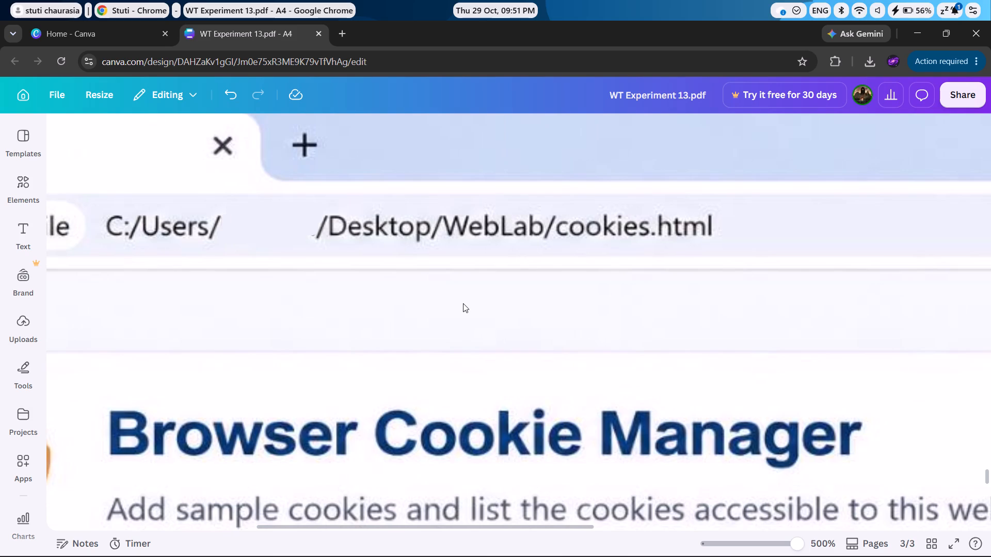
{"action": "left_click", "coordinate": [450, 310]}
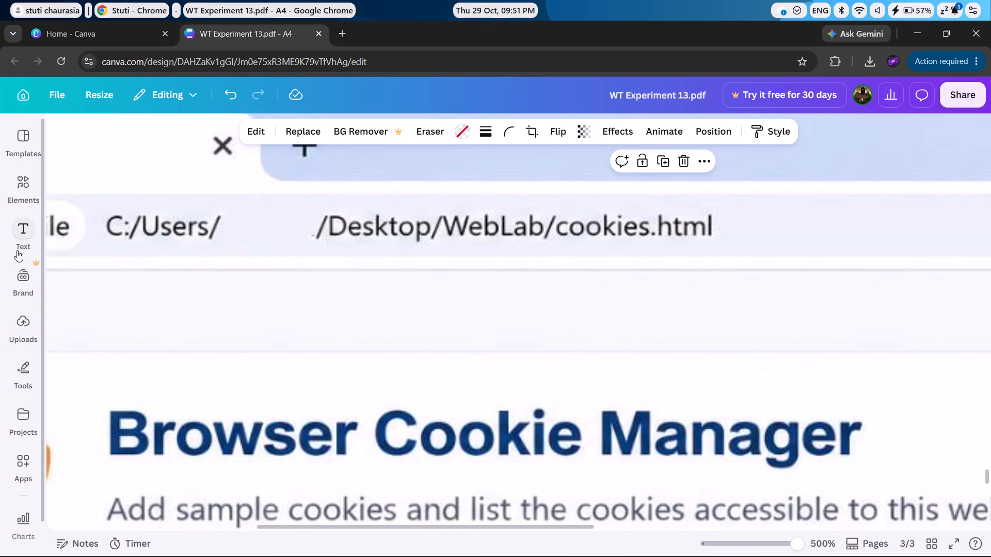
Add a body text box reading "Stuti" near the second screenshot's file path.
{"action": "left_click", "coordinate": [24, 235]}
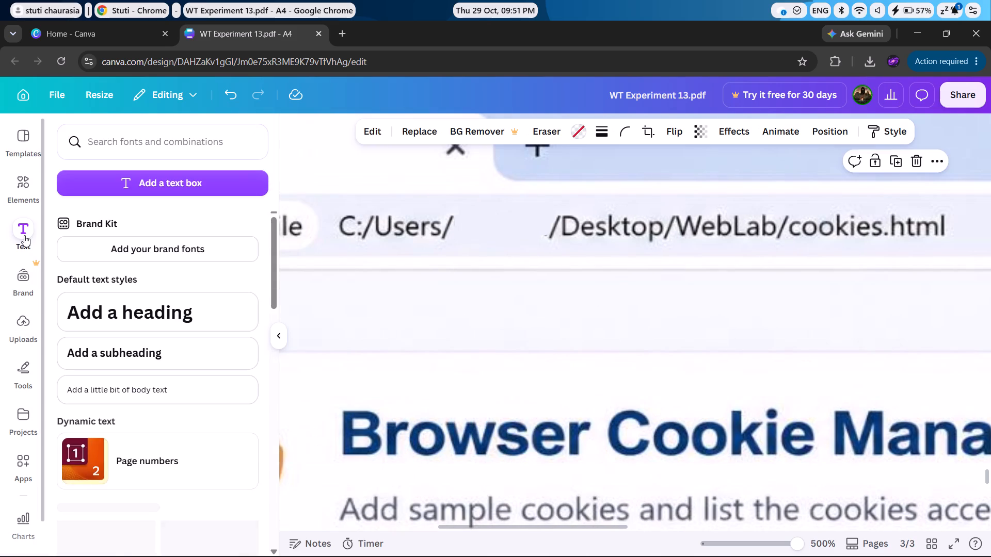
{"action": "left_click", "coordinate": [143, 417]}
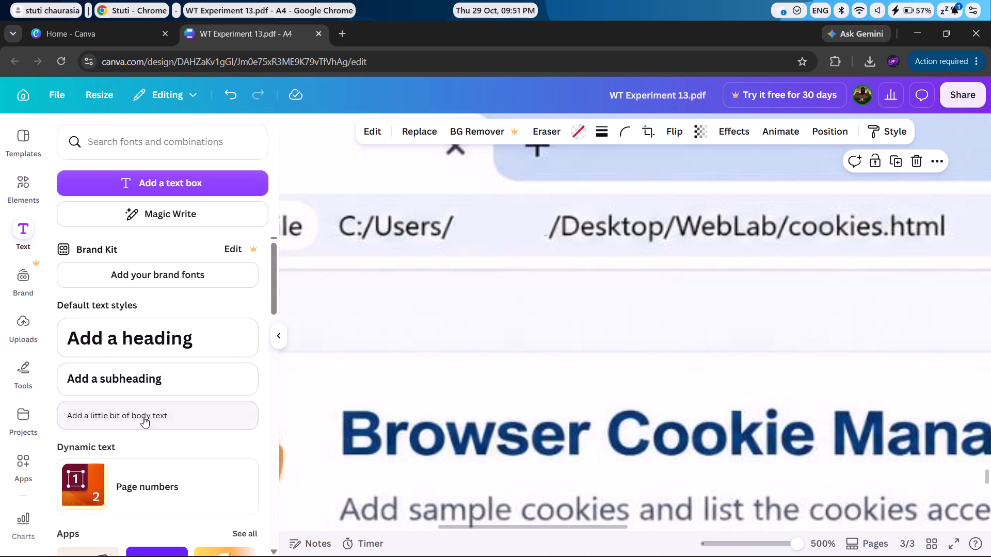
{"action": "key", "text": "BackSpace"}
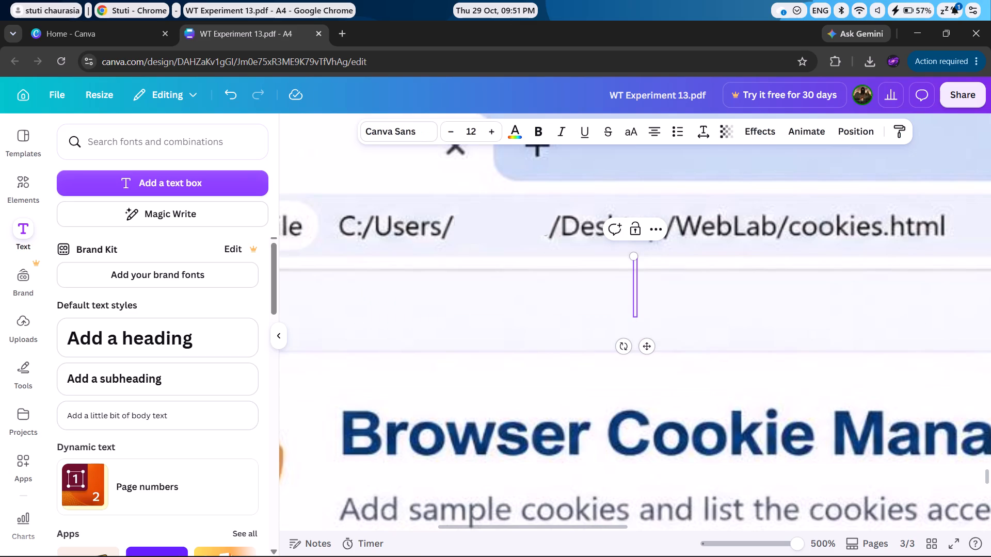
{"action": "type", "text": "tuti"}
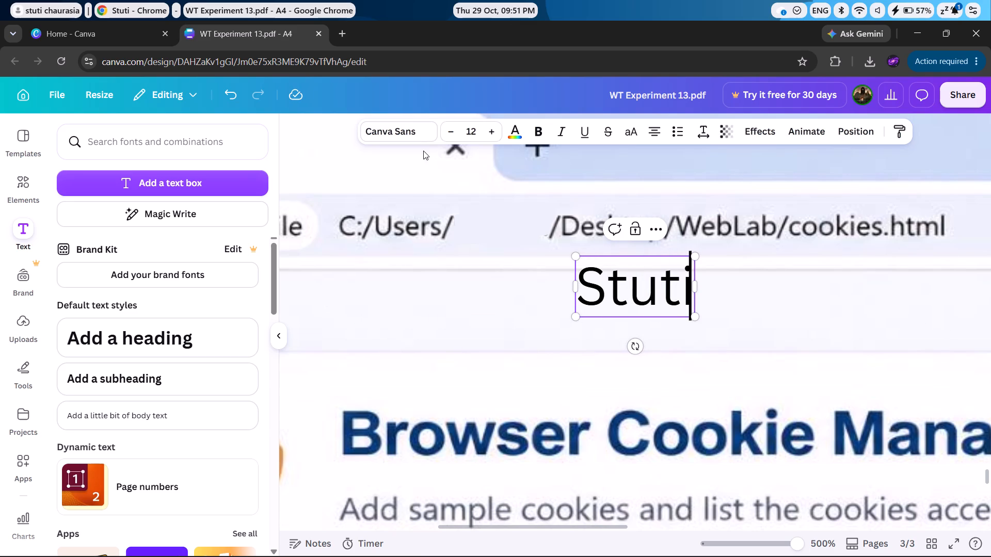
Reduce the "Stuti" text to font size 5.
{"action": "triple_click", "coordinate": [449, 125]}
{"action": "triple_click", "coordinate": [449, 125]}
{"action": "left_click", "coordinate": [449, 125]}
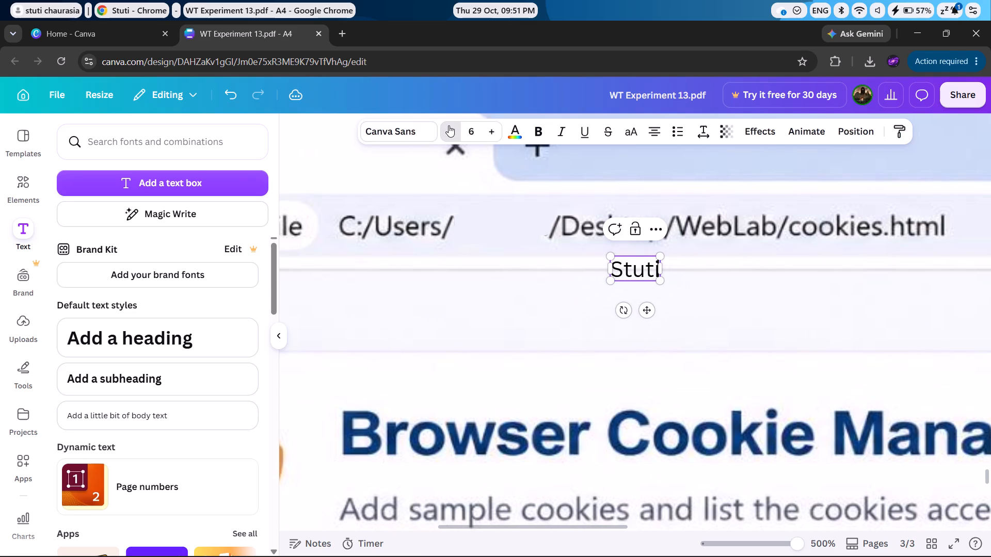
{"action": "left_click_drag", "start_coordinate": [449, 125], "coordinate": [691, 291]}
{"action": "left_click", "coordinate": [561, 300]}
Move the "Stuti" text into the masked gap between "C:/Users/" and "/Desktop" in the second screenshot's file path.
{"action": "left_click", "coordinate": [629, 264]}
{"action": "left_click_drag", "start_coordinate": [645, 307], "coordinate": [519, 263]}
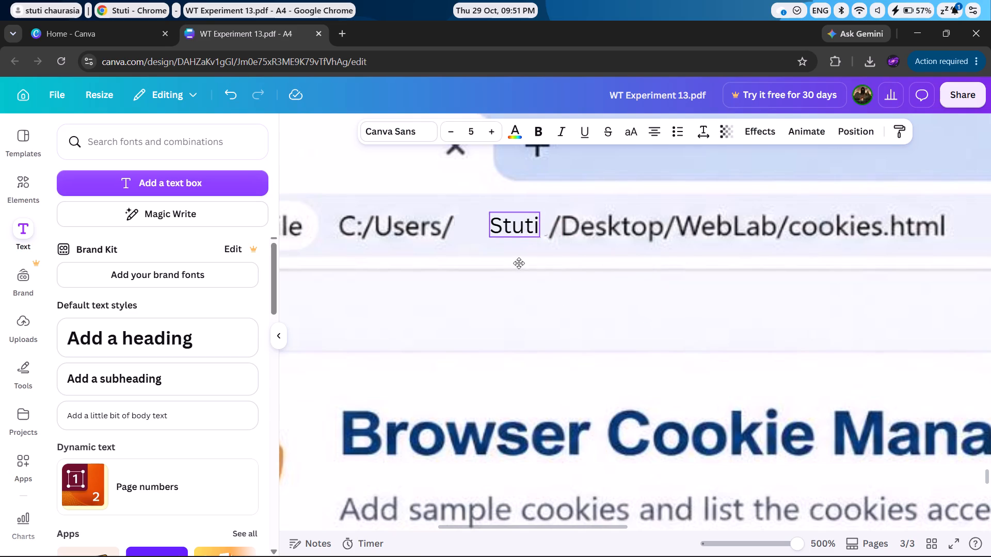
{"action": "left_click_drag", "start_coordinate": [519, 263], "coordinate": [512, 263]}
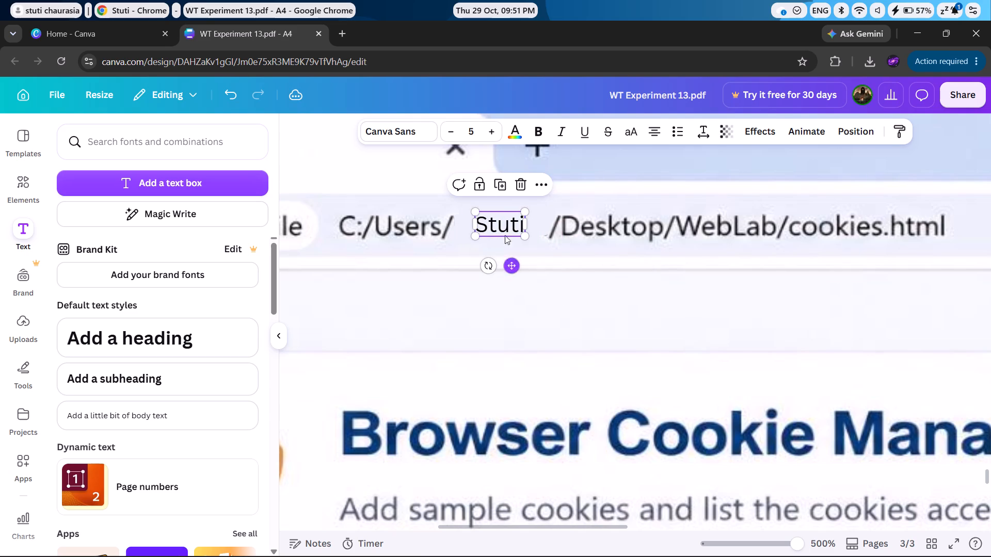
Set the "Stuti" text's font size to 6.
{"action": "left_click", "coordinate": [497, 133]}
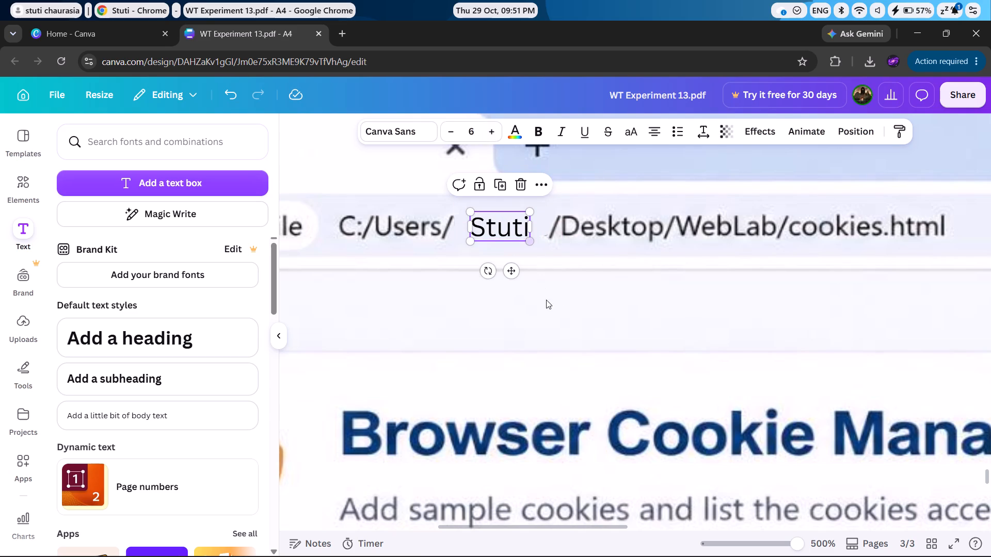
Widen the "Stuti" text box slightly and centre it in the masked gap of the second screenshot's file path.
{"action": "left_click_drag", "start_coordinate": [468, 225], "coordinate": [466, 225]}
{"action": "left_click_drag", "start_coordinate": [466, 225], "coordinate": [451, 225]}
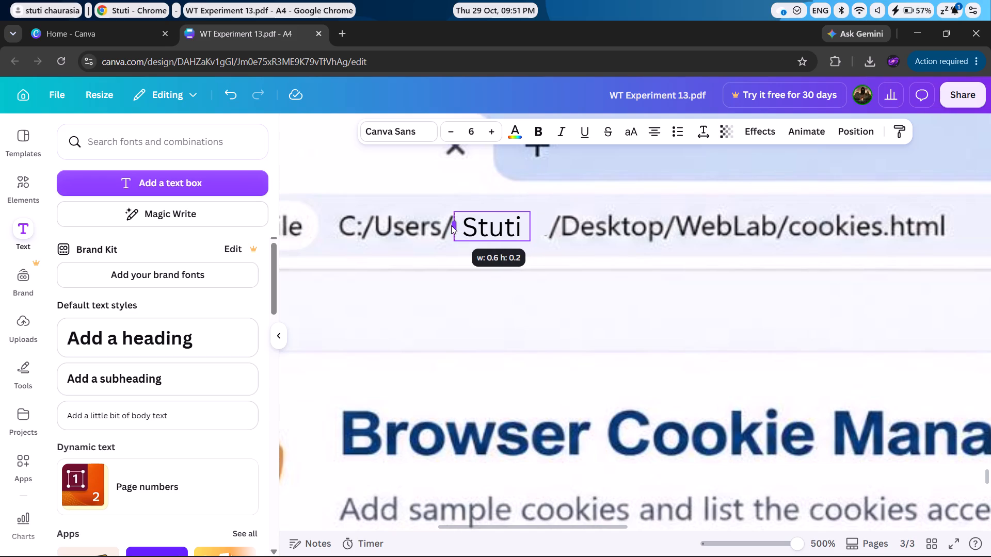
{"action": "left_click_drag", "start_coordinate": [451, 225], "coordinate": [441, 226]}
{"action": "left_click_drag", "start_coordinate": [532, 227], "coordinate": [536, 226]}
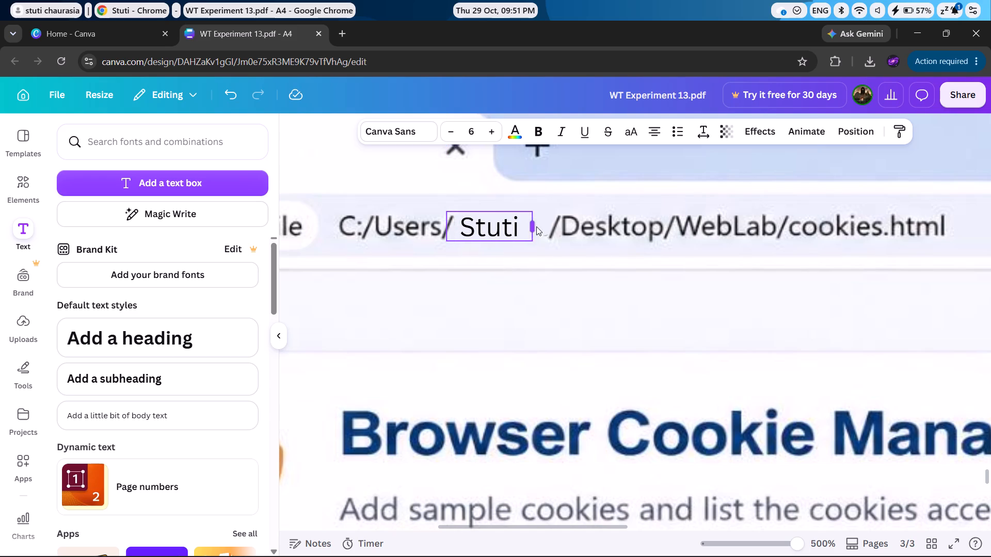
{"action": "left_click_drag", "start_coordinate": [536, 226], "coordinate": [515, 228]}
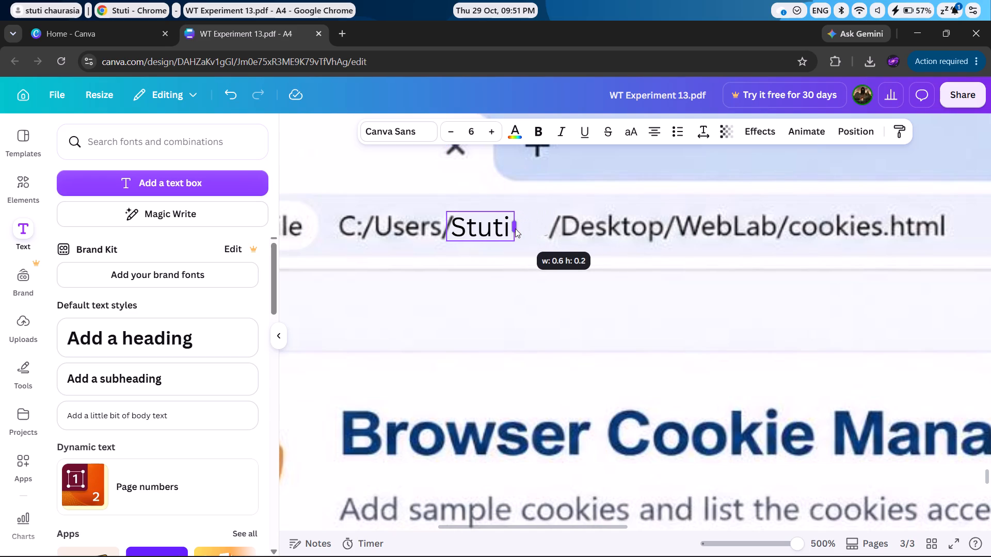
{"action": "left_click_drag", "start_coordinate": [515, 228], "coordinate": [519, 228]}
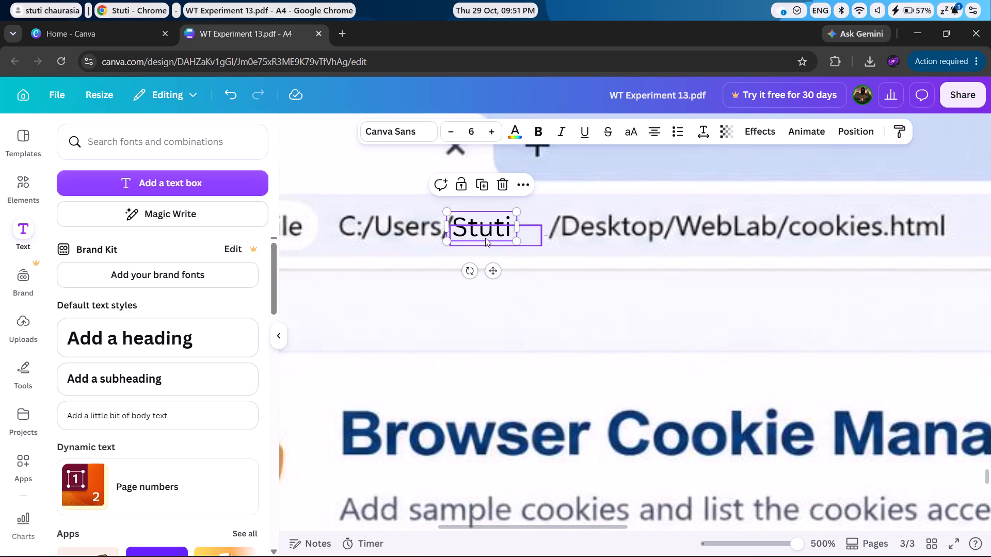
{"action": "left_click_drag", "start_coordinate": [483, 231], "coordinate": [504, 231]}
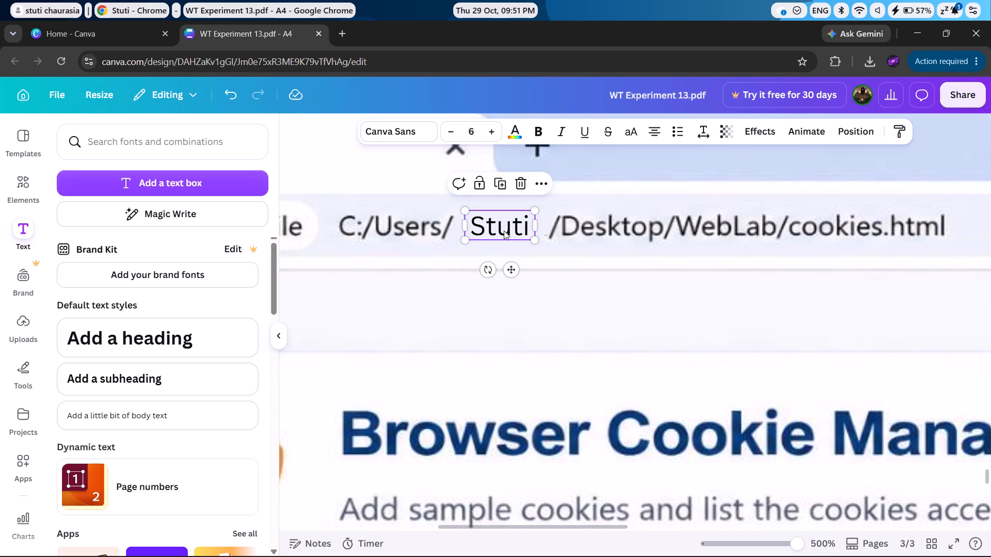
Scale the "Stuti" text up to about size 7.2 and centre it again in the file path gap.
{"action": "left_click_drag", "start_coordinate": [535, 238], "coordinate": [546, 243]}
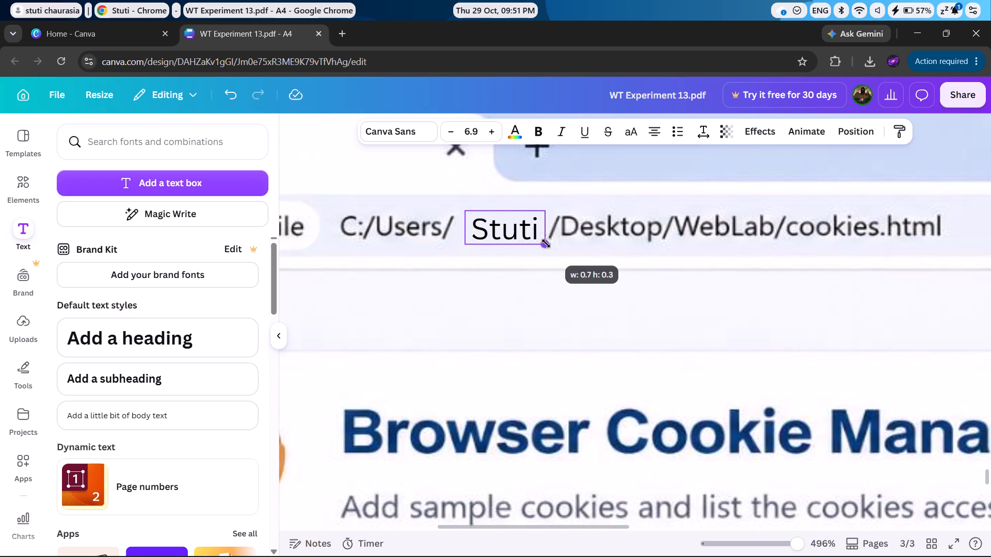
{"action": "left_click_drag", "start_coordinate": [546, 243], "coordinate": [547, 243]}
{"action": "left_click_drag", "start_coordinate": [500, 234], "coordinate": [487, 231]}
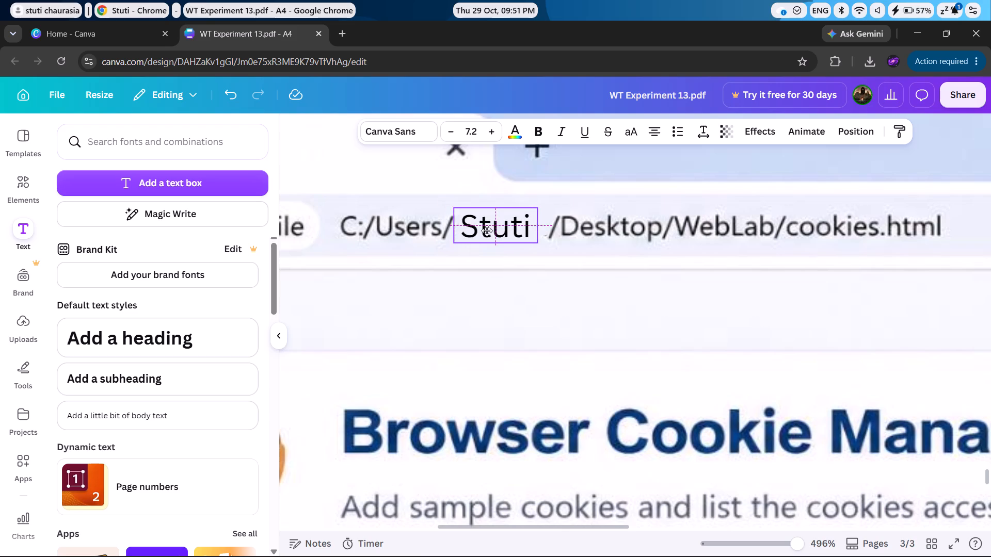
{"action": "left_click_drag", "start_coordinate": [487, 231], "coordinate": [487, 231]}
Reduce the "Stuti" text to font size 6.2 and keep it aligned in the second screenshot's file path.
{"action": "left_click", "coordinate": [676, 351]}
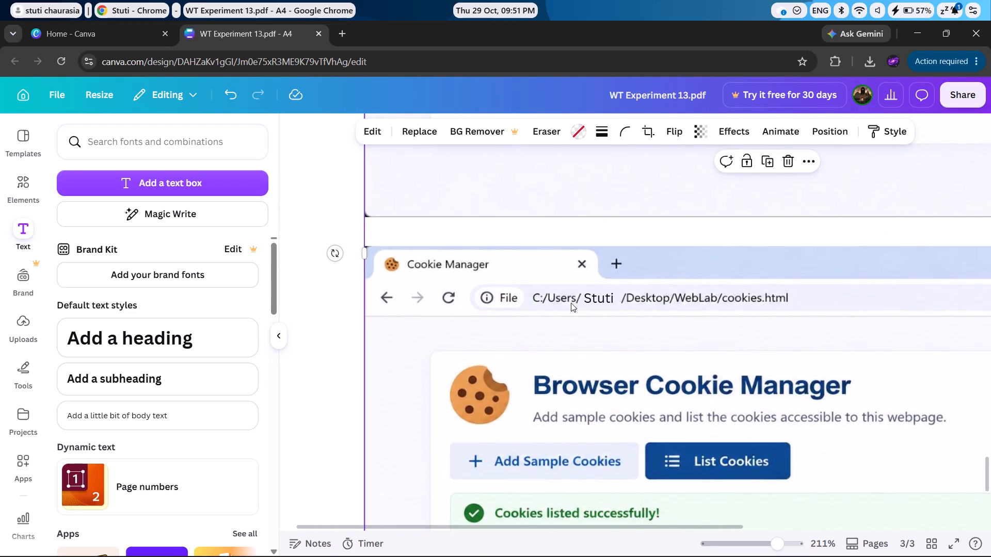
{"action": "left_click", "coordinate": [594, 299]}
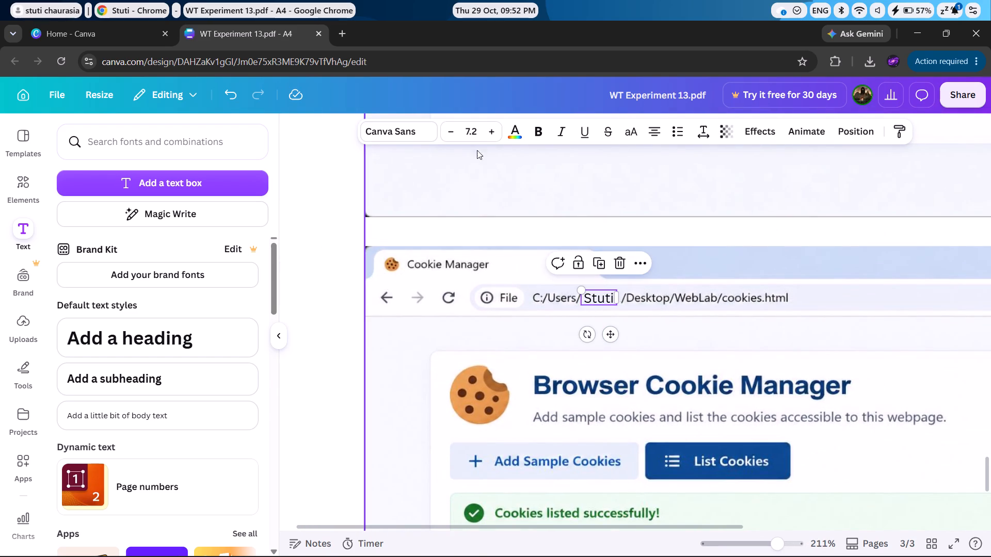
{"action": "left_click", "coordinate": [449, 129]}
{"action": "left_click", "coordinate": [539, 339]}
{"action": "left_click", "coordinate": [597, 293]}
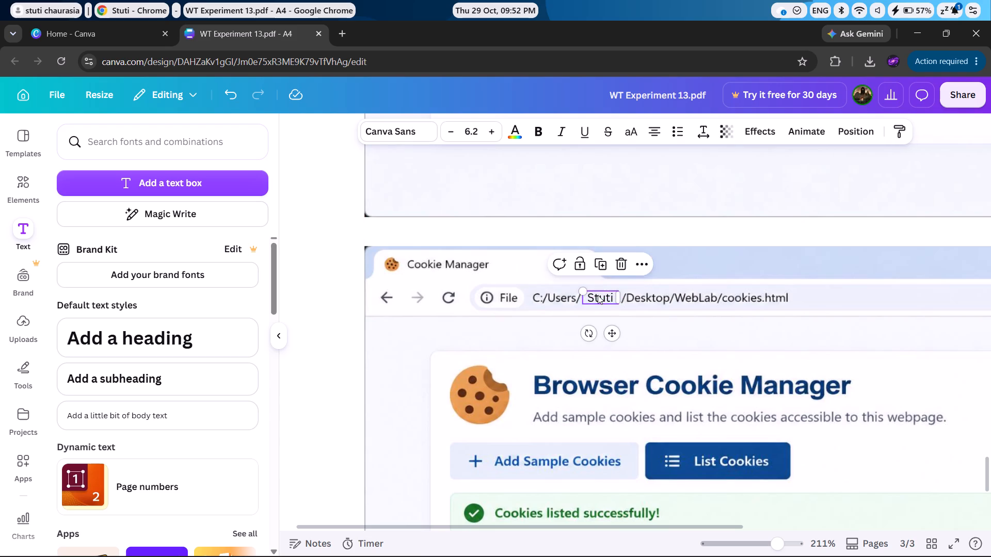
{"action": "left_click", "coordinate": [688, 343]}
Duplicate the "Stuti" text and move the copy up to the first screenshot's file path.
{"action": "scroll", "coordinate": [688, 343], "scroll_direction": "down", "scroll_amount": 2}
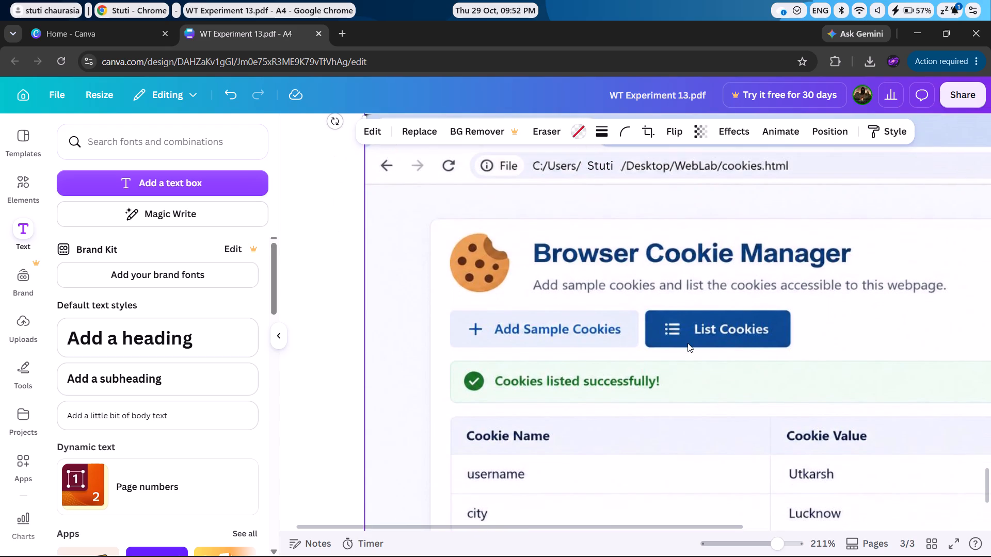
{"action": "scroll", "coordinate": [688, 343], "scroll_direction": "up", "scroll_amount": 7}
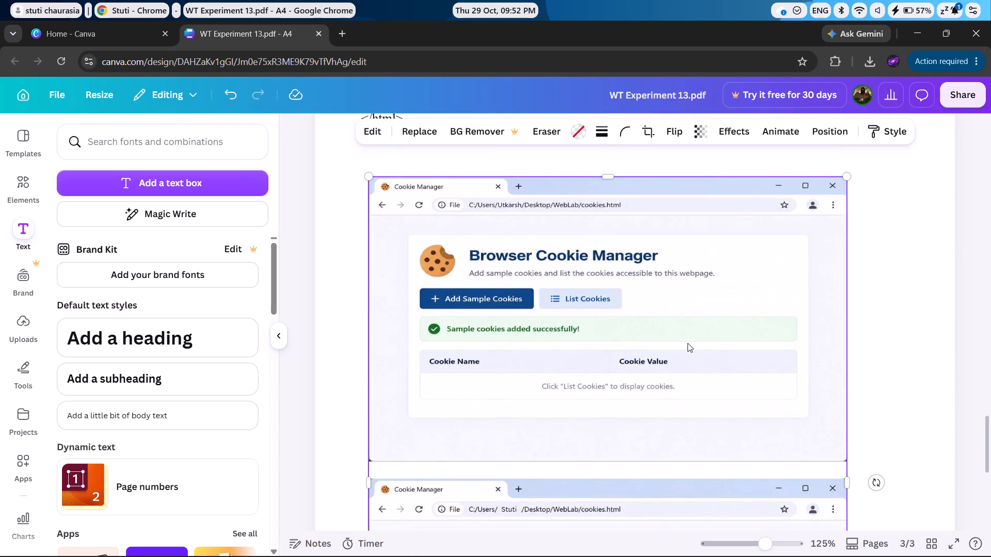
{"action": "scroll", "coordinate": [688, 343], "scroll_direction": "down", "scroll_amount": 2}
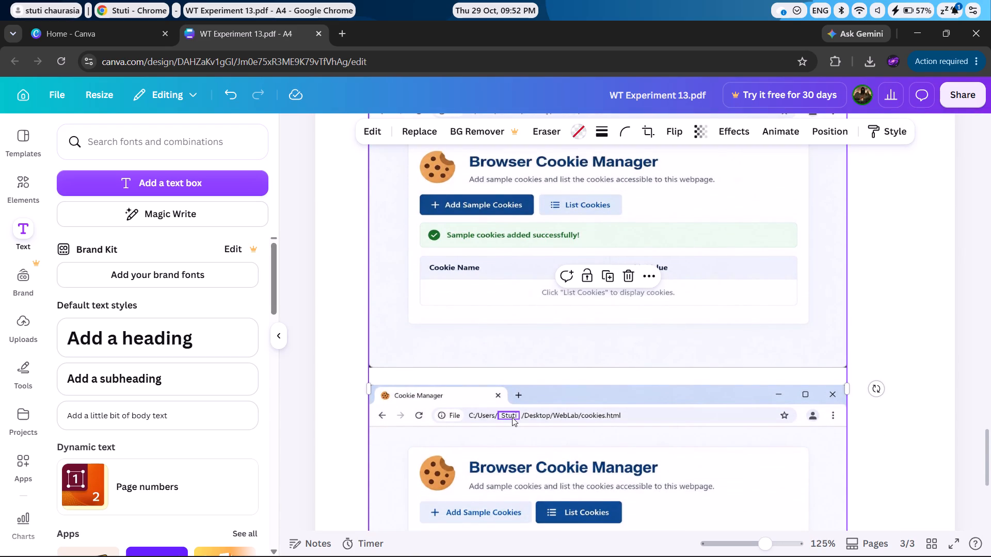
{"action": "left_click", "coordinate": [512, 417]}
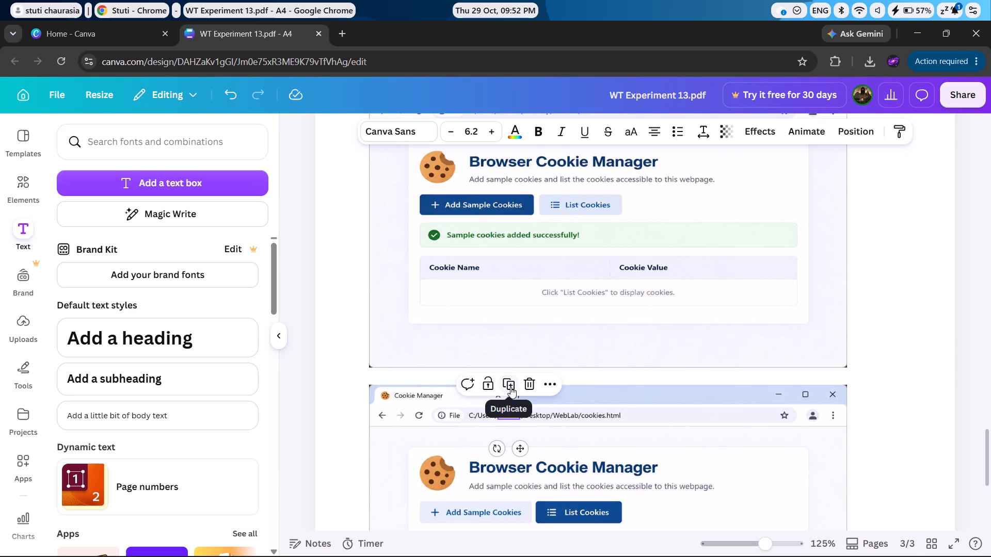
{"action": "left_click", "coordinate": [510, 387]}
{"action": "left_click_drag", "start_coordinate": [533, 461], "coordinate": [509, 214]}
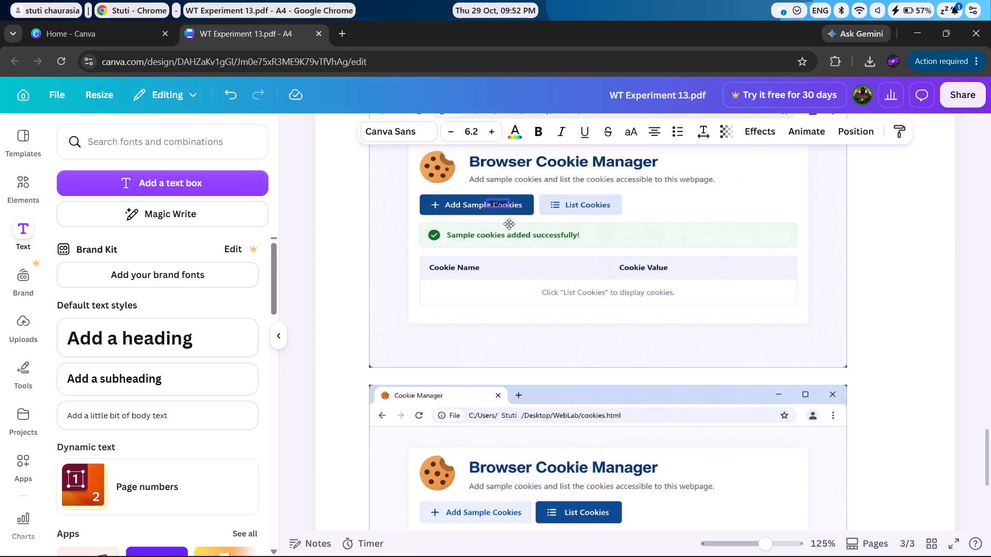
{"action": "left_click_drag", "start_coordinate": [509, 214], "coordinate": [512, 170]}
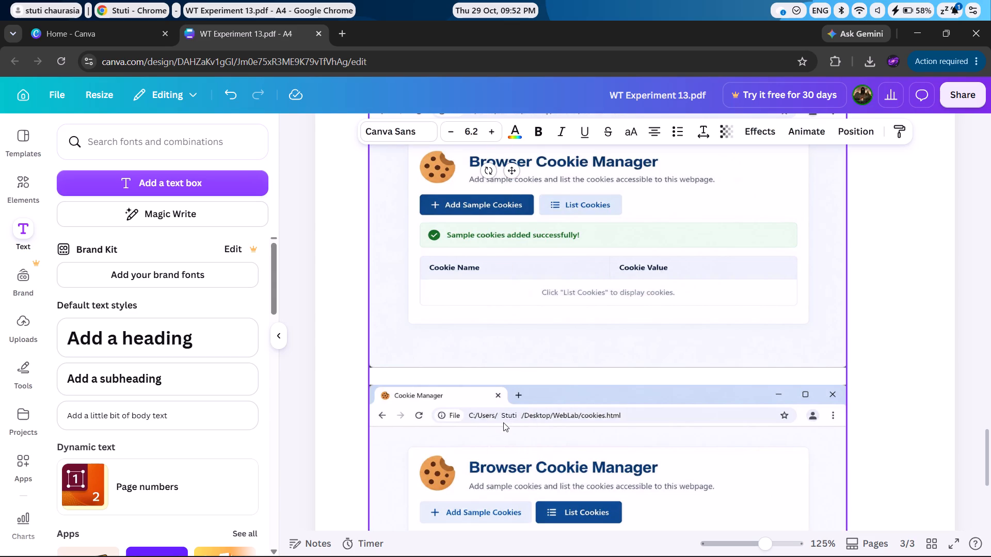
Duplicate the masking patch from the second screenshot's file path and place the copy over the user name in the first screenshot's path.
{"action": "left_click", "coordinate": [497, 419]}
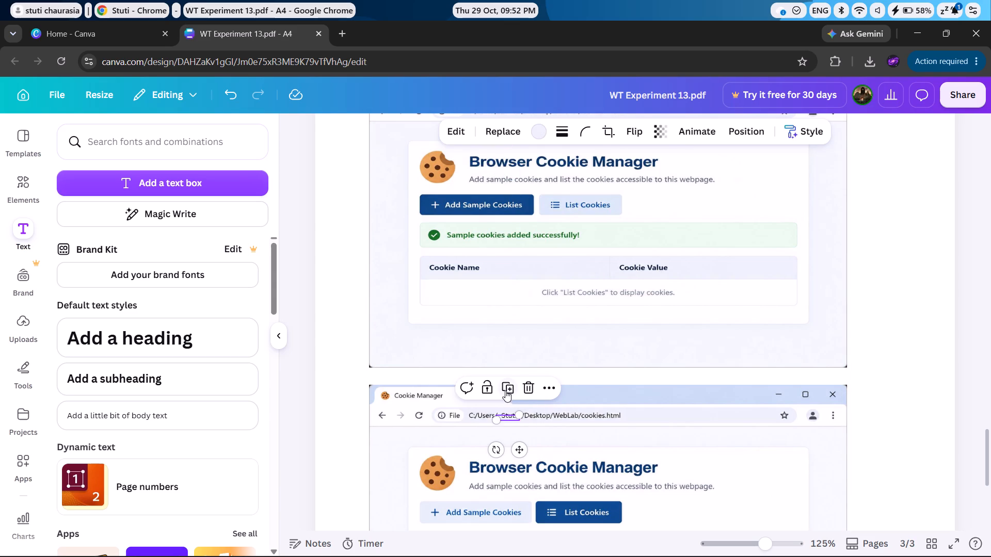
{"action": "left_click", "coordinate": [505, 390]}
{"action": "left_click_drag", "start_coordinate": [534, 466], "coordinate": [534, 307]}
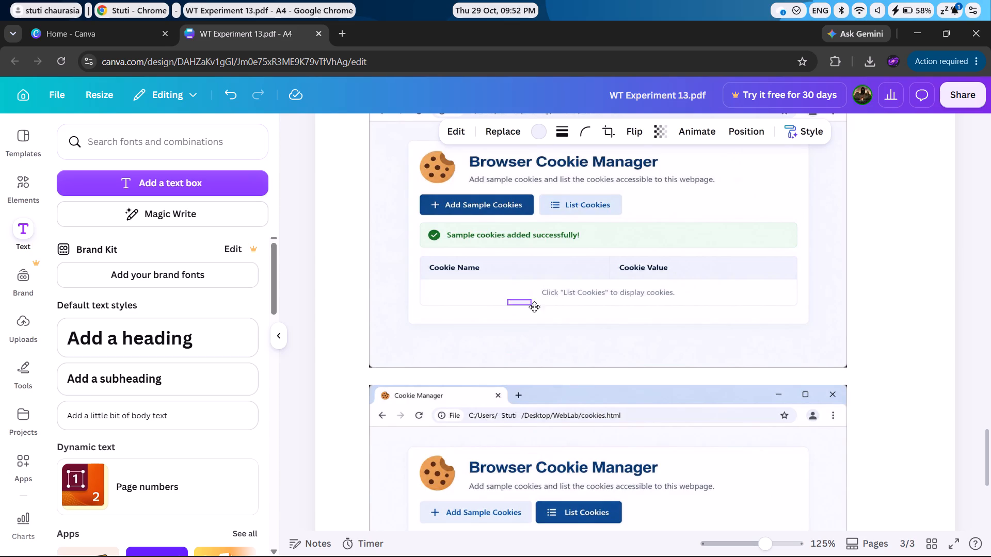
{"action": "left_click_drag", "start_coordinate": [534, 307], "coordinate": [513, 190]}
{"action": "scroll", "coordinate": [513, 190], "scroll_direction": "up", "scroll_amount": 4}
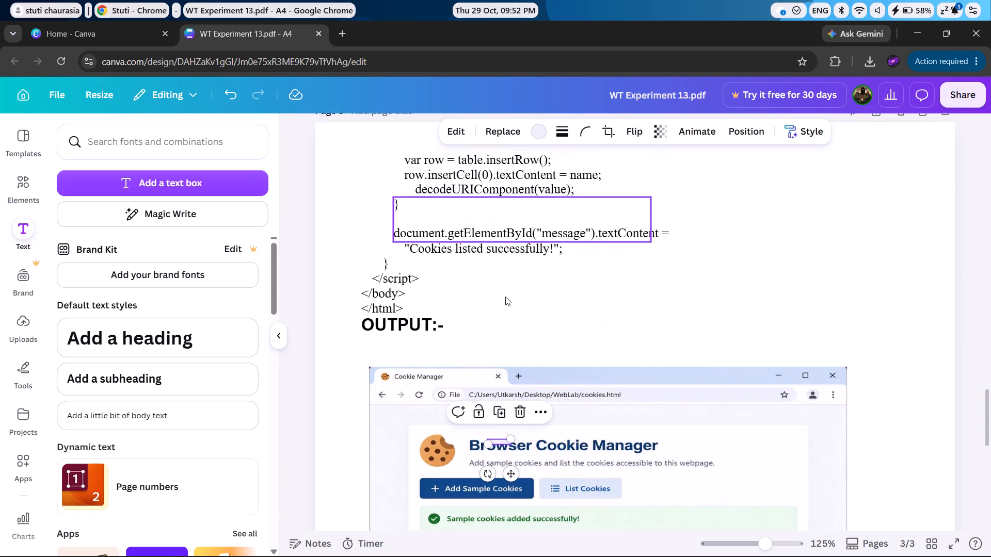
{"action": "scroll", "coordinate": [484, 338], "scroll_direction": "down", "scroll_amount": 1}
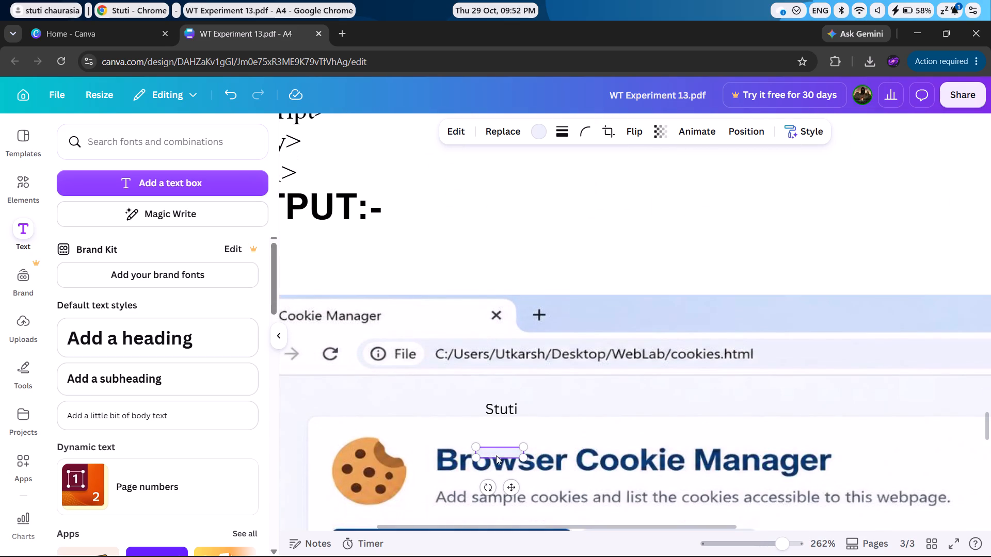
{"action": "left_click_drag", "start_coordinate": [509, 487], "coordinate": [531, 388]}
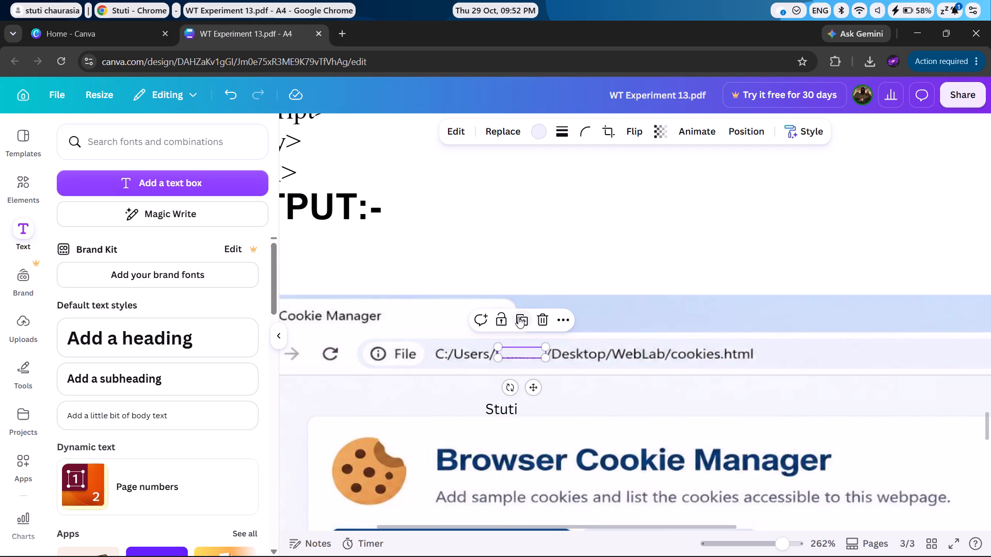
Duplicate the first screenshot's masking patch and offset the copy slightly lower to cover the remaining parts of the user name.
{"action": "left_click", "coordinate": [520, 321]}
{"action": "left_click_drag", "start_coordinate": [562, 417], "coordinate": [528, 400]}
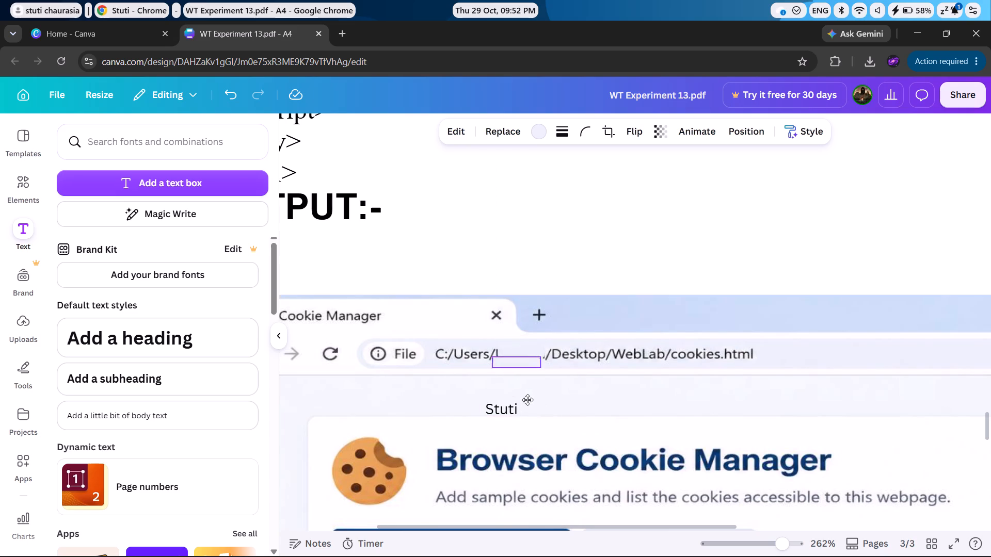
{"action": "left_click_drag", "start_coordinate": [528, 400], "coordinate": [534, 396]}
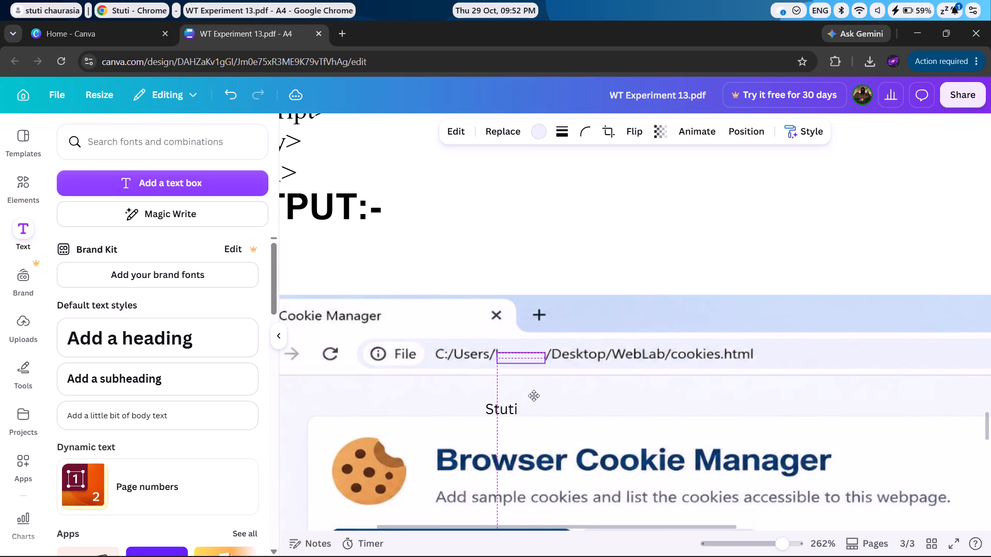
{"action": "left_click_drag", "start_coordinate": [534, 396], "coordinate": [535, 396]}
{"action": "left_click", "coordinate": [584, 415]}
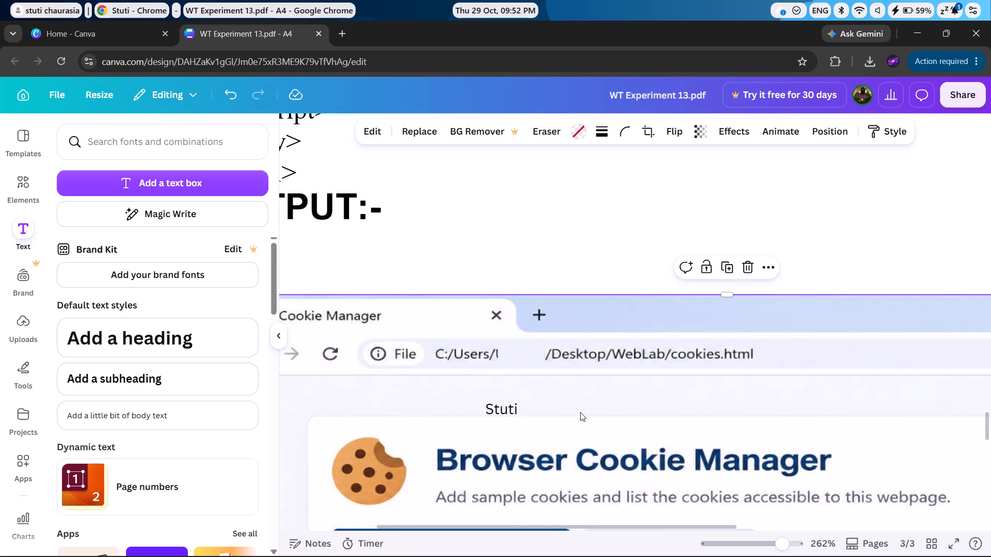
Nudge the masking patches in the first screenshot's path to hide the leftover letter fragments between "C:/Users/" and "/Desktop".
{"action": "left_click", "coordinate": [516, 357]}
{"action": "left_click", "coordinate": [519, 321]}
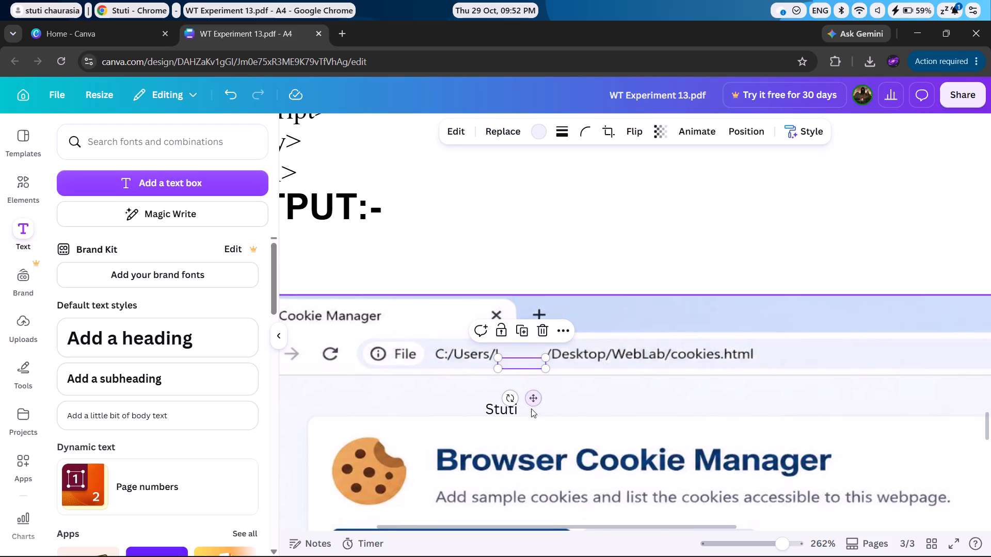
{"action": "left_click_drag", "start_coordinate": [533, 400], "coordinate": [530, 389]}
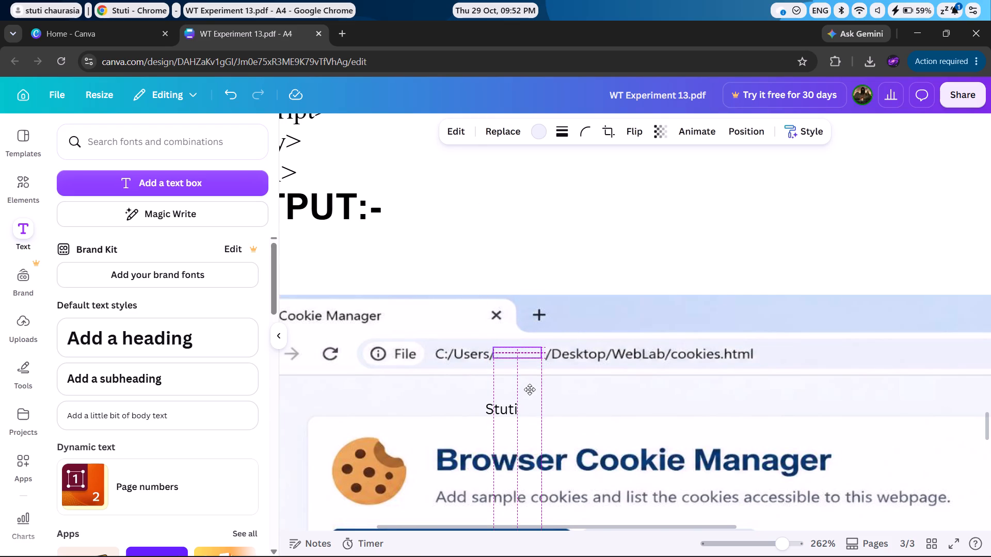
{"action": "left_click_drag", "start_coordinate": [530, 389], "coordinate": [528, 392]}
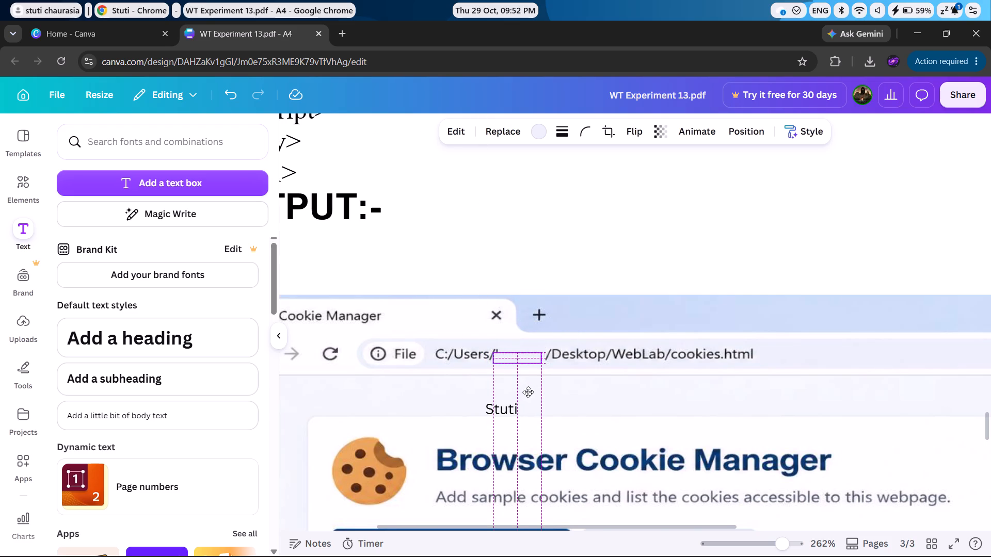
{"action": "left_click_drag", "start_coordinate": [528, 392], "coordinate": [529, 389]}
{"action": "left_click", "coordinate": [583, 419]}
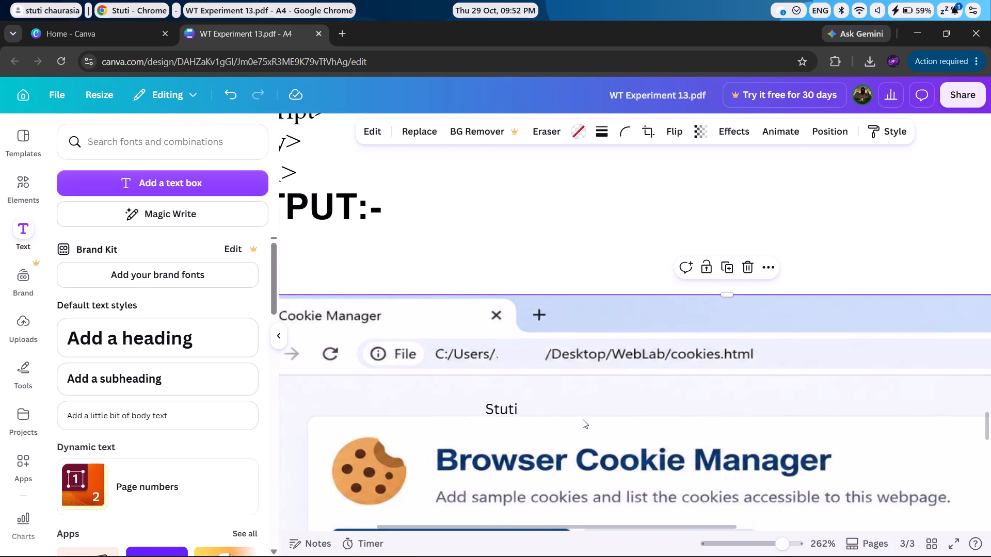
{"action": "left_click", "coordinate": [510, 354]}
{"action": "left_click", "coordinate": [517, 323]}
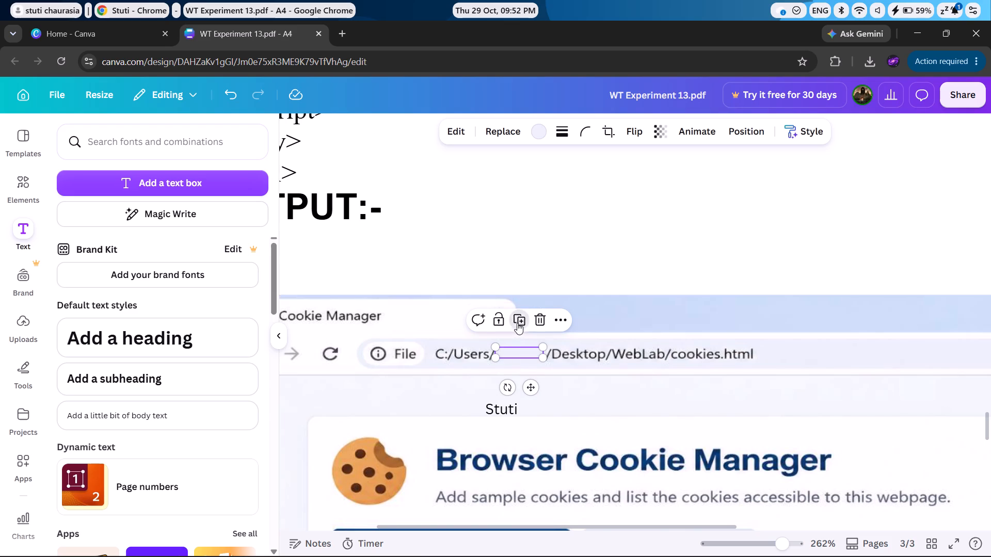
{"action": "left_click_drag", "start_coordinate": [527, 383], "coordinate": [528, 392]}
{"action": "left_click", "coordinate": [578, 412]}
Move the duplicated "Stuti" text just above the first screenshot's file path, and cut its word out of the box.
{"action": "left_click_drag", "start_coordinate": [490, 414], "coordinate": [501, 335]}
{"action": "double_click", "coordinate": [506, 327]}
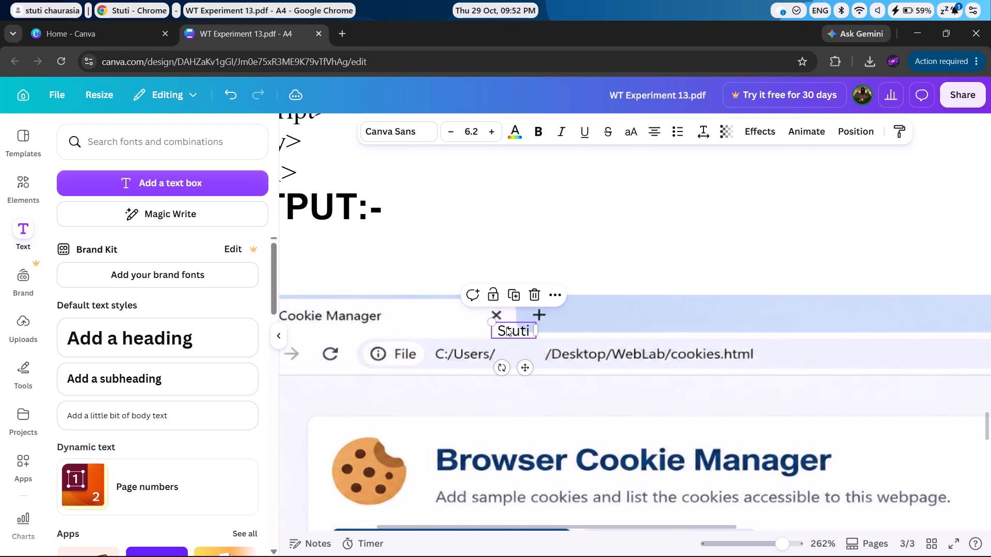
{"action": "double_click", "coordinate": [506, 327]}
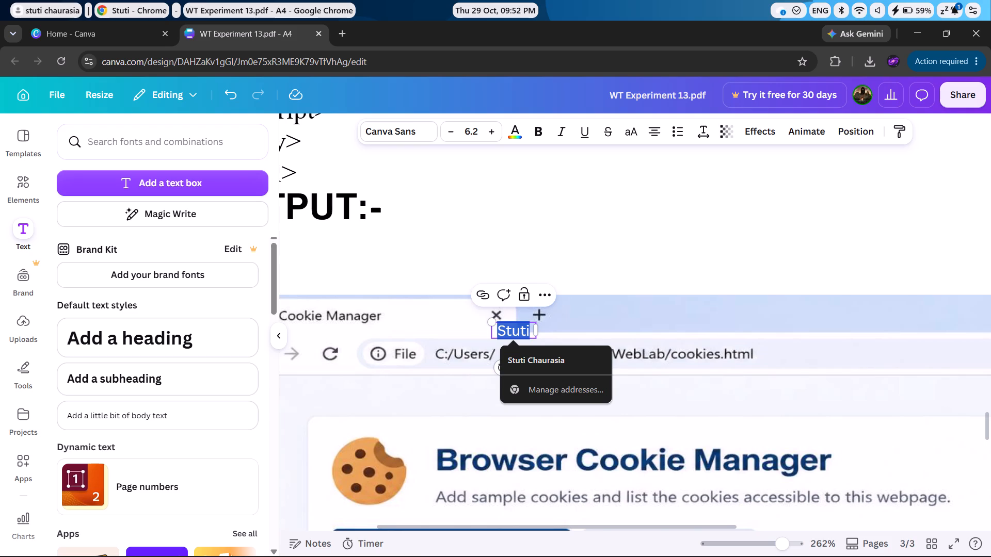
{"action": "key", "text": "ctrl+c"}
{"action": "key", "text": "BackSpace"}
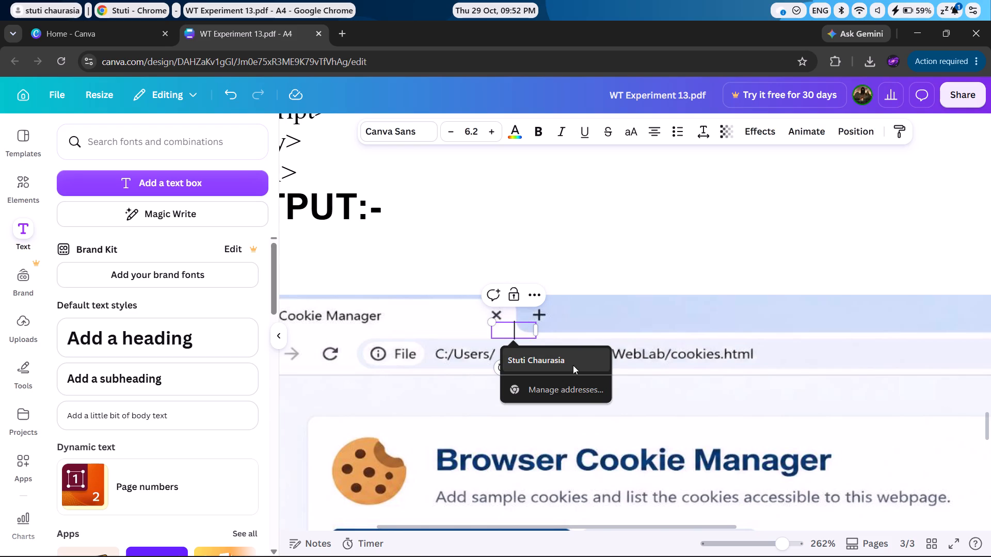
{"action": "left_click", "coordinate": [421, 296]}
{"action": "left_click", "coordinate": [522, 328]}
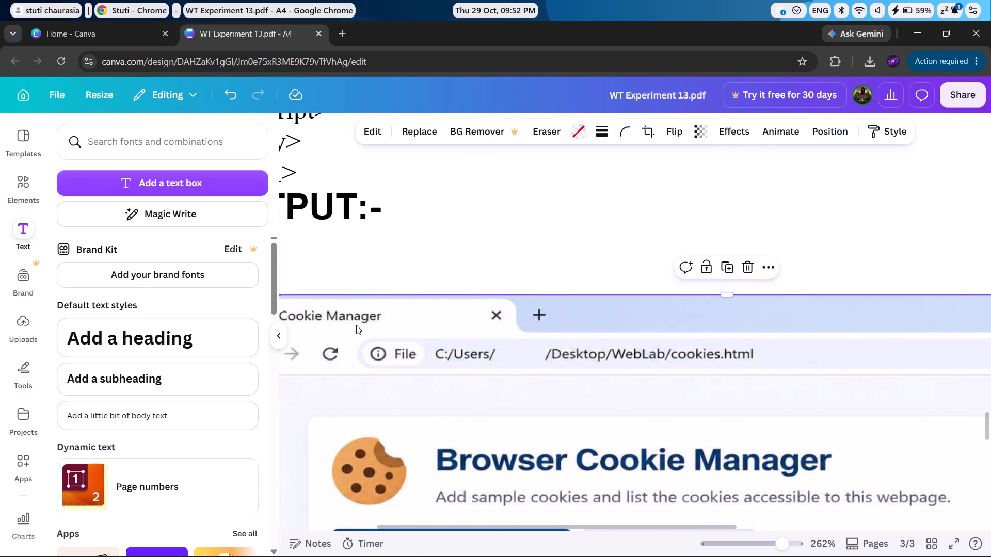
Add a new body text box reading "Stuti" and set its font size to 6.2.
{"action": "left_click", "coordinate": [120, 424]}
{"action": "key", "text": "BackSpace"}
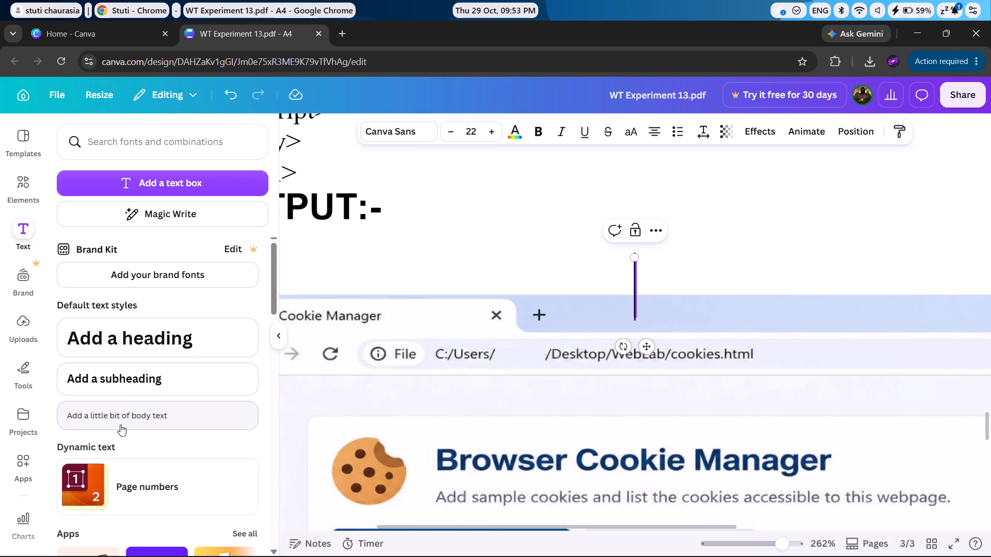
{"action": "key", "text": "ctrl+v"}
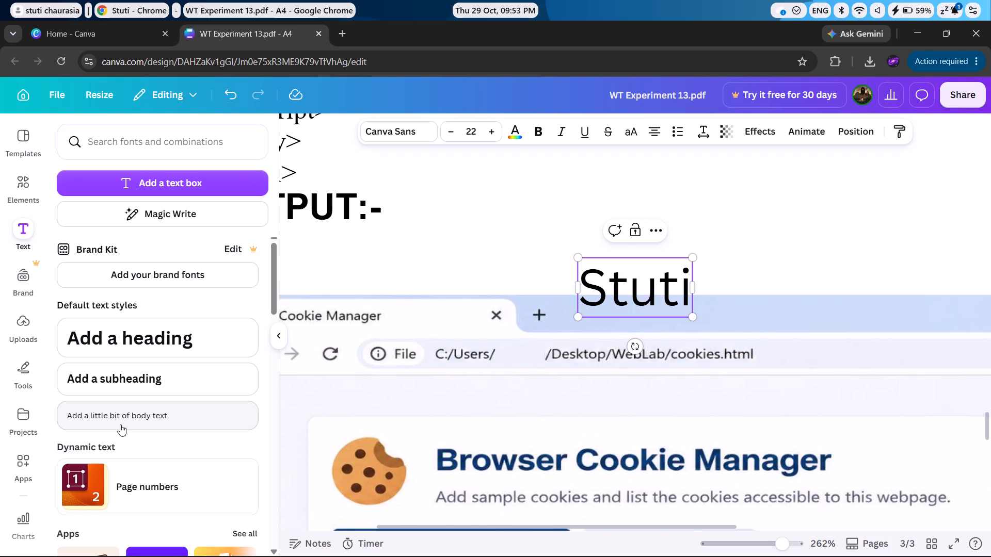
{"action": "left_click", "coordinate": [466, 128]}
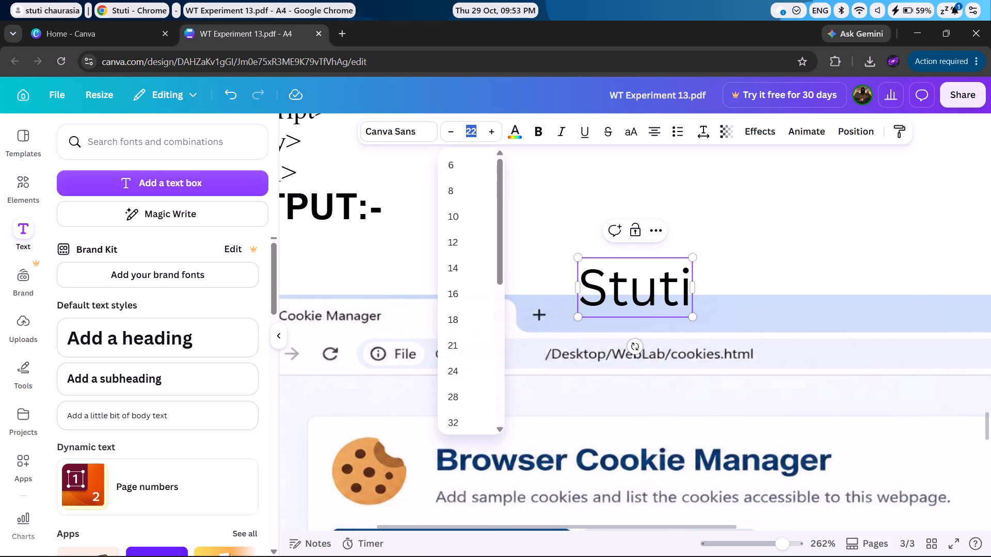
{"action": "key", "text": "BackSpace"}
{"action": "type", "text": "6.2"}
{"action": "key", "text": "Return"}
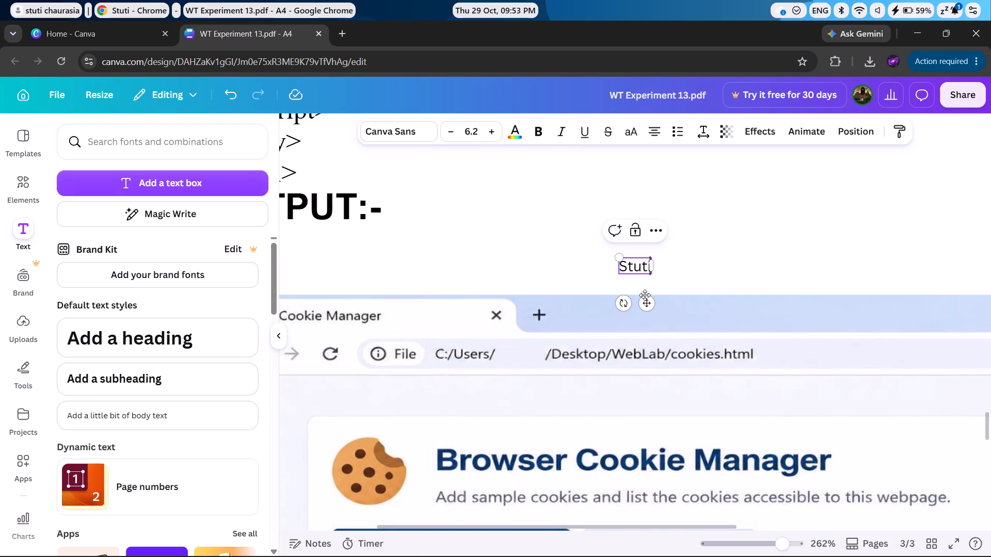
Place the new "Stuti" text centred in the masked gap of the first screenshot's file path, level with the path text.
{"action": "left_click_drag", "start_coordinate": [645, 295], "coordinate": [538, 378]}
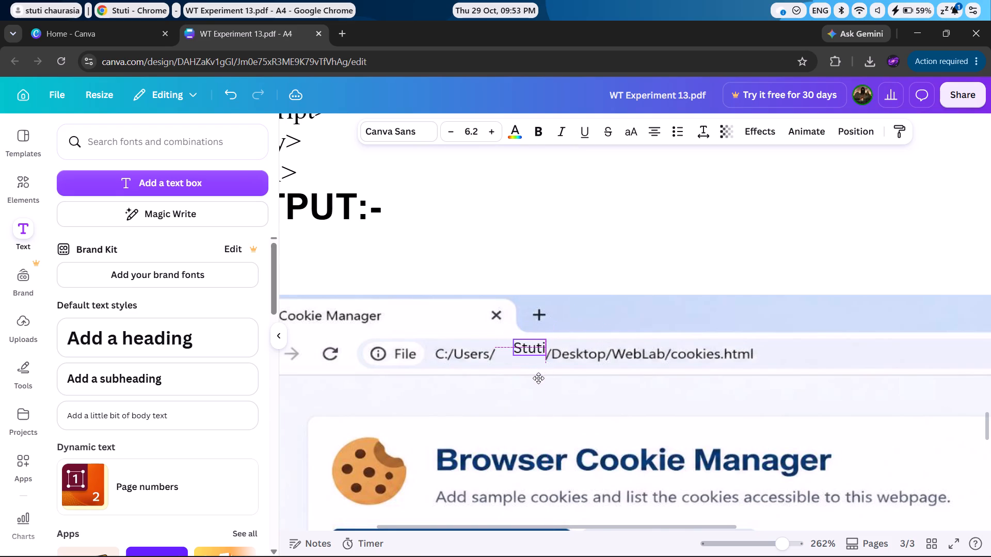
{"action": "left_click_drag", "start_coordinate": [538, 378], "coordinate": [529, 389]}
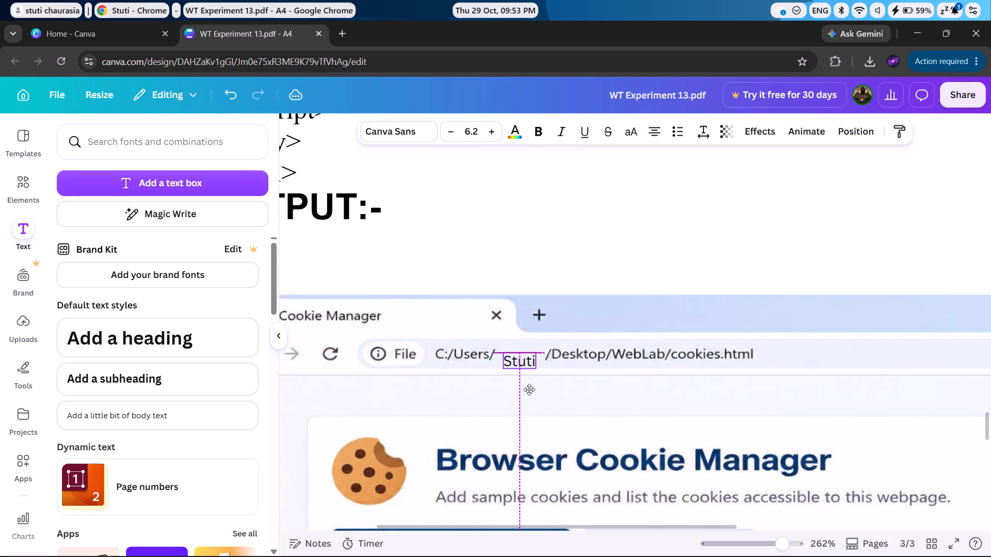
{"action": "left_click_drag", "start_coordinate": [529, 389], "coordinate": [530, 384]}
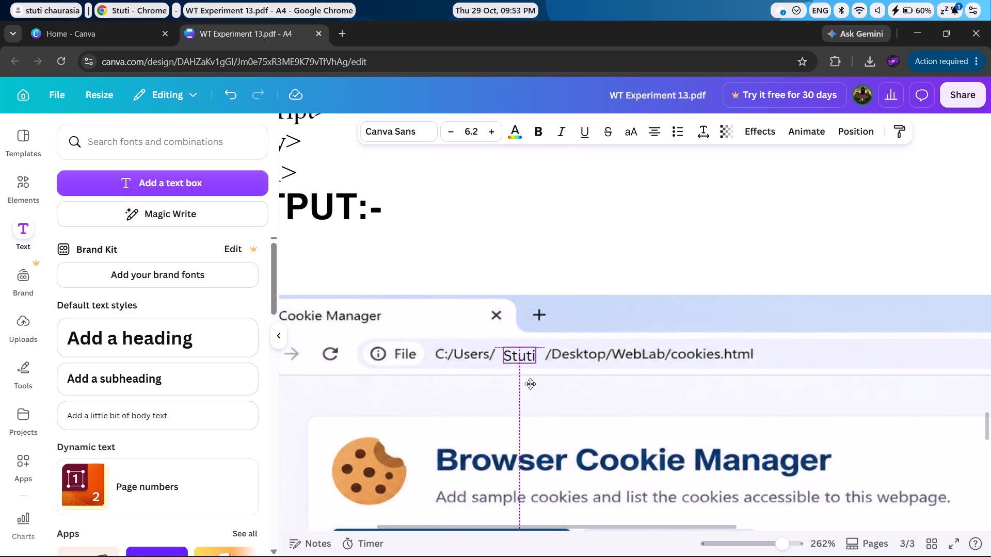
{"action": "left_click_drag", "start_coordinate": [530, 384], "coordinate": [530, 382]}
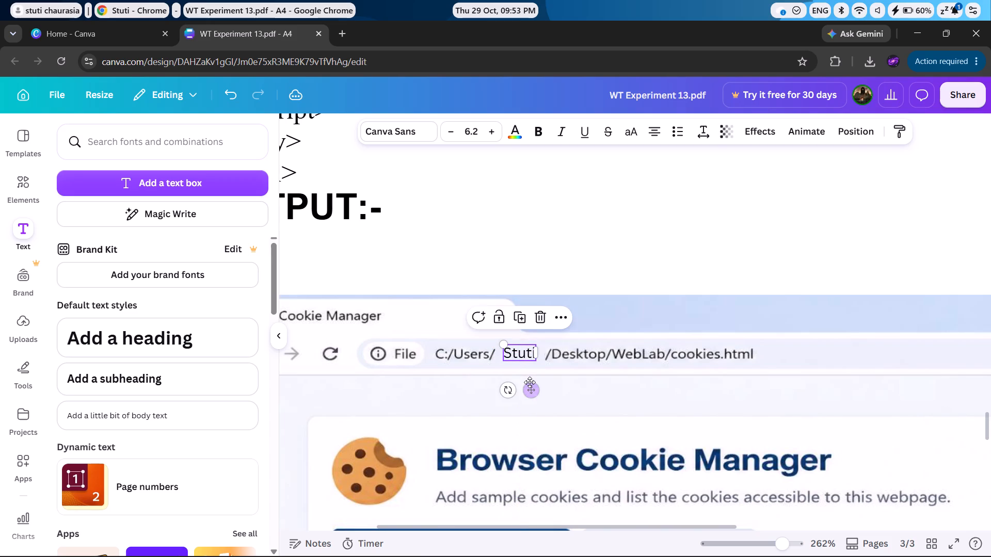
{"action": "left_click", "coordinate": [593, 401]}
{"action": "left_click", "coordinate": [519, 353]}
{"action": "left_click", "coordinate": [608, 408]}
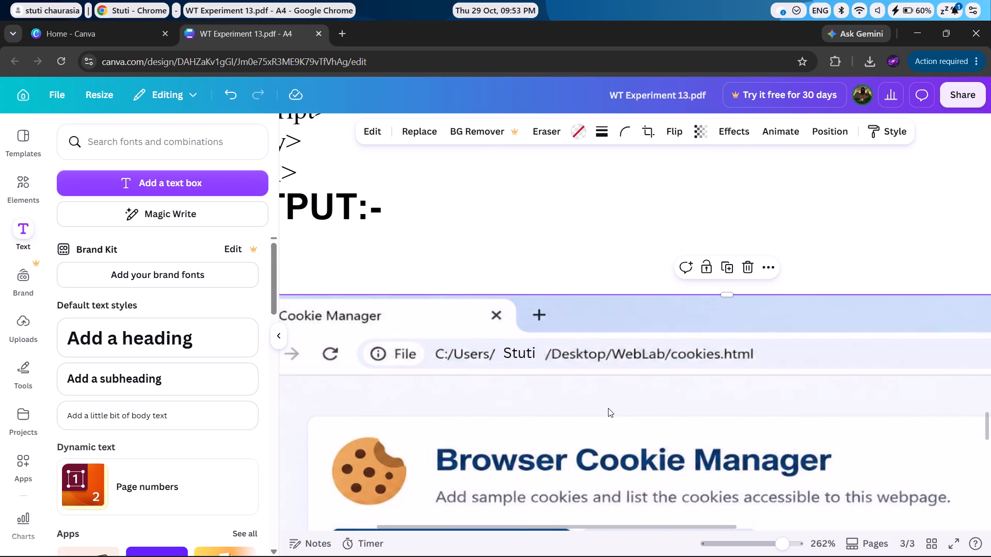
Examine the file paths and the cookie table in both output screenshots on page 3 for the replaced user name.
{"action": "scroll", "coordinate": [608, 408], "scroll_direction": "down", "scroll_amount": 3}
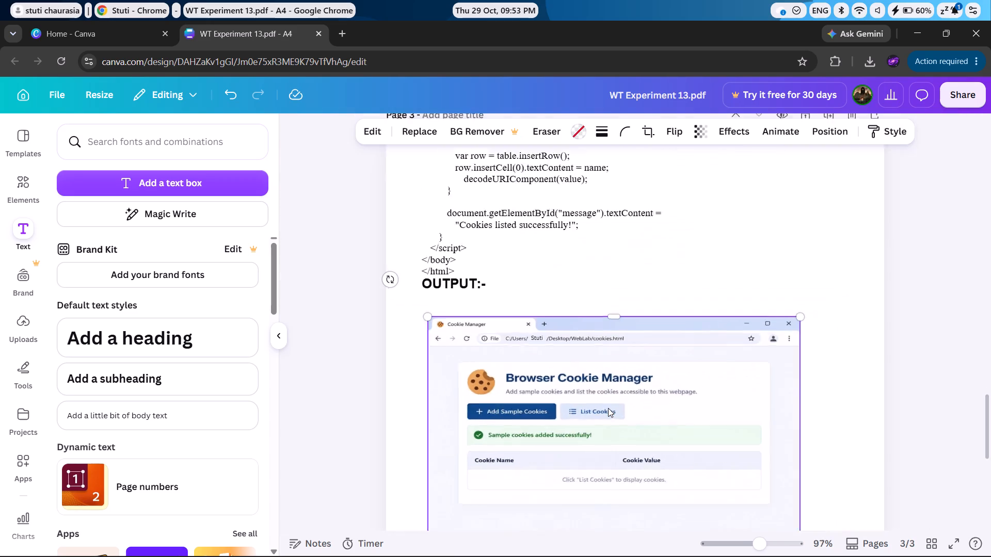
{"action": "scroll", "coordinate": [608, 408], "scroll_direction": "down", "scroll_amount": 3}
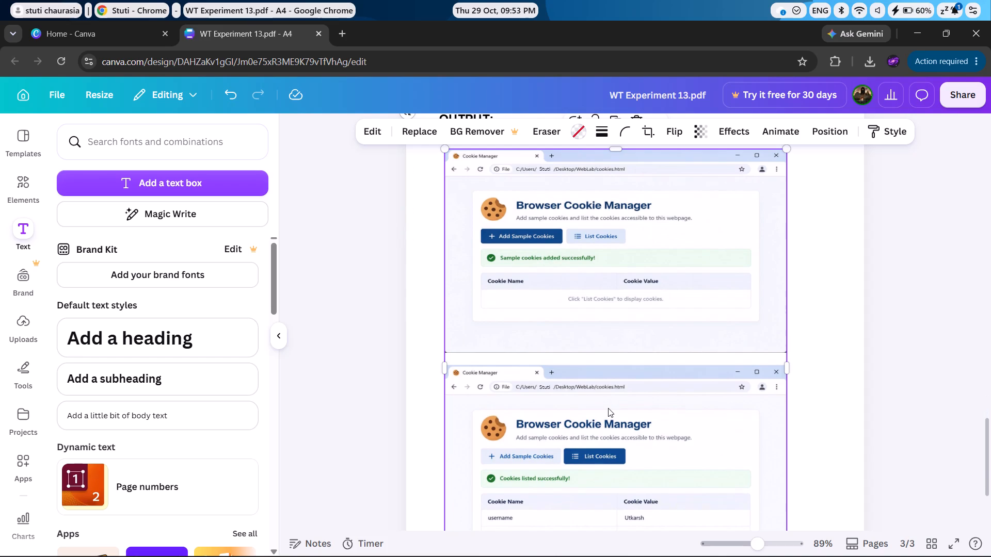
{"action": "scroll", "coordinate": [608, 408], "scroll_direction": "down", "scroll_amount": 3}
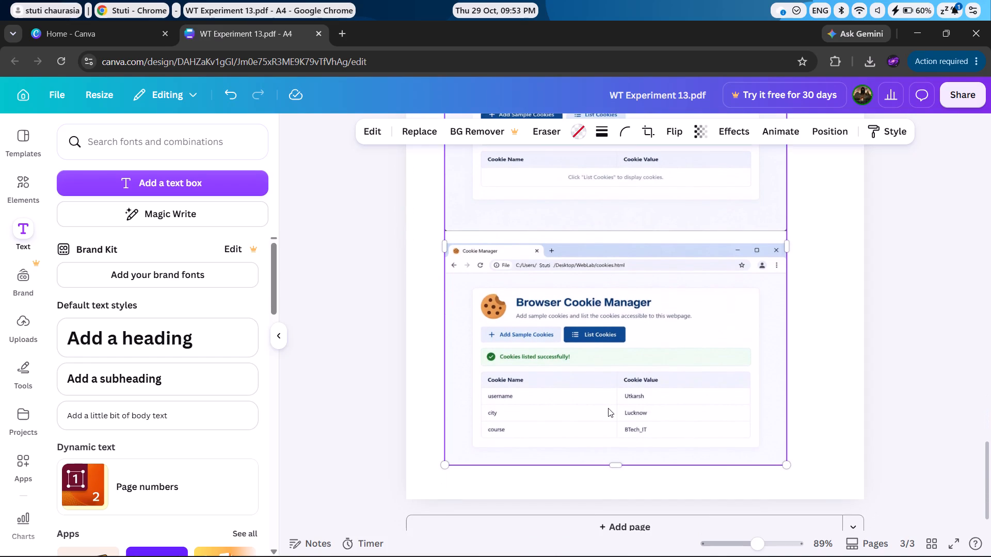
{"action": "scroll", "coordinate": [608, 408], "scroll_direction": "down", "scroll_amount": 1}
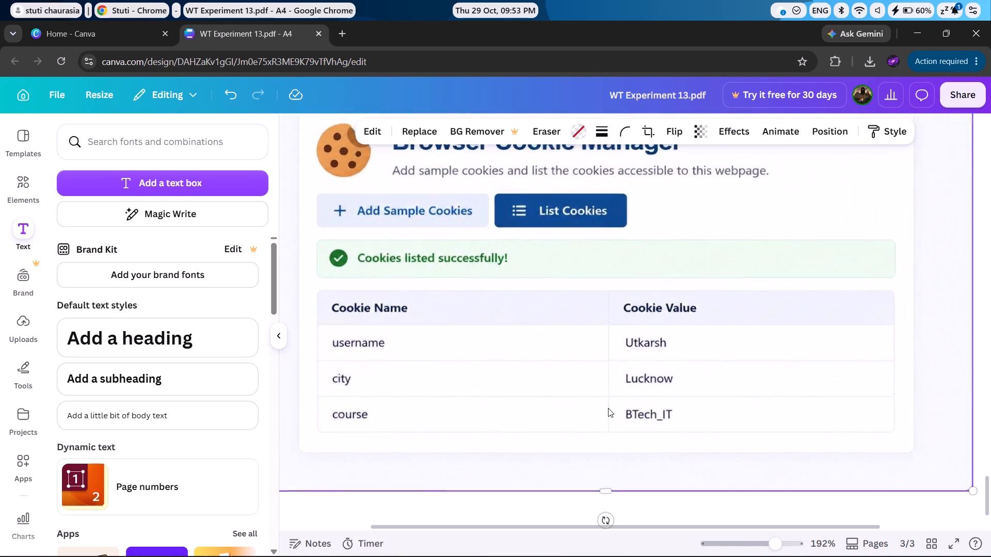
{"action": "scroll", "coordinate": [608, 408], "scroll_direction": "up", "scroll_amount": 8}
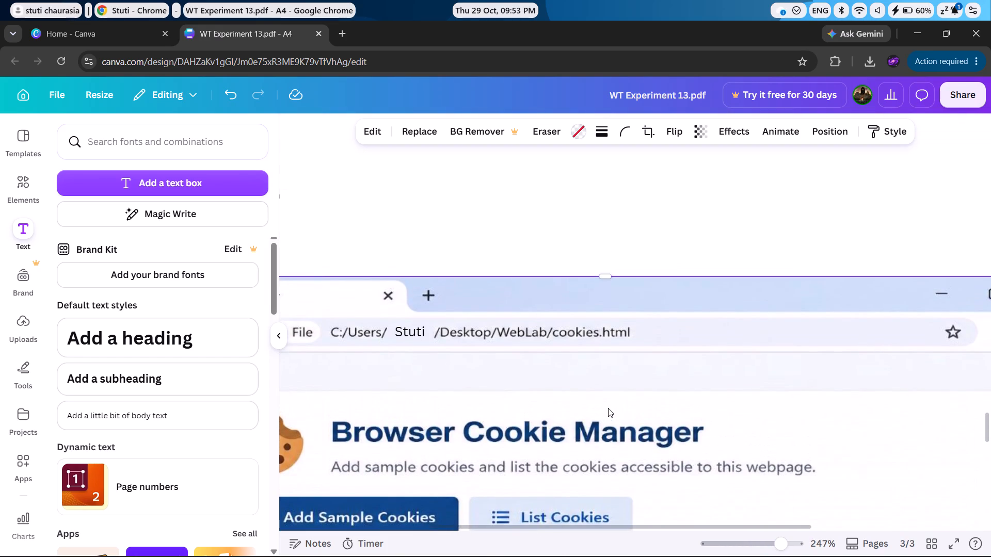
{"action": "scroll", "coordinate": [608, 408], "scroll_direction": "up", "scroll_amount": 4}
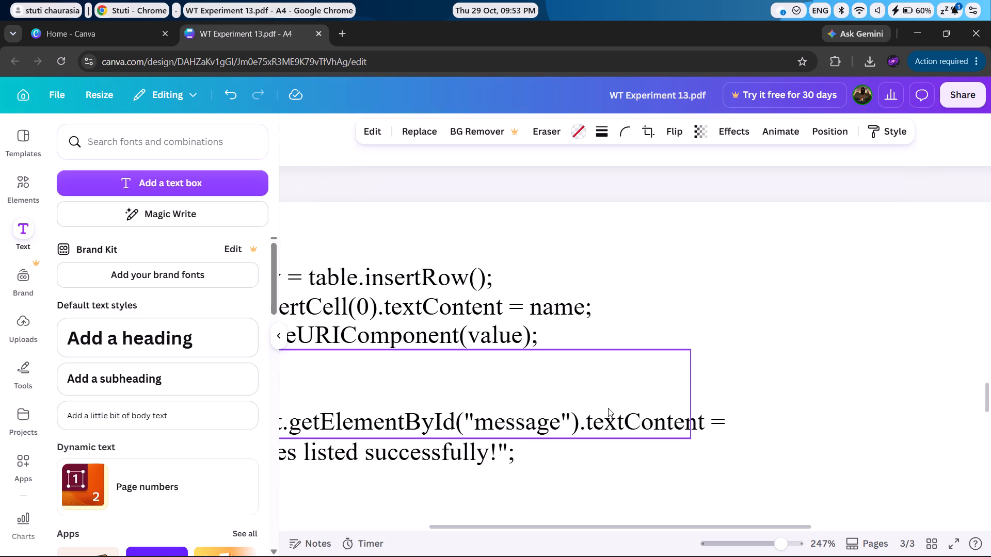
{"action": "scroll", "coordinate": [608, 408], "scroll_direction": "down", "scroll_amount": 3}
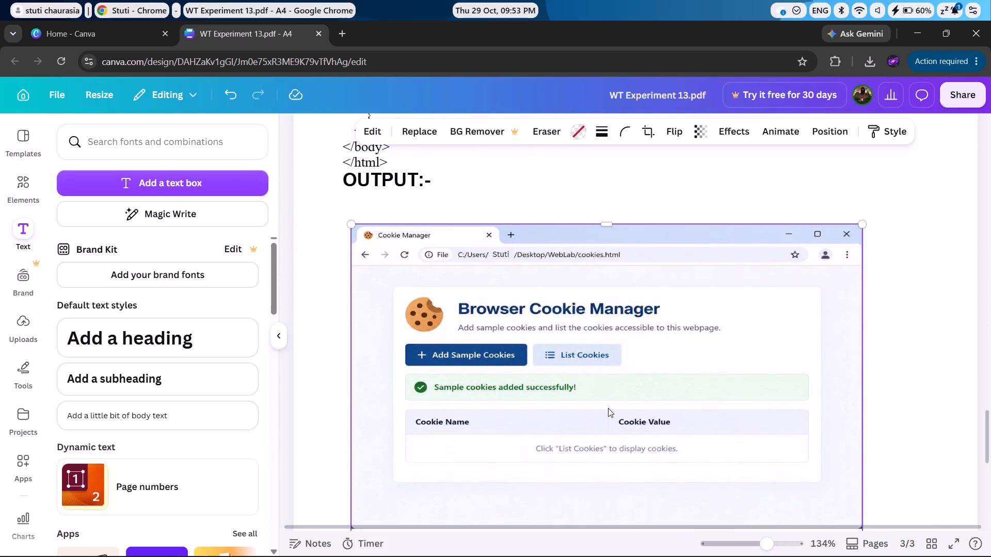
Add the pink brush-stroke shape over the second screenshot's cookie table and shrink it to a small bar beside the Cookie Value heading.
{"action": "scroll", "coordinate": [608, 408], "scroll_direction": "down", "scroll_amount": 2}
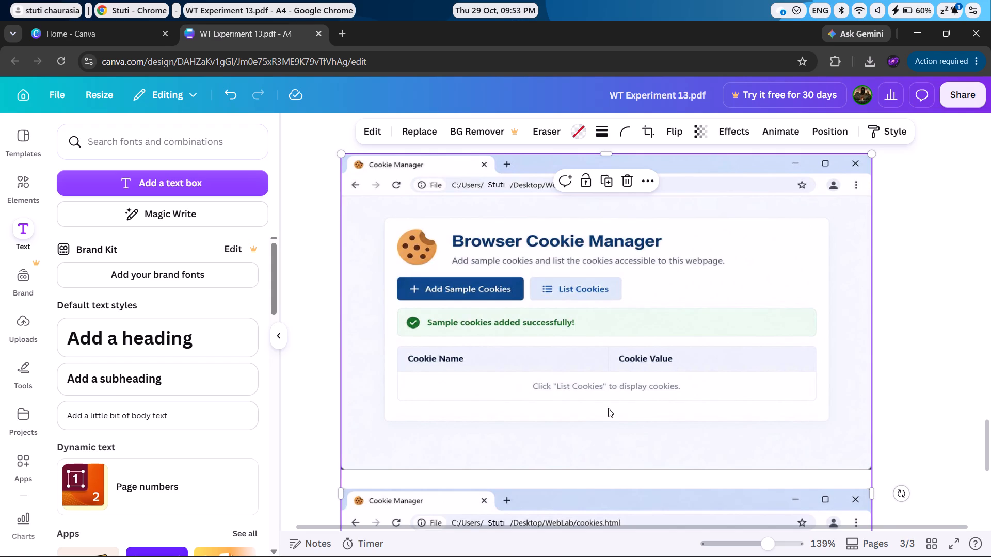
{"action": "scroll", "coordinate": [765, 369], "scroll_direction": "down", "scroll_amount": 4}
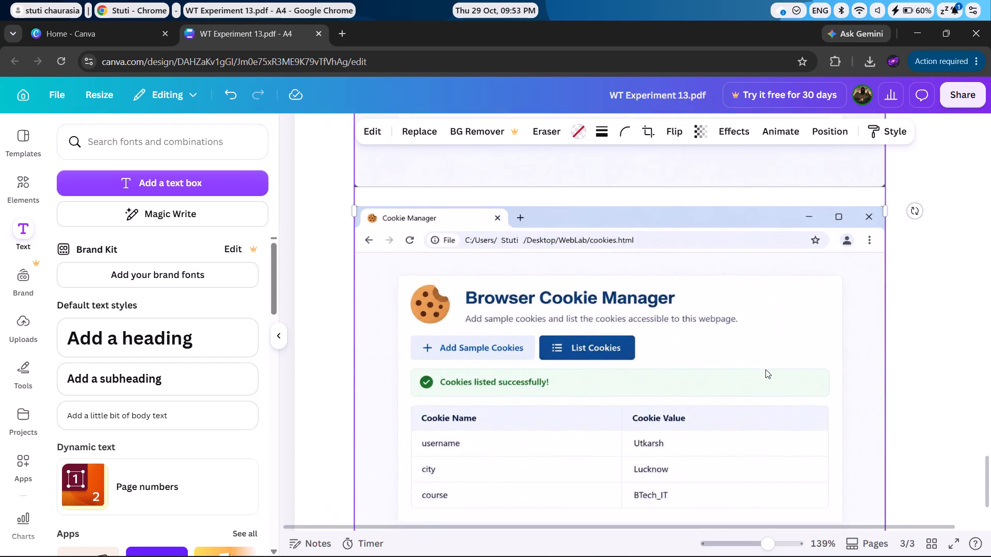
{"action": "scroll", "coordinate": [765, 369], "scroll_direction": "down", "scroll_amount": 1}
{"action": "left_click", "coordinate": [25, 189]}
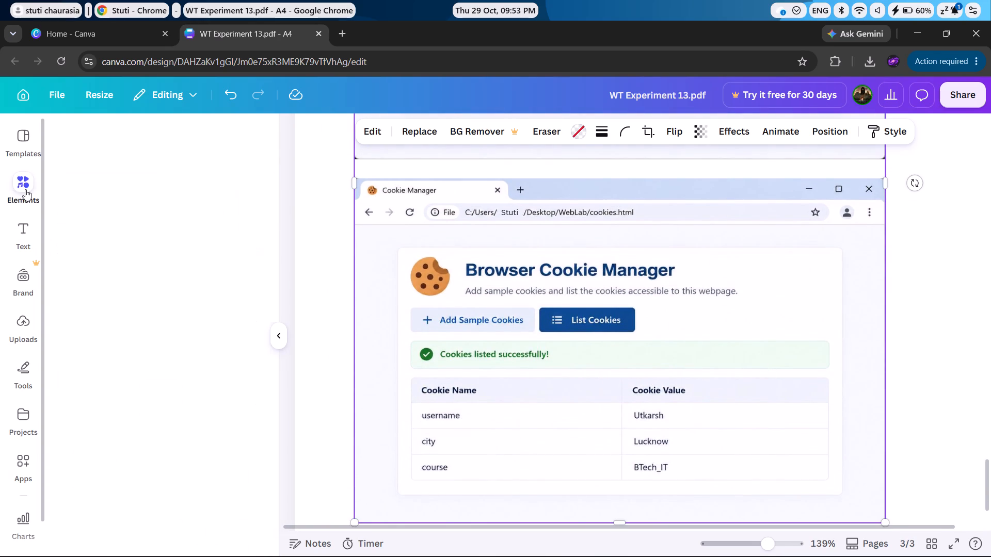
{"action": "left_click", "coordinate": [84, 217]}
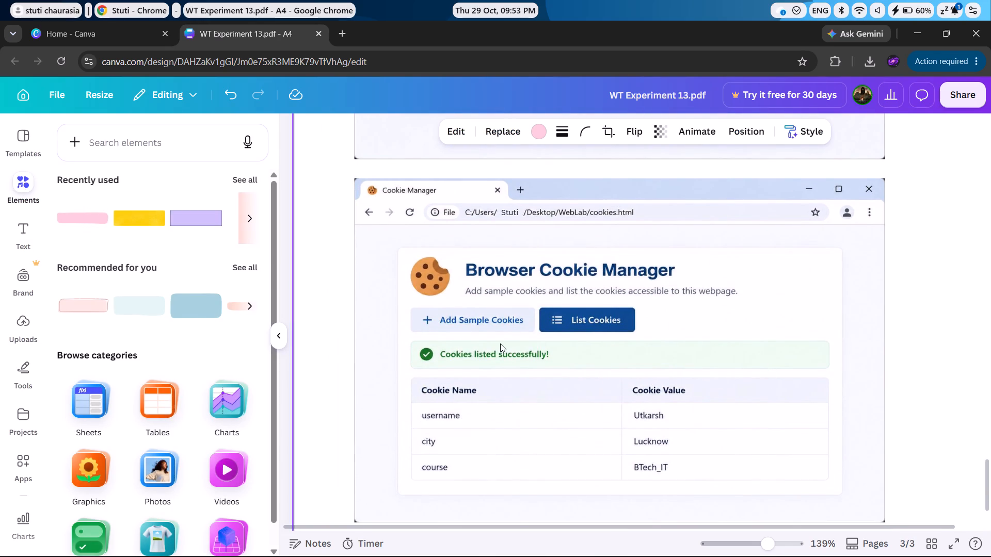
{"action": "scroll", "coordinate": [500, 343], "scroll_direction": "up", "scroll_amount": 2}
{"action": "left_click_drag", "start_coordinate": [573, 279], "coordinate": [564, 484]}
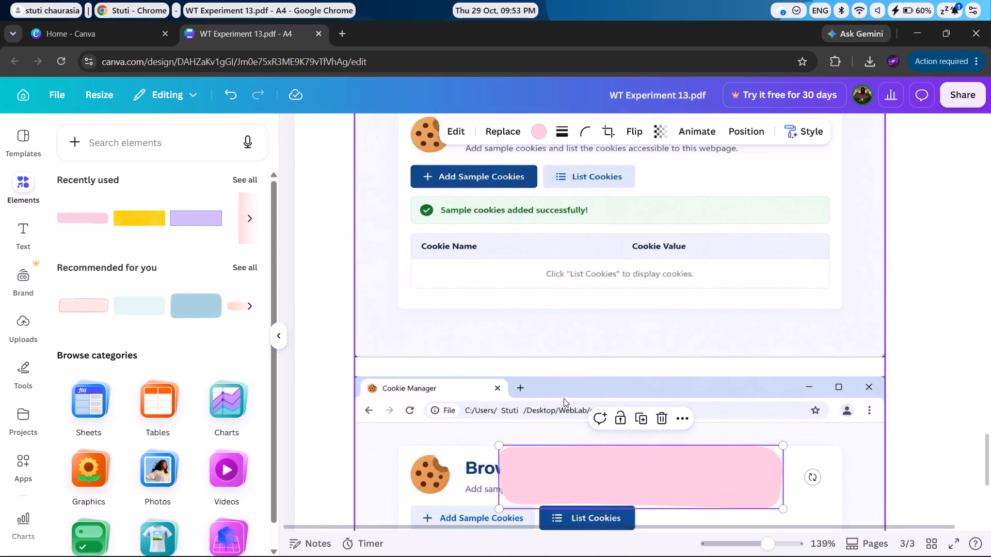
{"action": "scroll", "coordinate": [553, 388], "scroll_direction": "down", "scroll_amount": 3}
{"action": "left_click_drag", "start_coordinate": [578, 309], "coordinate": [595, 389]}
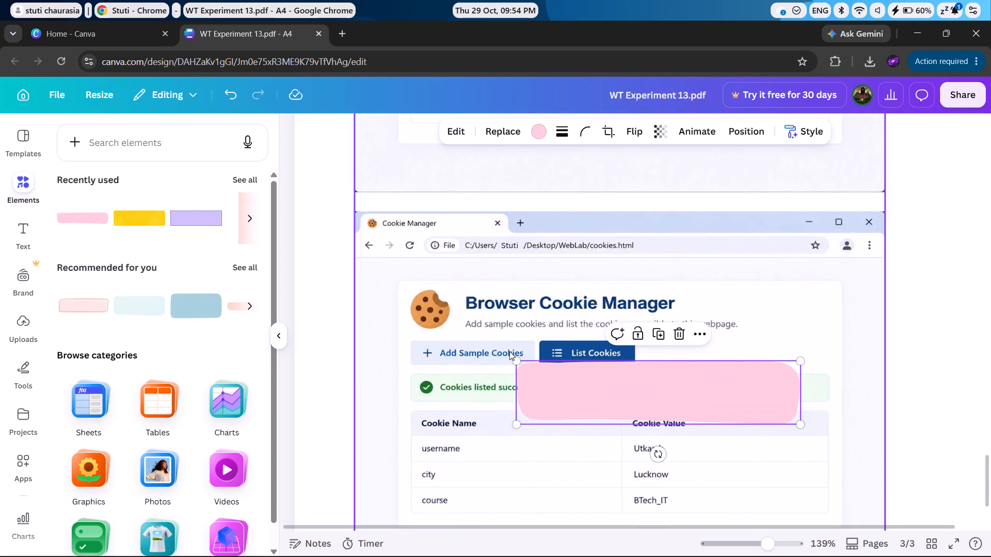
{"action": "left_click_drag", "start_coordinate": [517, 361], "coordinate": [736, 427]}
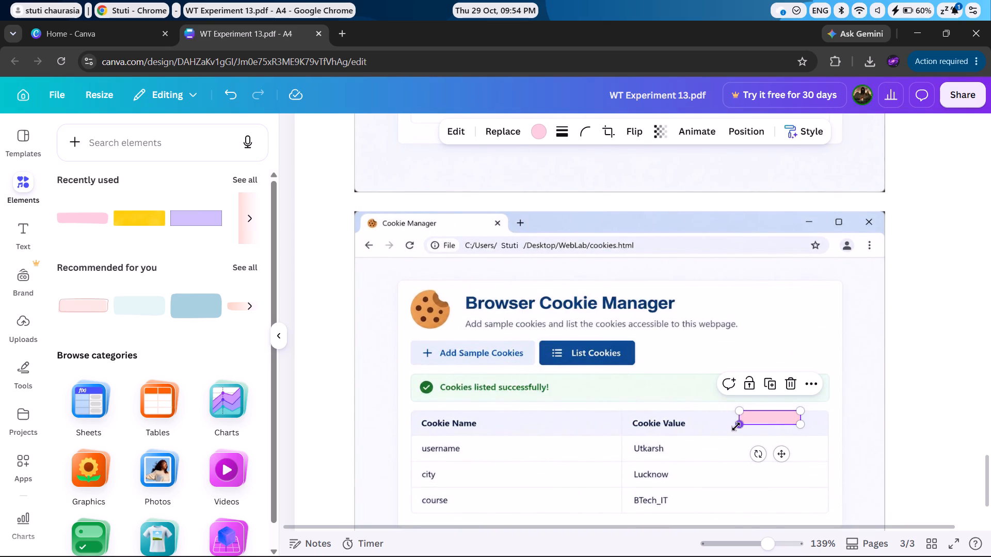
Recolour the small bar with the table cell's sampled background colour and place it over the username row's cookie value.
{"action": "scroll", "coordinate": [598, 410], "scroll_direction": "down", "scroll_amount": 4}
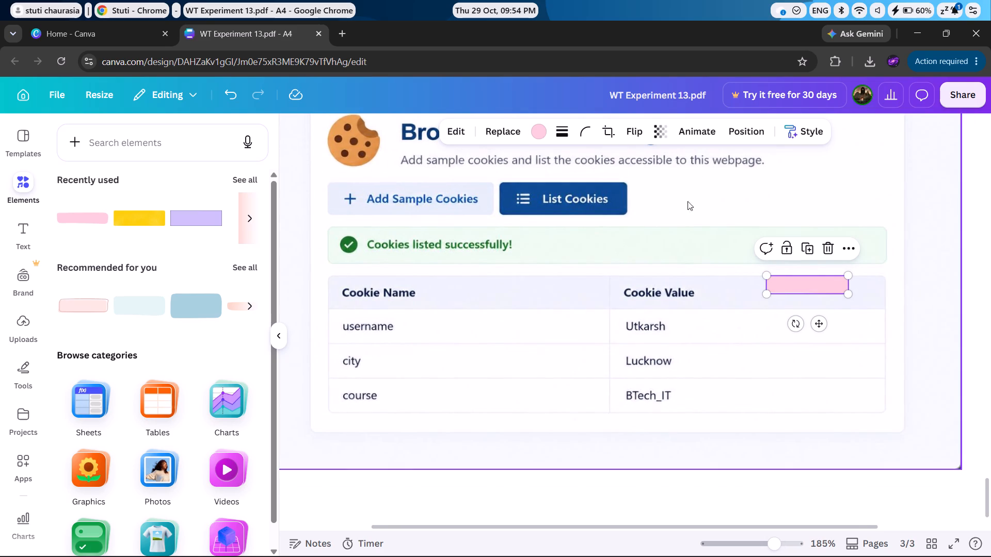
{"action": "left_click", "coordinate": [539, 130]}
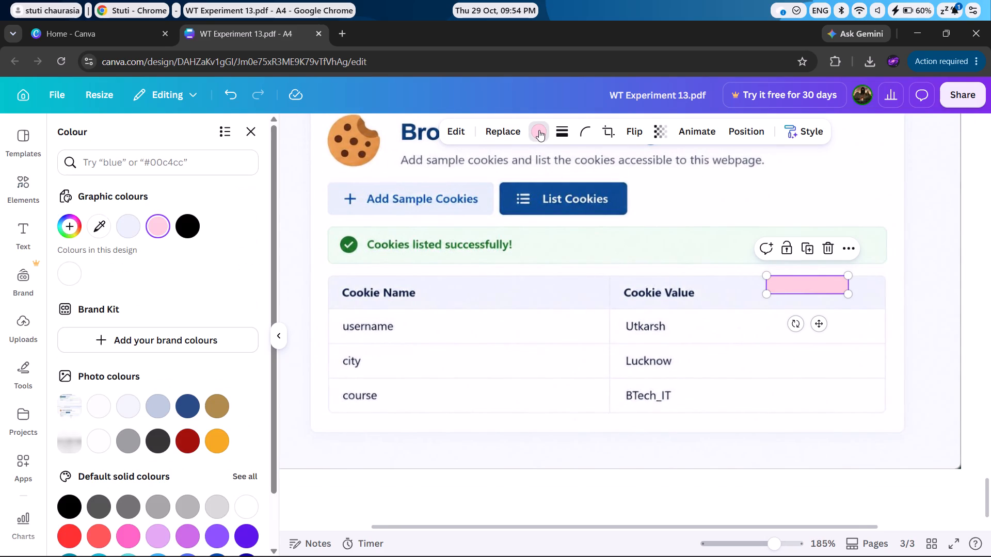
{"action": "left_click", "coordinate": [129, 224]}
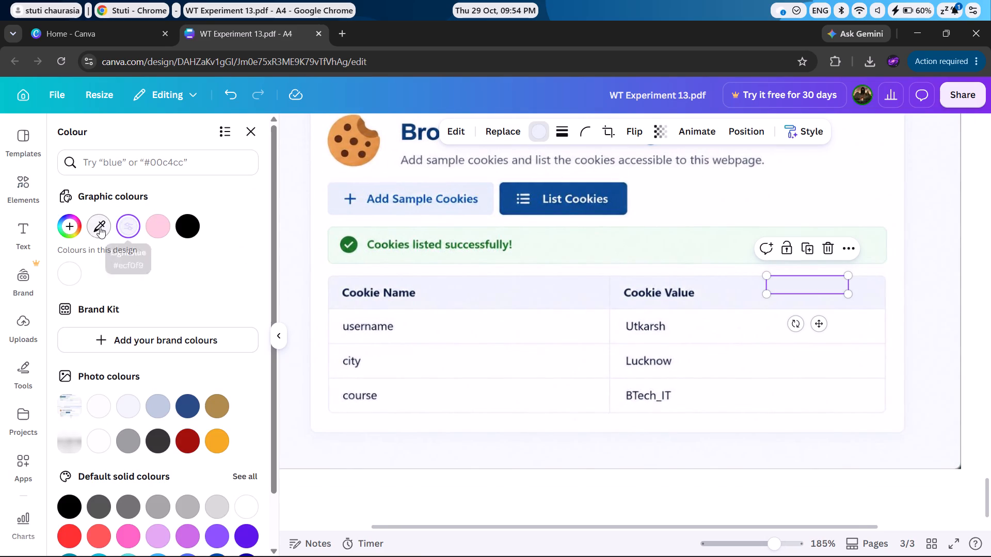
{"action": "left_click", "coordinate": [98, 227]}
{"action": "left_click", "coordinate": [722, 325]}
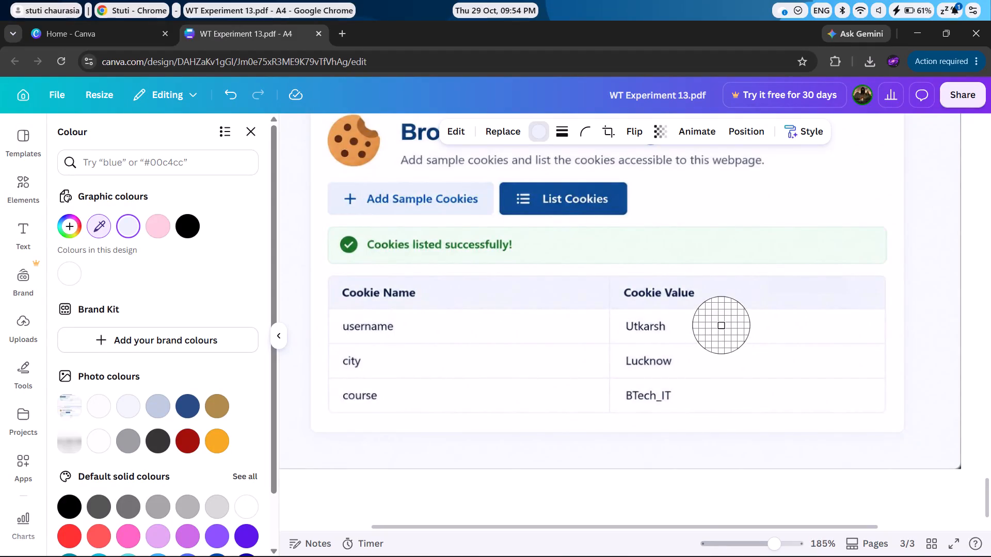
{"action": "left_click_drag", "start_coordinate": [799, 283], "coordinate": [778, 304]}
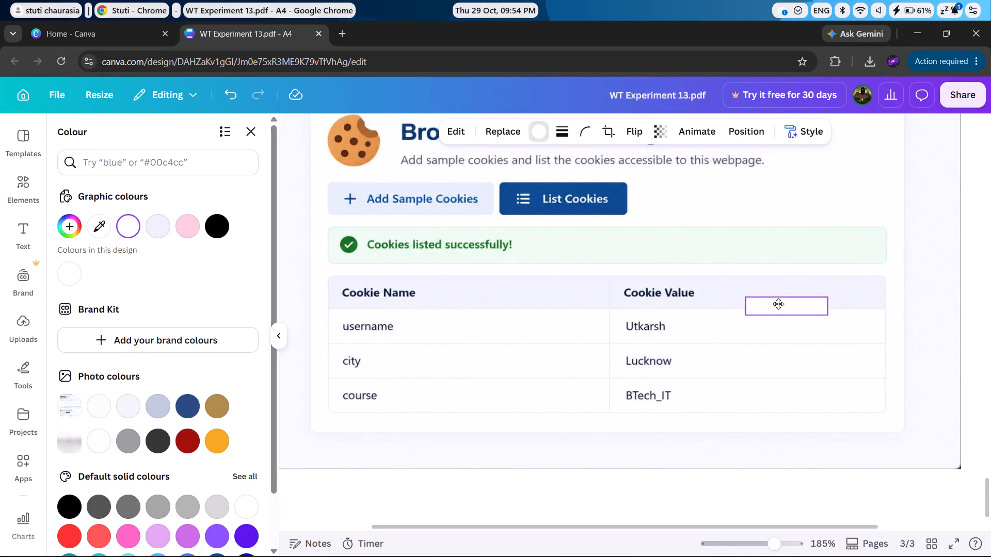
{"action": "left_click_drag", "start_coordinate": [778, 304], "coordinate": [651, 325]}
{"action": "left_click", "coordinate": [751, 354]}
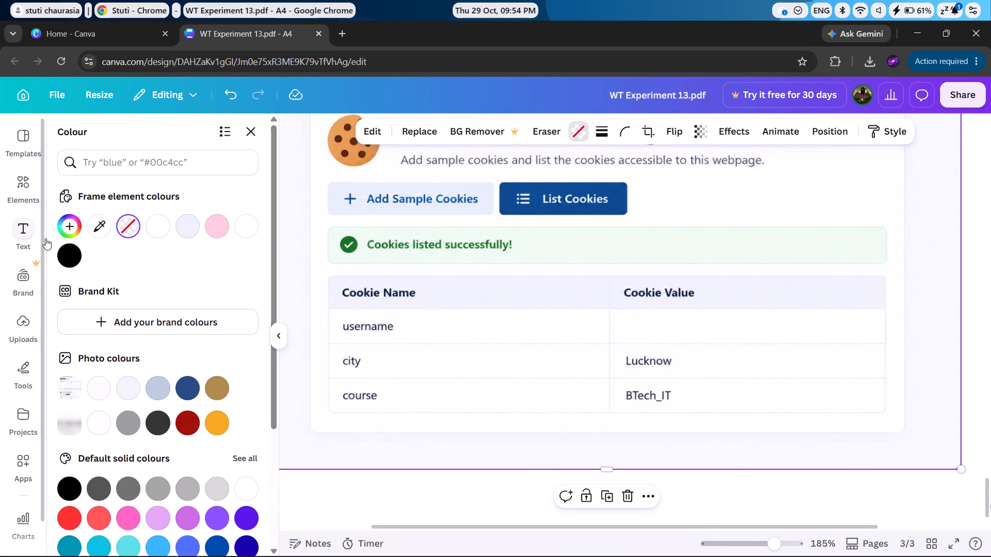
Add a new body text box reading "Stuti" and set its font size to 9.
{"action": "left_click", "coordinate": [25, 234]}
{"action": "left_click", "coordinate": [119, 411]}
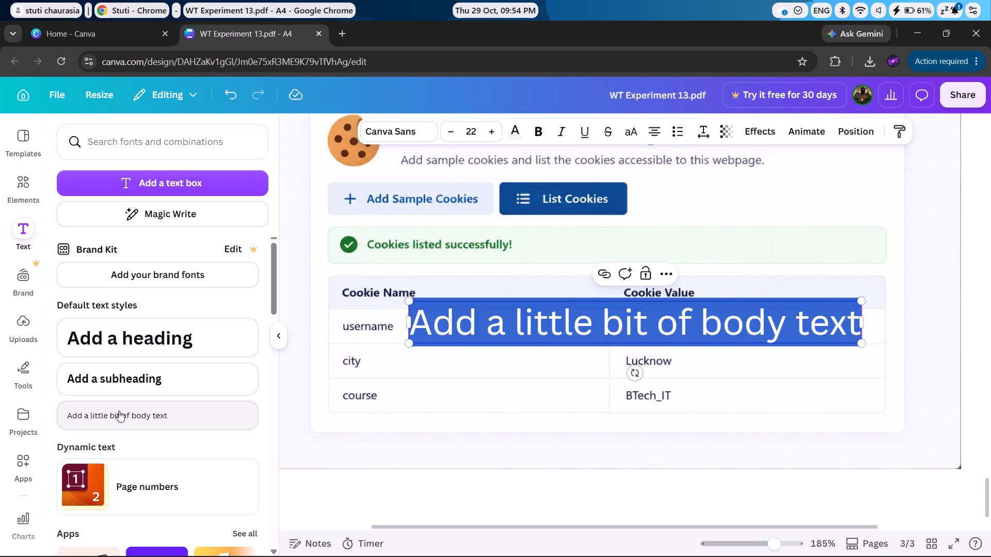
{"action": "key", "text": "BackSpace"}
{"action": "type", "text": "tuti"}
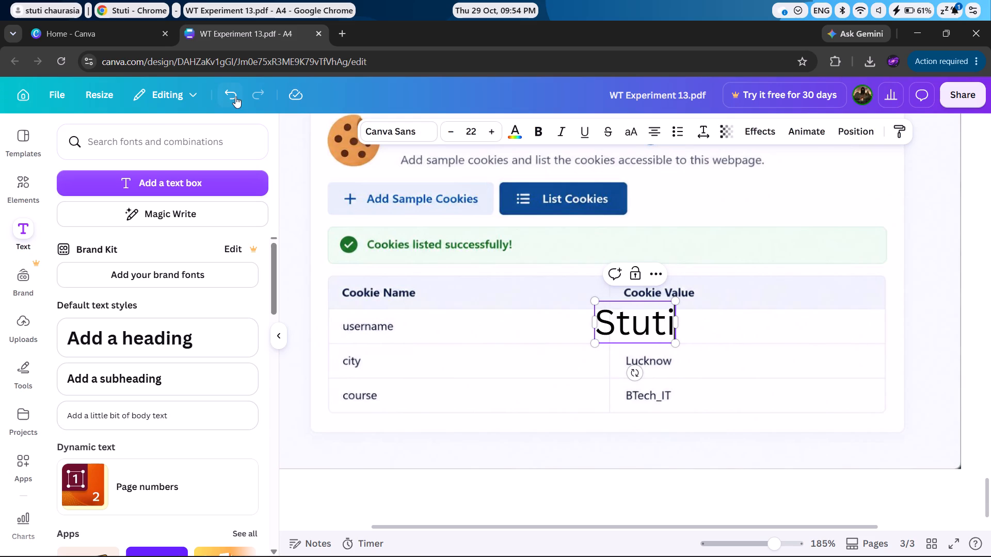
{"action": "triple_click", "coordinate": [454, 135]}
{"action": "triple_click", "coordinate": [454, 135]}
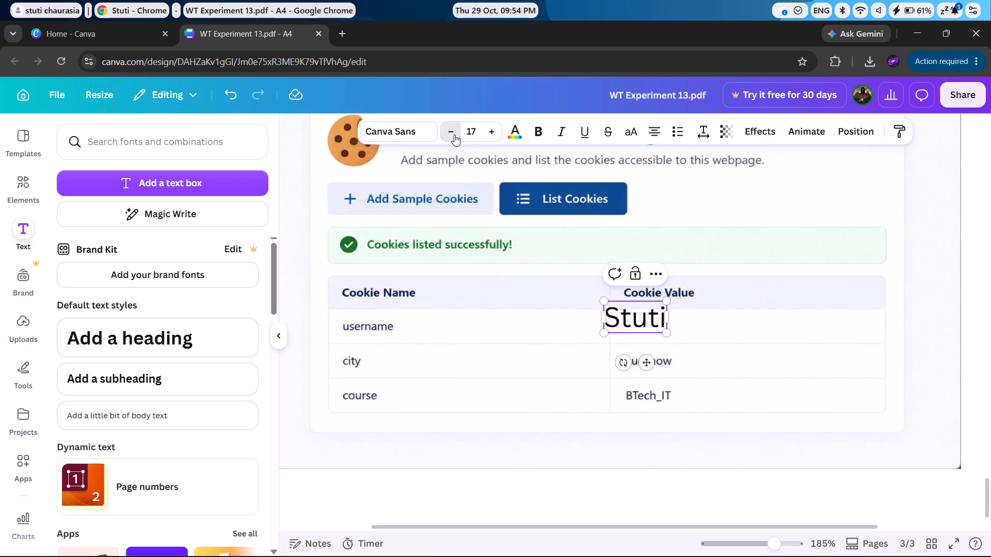
{"action": "triple_click", "coordinate": [454, 135]}
{"action": "triple_click", "coordinate": [454, 135]}
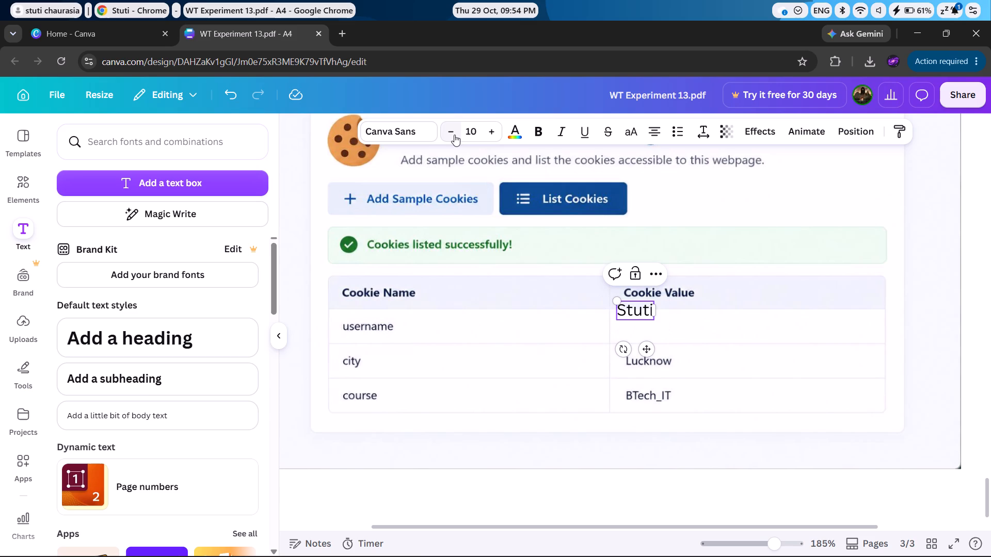
{"action": "left_click", "coordinate": [454, 135]}
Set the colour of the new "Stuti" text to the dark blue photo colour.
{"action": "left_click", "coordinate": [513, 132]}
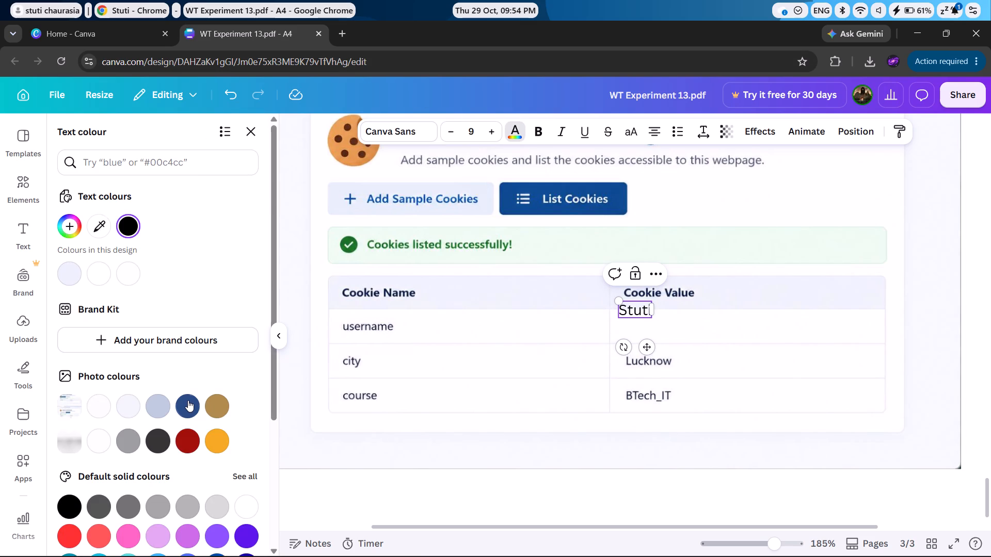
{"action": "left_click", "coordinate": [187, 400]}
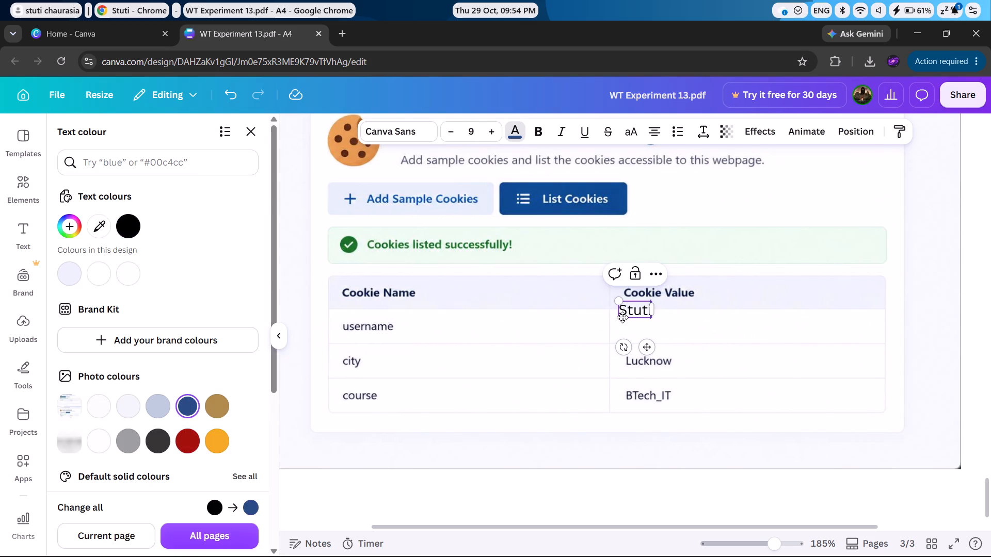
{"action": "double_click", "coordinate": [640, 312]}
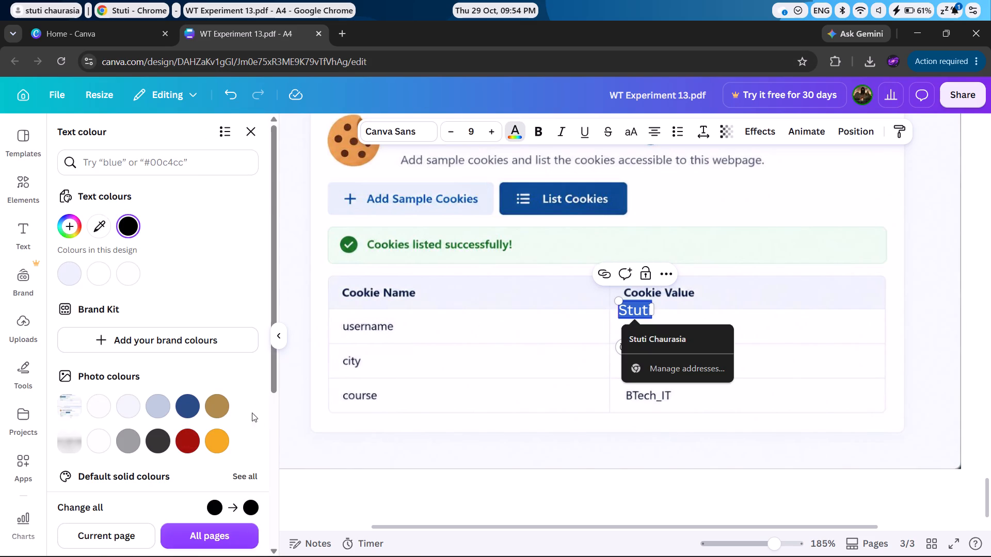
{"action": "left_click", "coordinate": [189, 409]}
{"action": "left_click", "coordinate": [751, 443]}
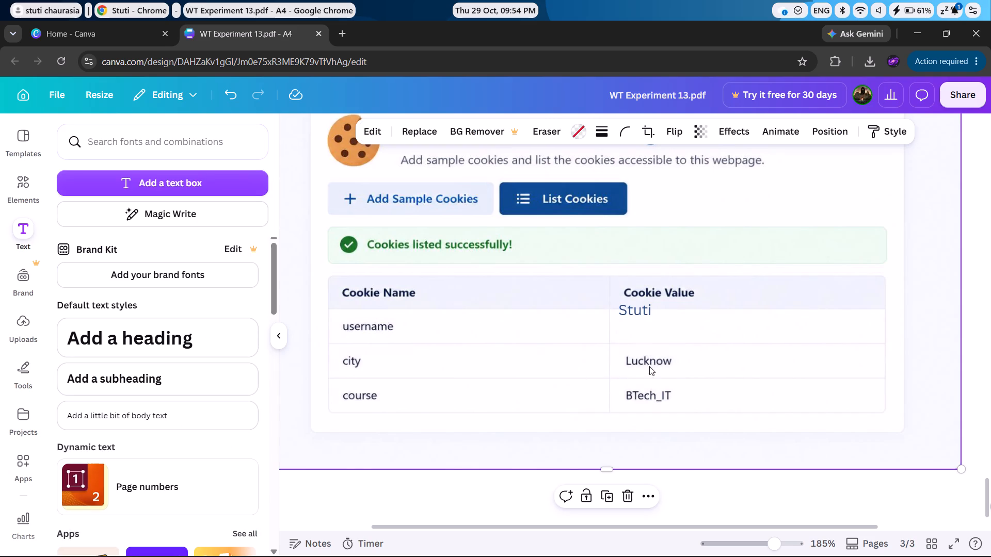
Move the "Stuti" text into the masked Cookie Value cell of the username row and set its font size to 10.
{"action": "left_click_drag", "start_coordinate": [636, 313], "coordinate": [646, 331]}
{"action": "left_click", "coordinate": [496, 132]}
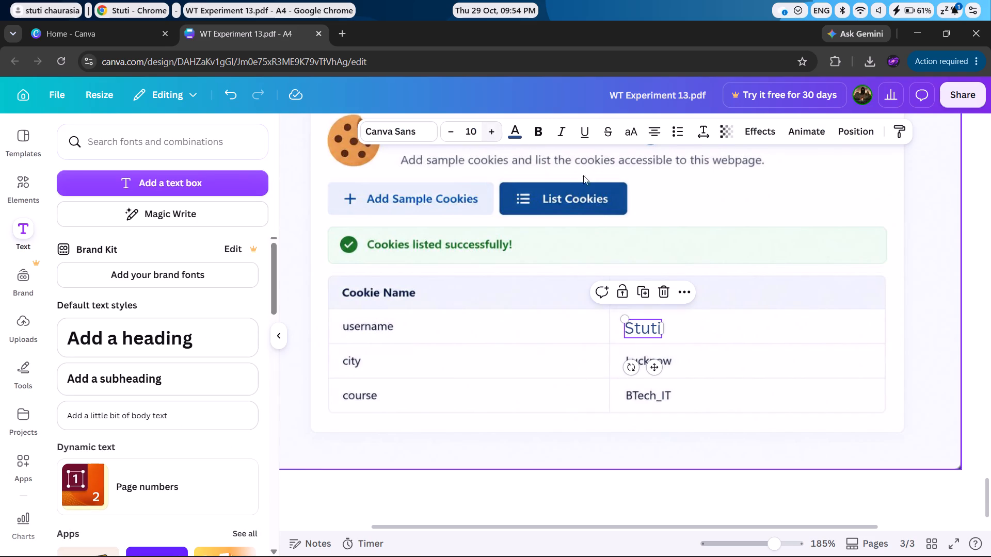
{"action": "left_click", "coordinate": [758, 439]}
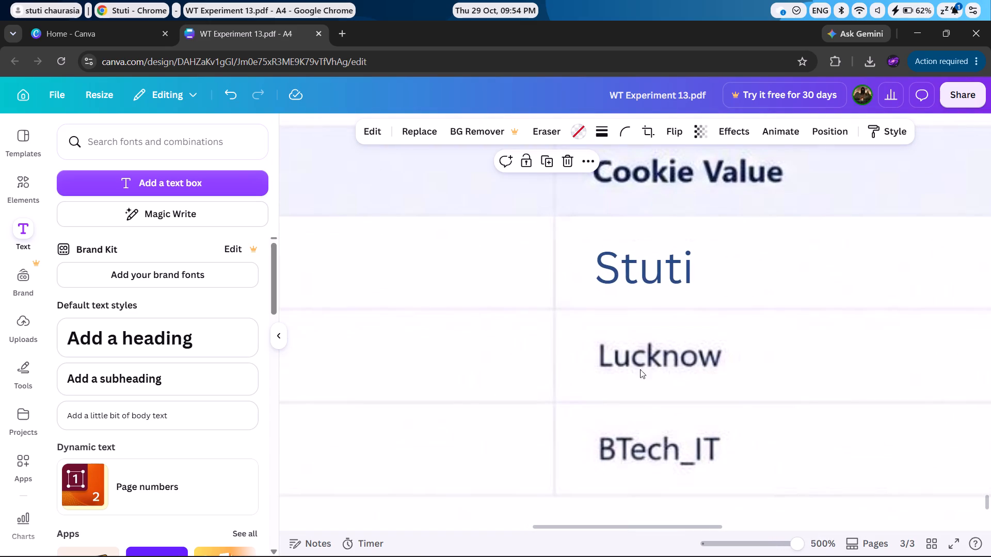
Recolour the "Stuti" table text with the dark colour sampled from the "Lucknow" lettering.
{"action": "triple_click", "coordinate": [634, 278]}
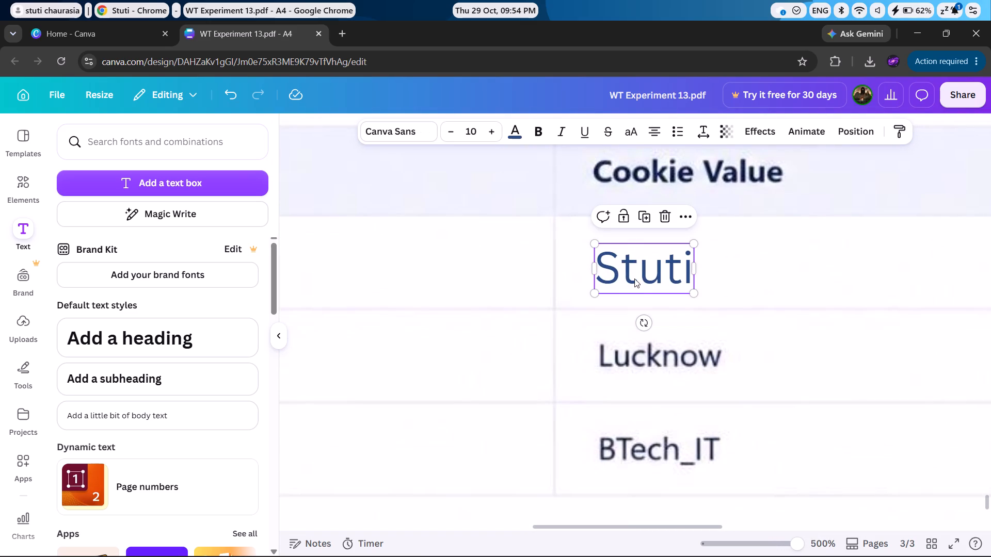
{"action": "left_click", "coordinate": [515, 137]}
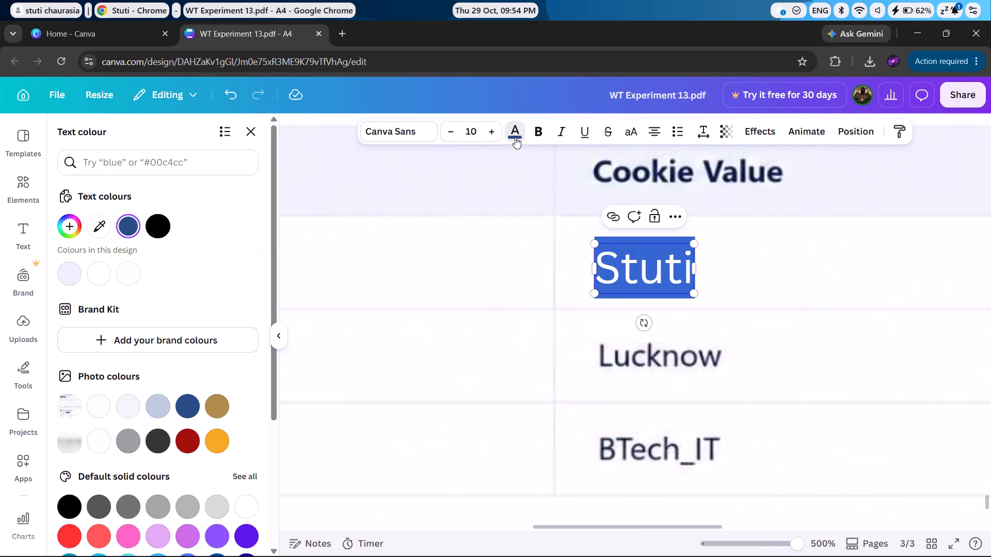
{"action": "left_click", "coordinate": [98, 230]}
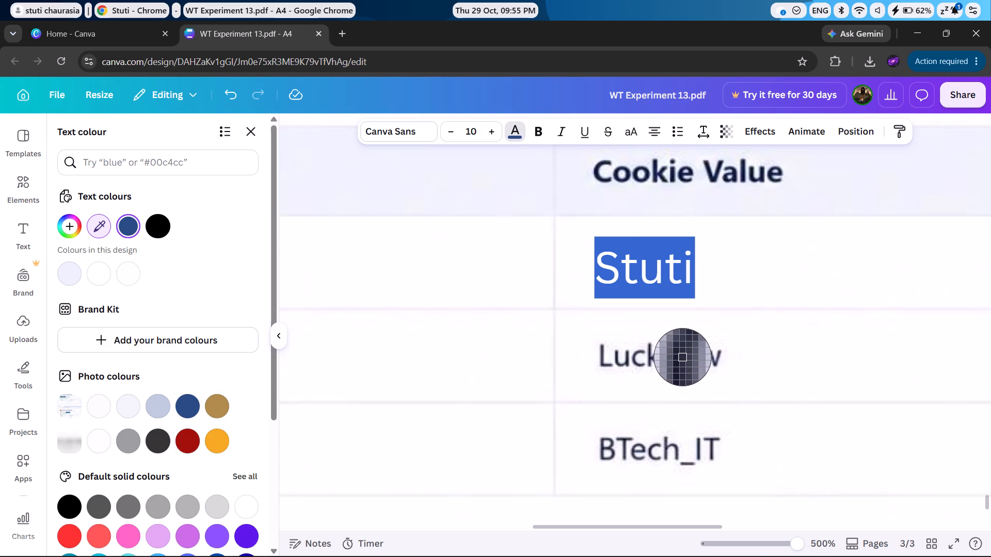
{"action": "left_click", "coordinate": [683, 359]}
{"action": "left_click", "coordinate": [740, 294]}
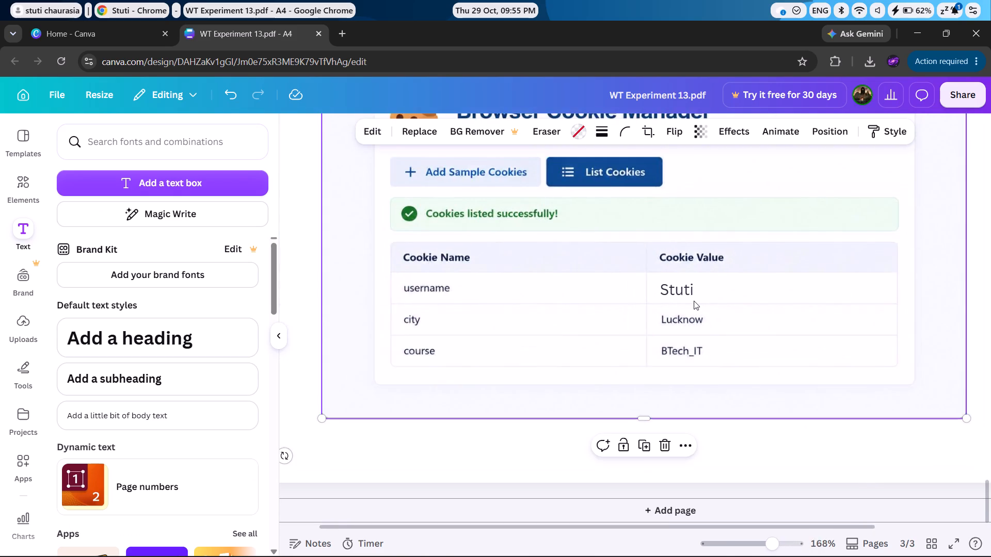
Reduce the font size of the "Stuti" text in the cookie table to 8.
{"action": "scroll", "coordinate": [694, 301], "scroll_direction": "up", "scroll_amount": 1}
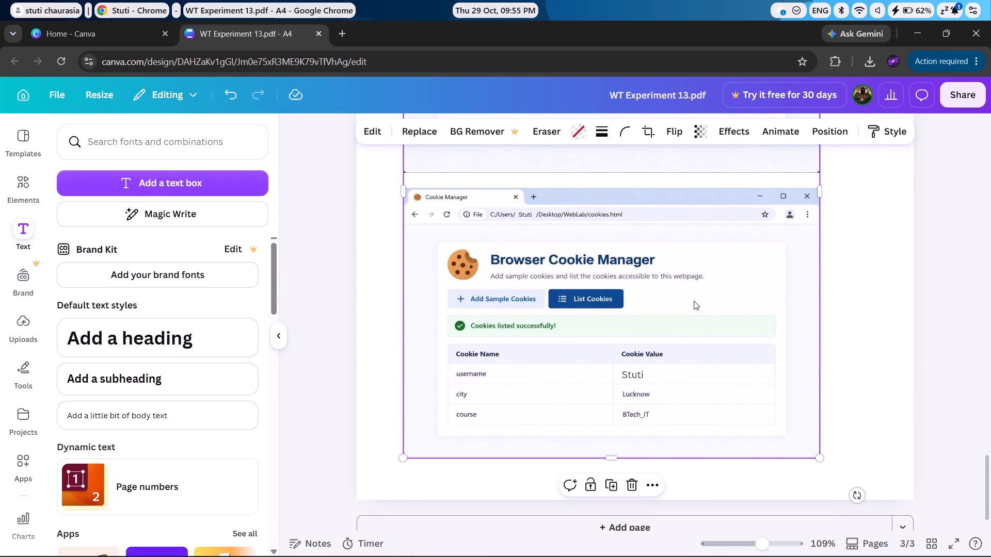
{"action": "left_click", "coordinate": [634, 371]}
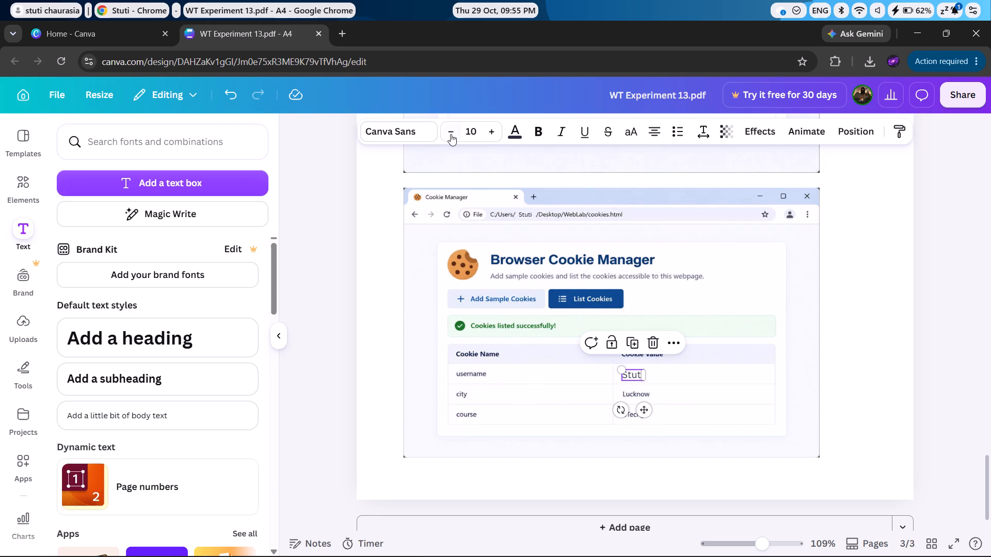
{"action": "left_click", "coordinate": [452, 131]}
{"action": "left_click", "coordinate": [575, 412]}
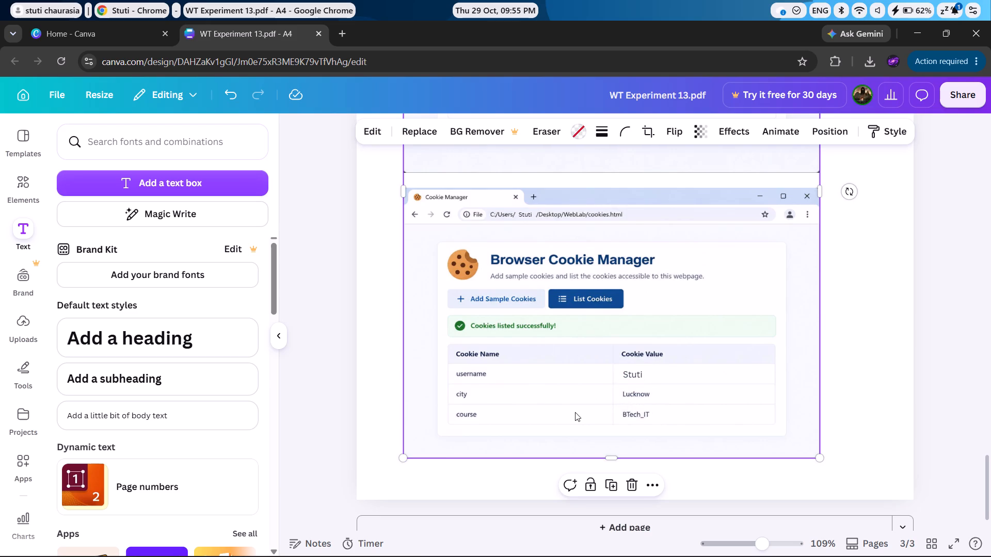
{"action": "left_click", "coordinate": [634, 373]}
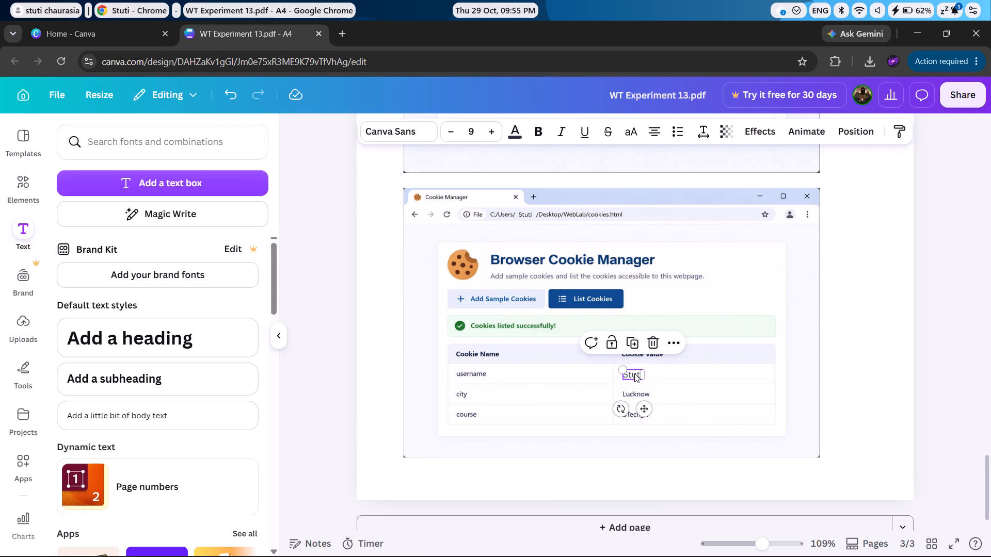
{"action": "left_click", "coordinate": [451, 133]}
{"action": "left_click", "coordinate": [536, 341]}
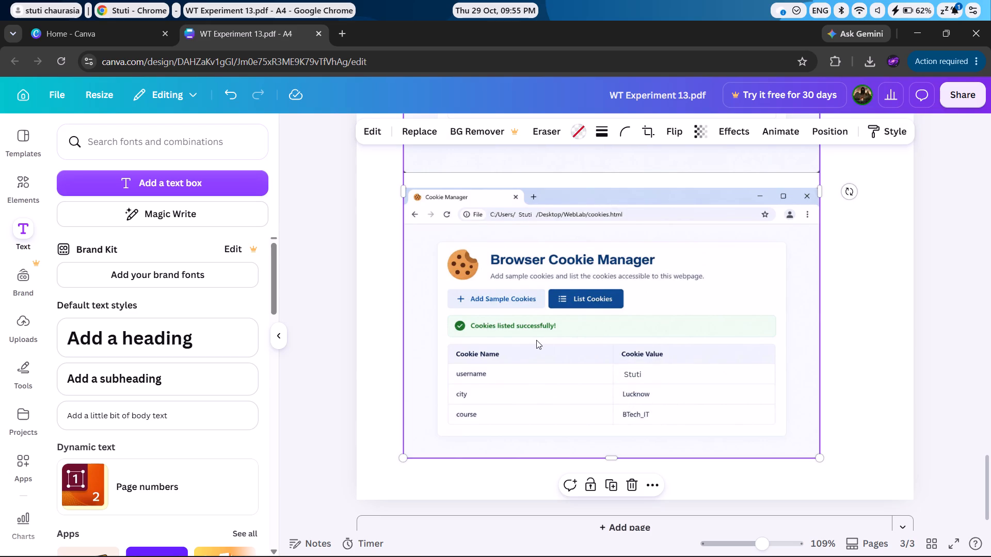
Shift the "Stuti" table text so its left edge lines up with the "Lucknow" value below it.
{"action": "left_click", "coordinate": [629, 373]}
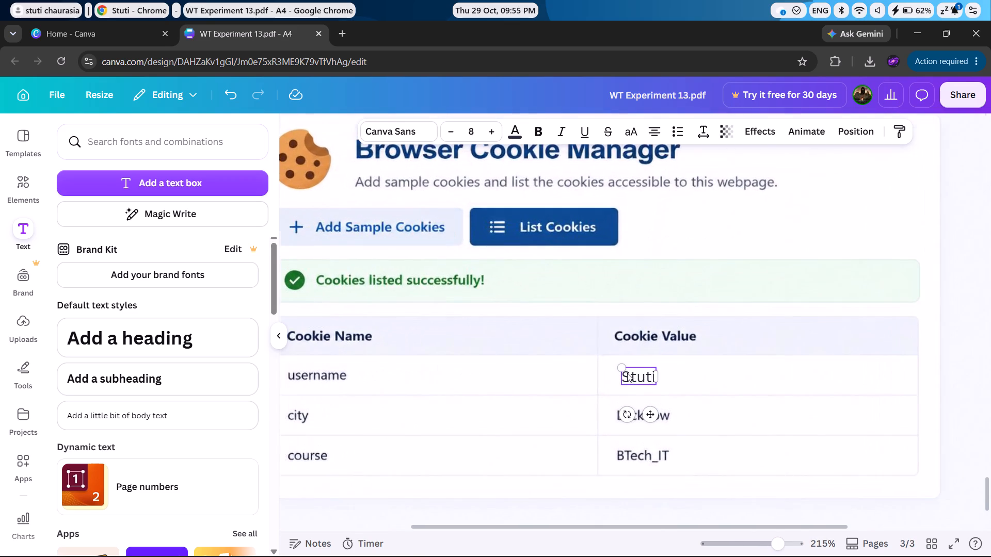
{"action": "left_click", "coordinate": [642, 375]}
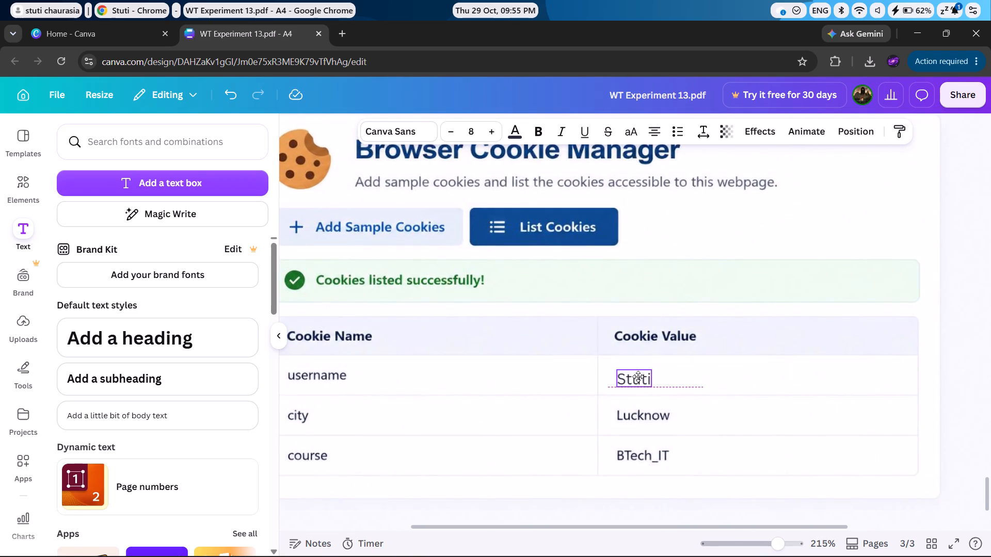
{"action": "left_click", "coordinate": [717, 386]}
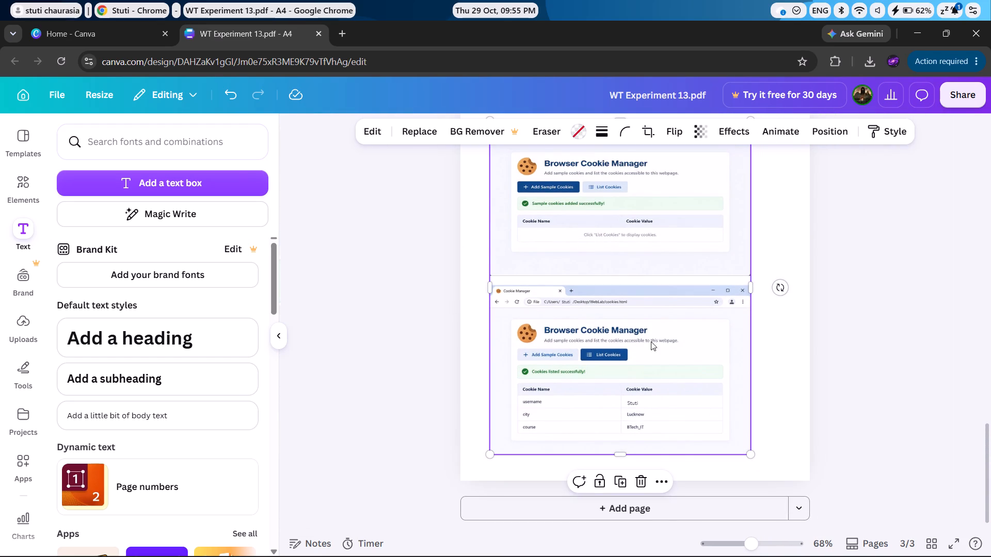
Insert a blank line between "</html>" and the "OUTPUT:-" heading on page 3.
{"action": "scroll", "coordinate": [688, 301], "scroll_direction": "up", "scroll_amount": 10}
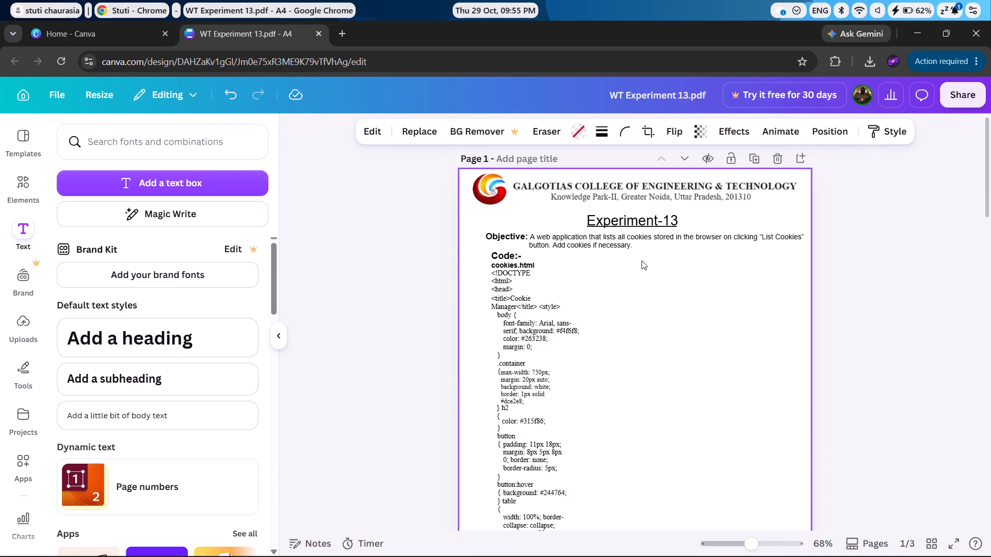
{"action": "scroll", "coordinate": [552, 280], "scroll_direction": "down", "scroll_amount": 8}
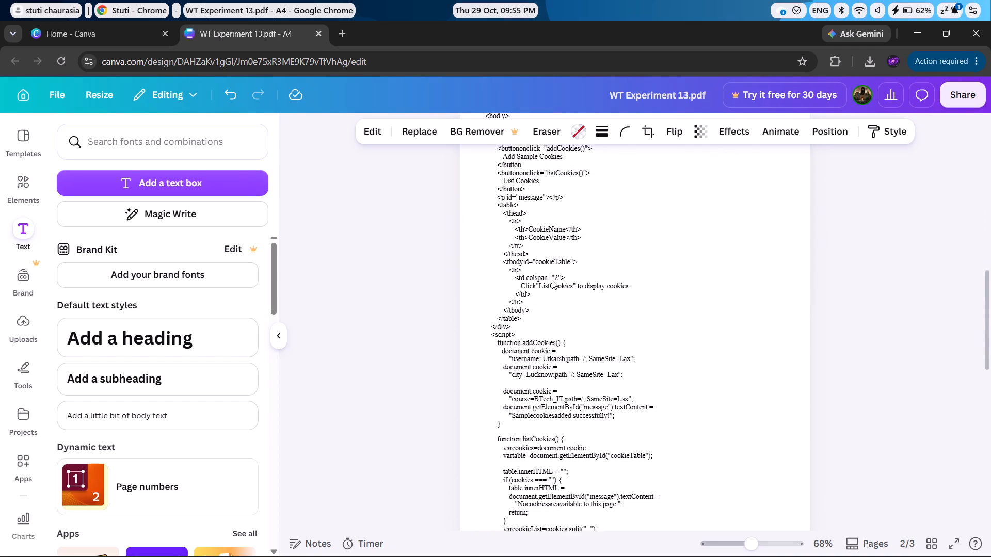
{"action": "scroll", "coordinate": [552, 280], "scroll_direction": "down", "scroll_amount": 2}
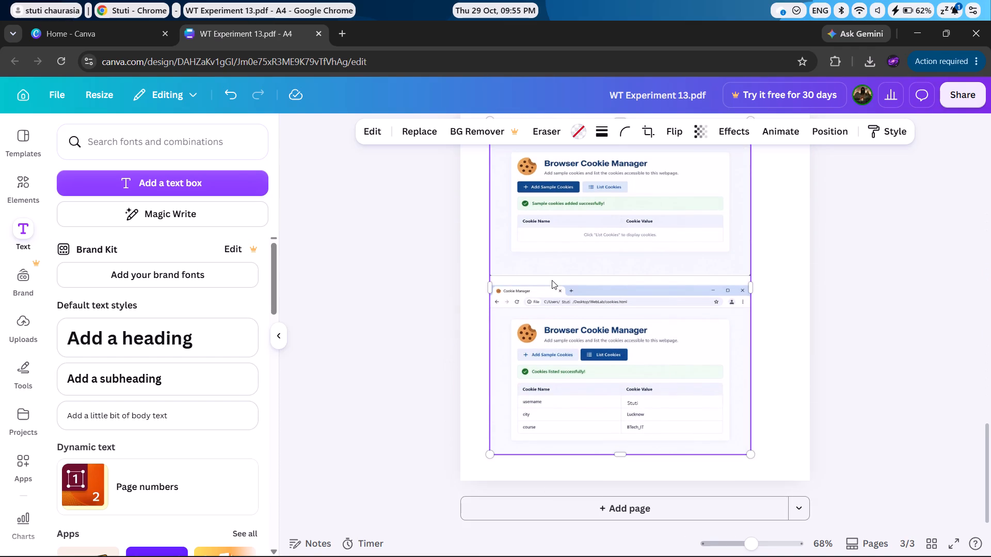
{"action": "scroll", "coordinate": [584, 275], "scroll_direction": "up", "scroll_amount": 2}
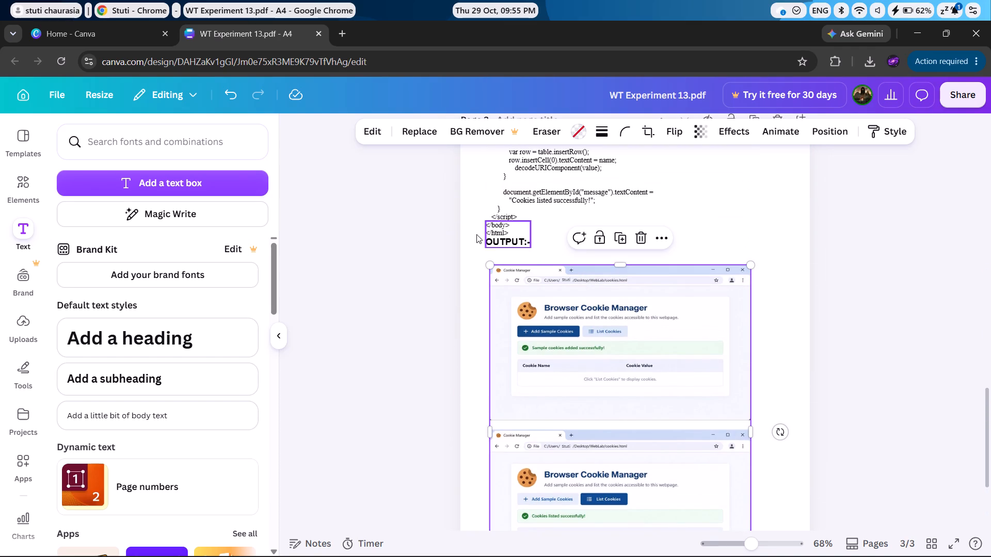
{"action": "left_click", "coordinate": [512, 230]}
{"action": "left_click", "coordinate": [512, 230]}
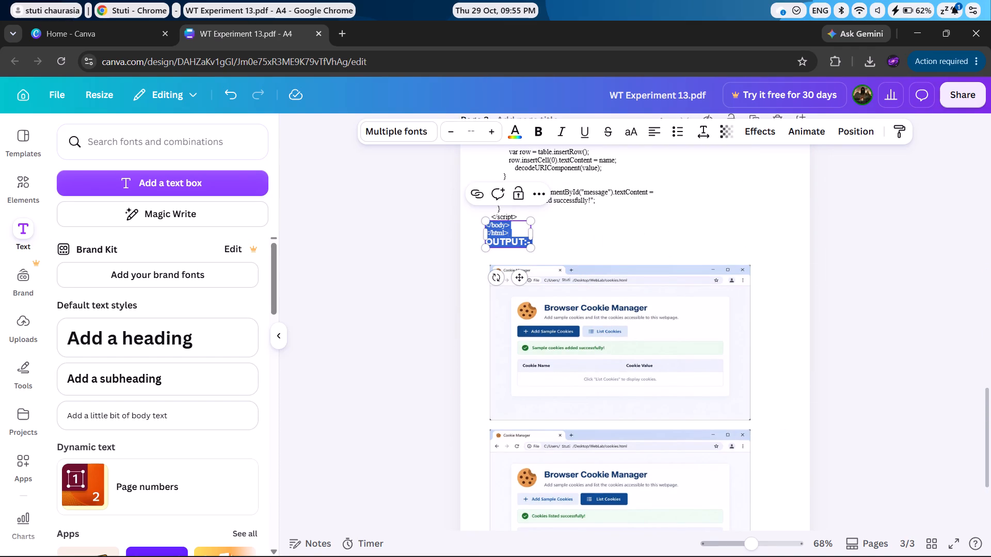
{"action": "left_click", "coordinate": [512, 230]}
{"action": "key", "text": "Return"}
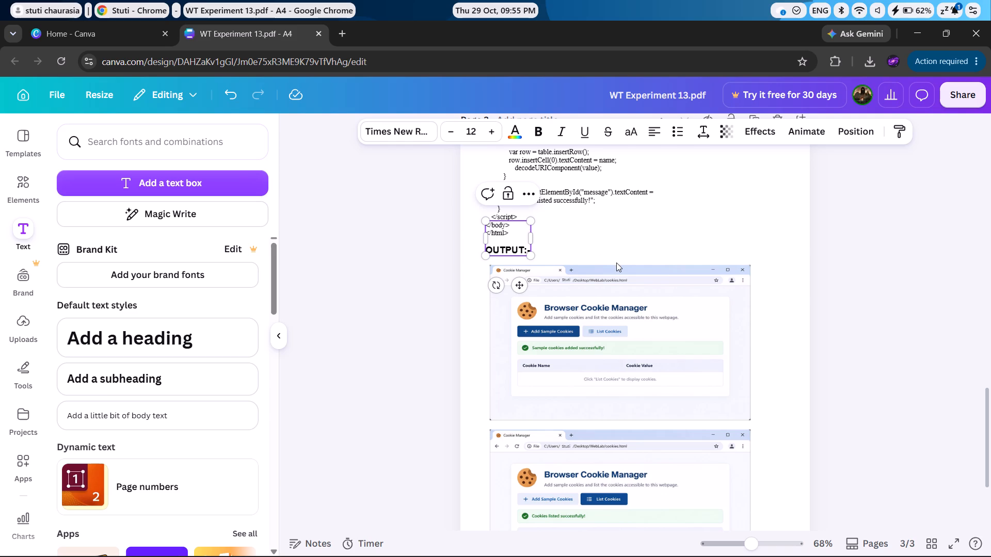
{"action": "left_click", "coordinate": [616, 261]}
Review the output screenshots and the code across all three pages for anything still needing correction.
{"action": "scroll", "coordinate": [710, 350], "scroll_direction": "down", "scroll_amount": 1}
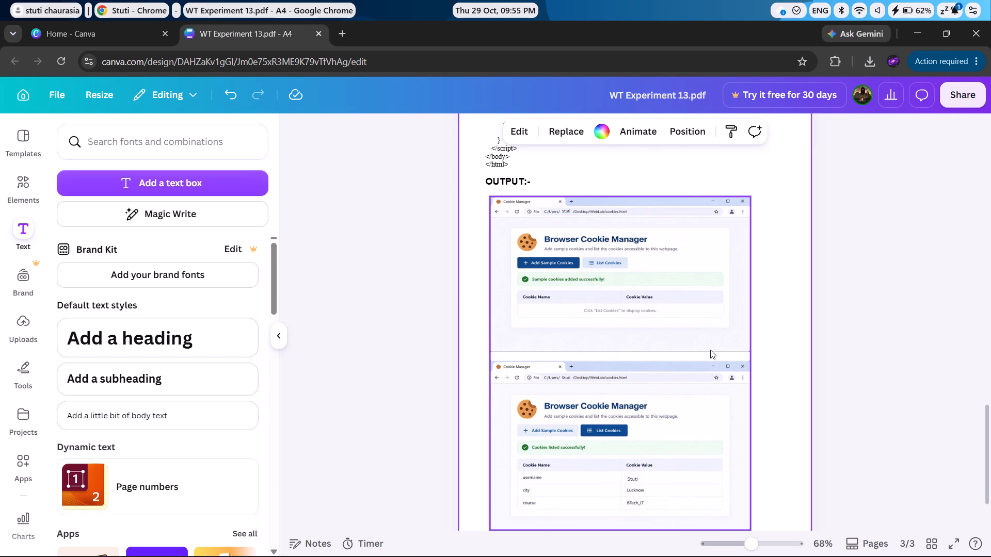
{"action": "scroll", "coordinate": [710, 350], "scroll_direction": "down", "scroll_amount": 4}
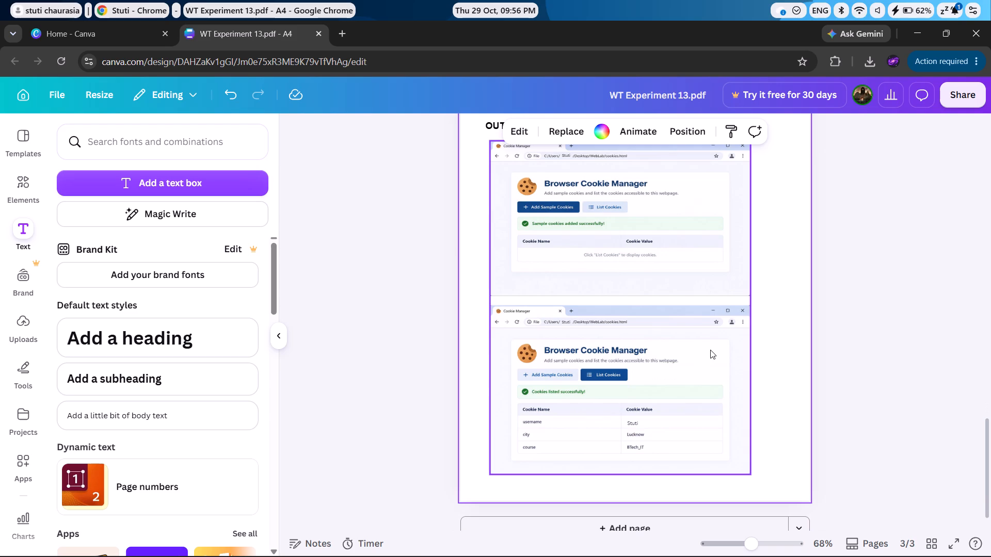
{"action": "scroll", "coordinate": [710, 350], "scroll_direction": "up", "scroll_amount": 2}
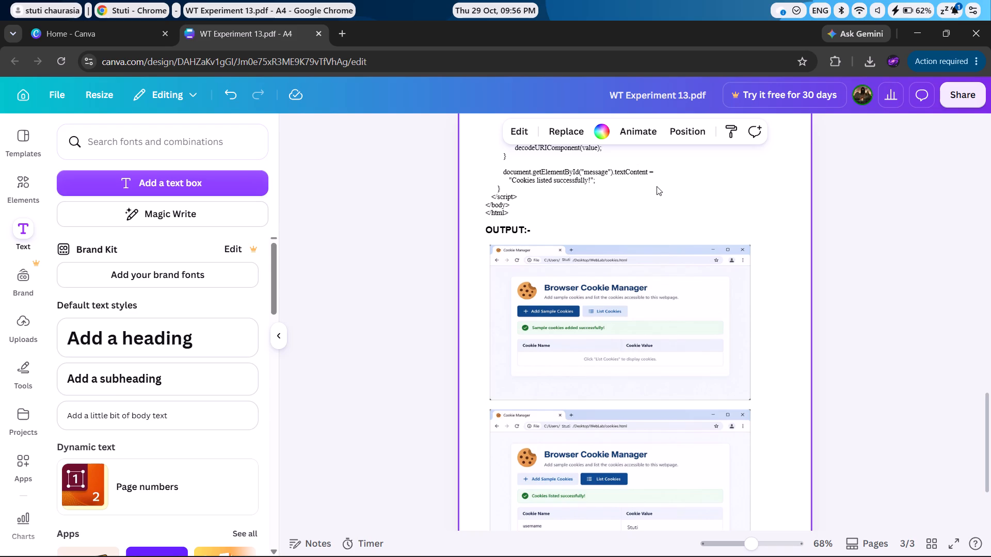
{"action": "left_click", "coordinate": [947, 94]}
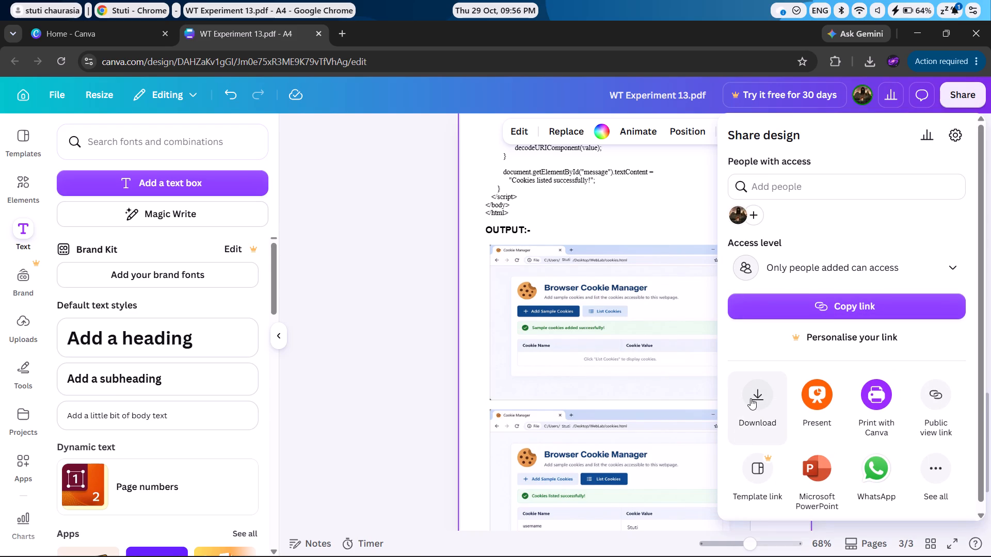
{"action": "left_click", "coordinate": [619, 216]}
{"action": "scroll", "coordinate": [619, 216], "scroll_direction": "up", "scroll_amount": 6}
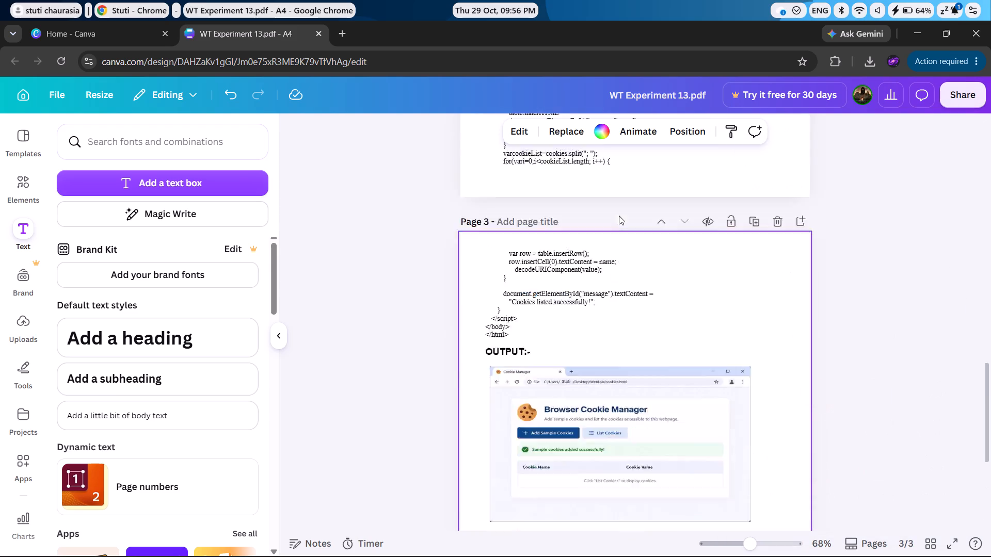
{"action": "scroll", "coordinate": [619, 216], "scroll_direction": "up", "scroll_amount": 2}
{"action": "scroll", "coordinate": [619, 216], "scroll_direction": "down", "scroll_amount": 2}
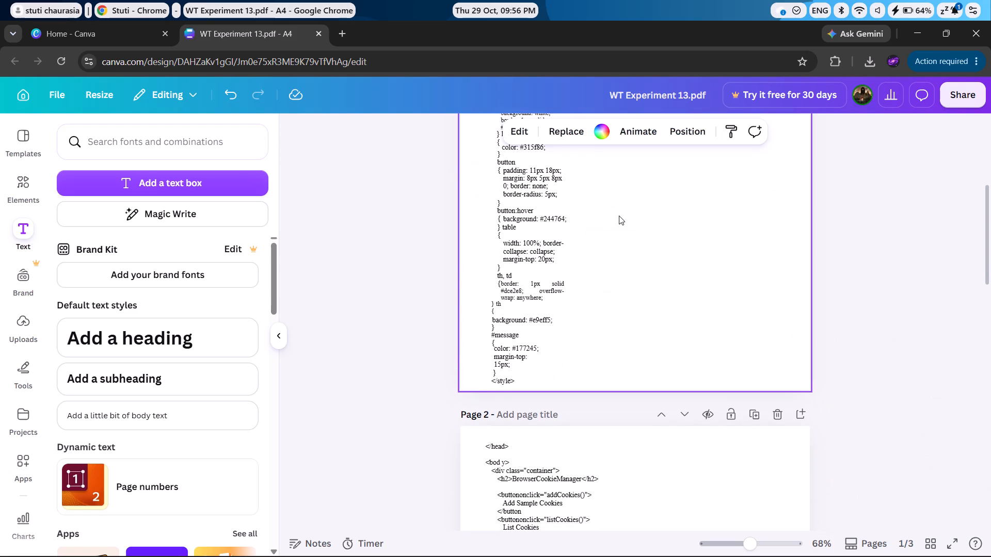
{"action": "scroll", "coordinate": [619, 216], "scroll_direction": "down", "scroll_amount": 4}
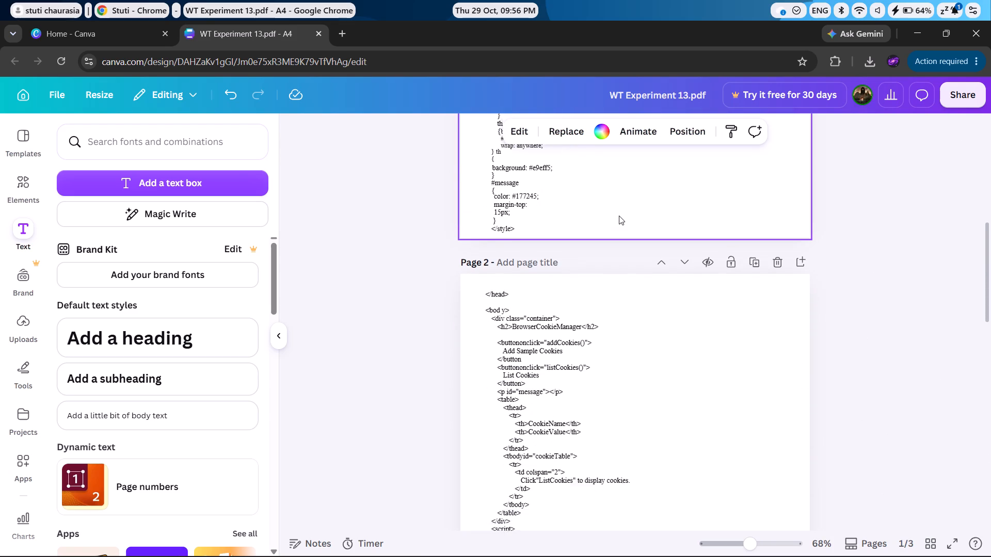
{"action": "scroll", "coordinate": [619, 216], "scroll_direction": "up", "scroll_amount": 2}
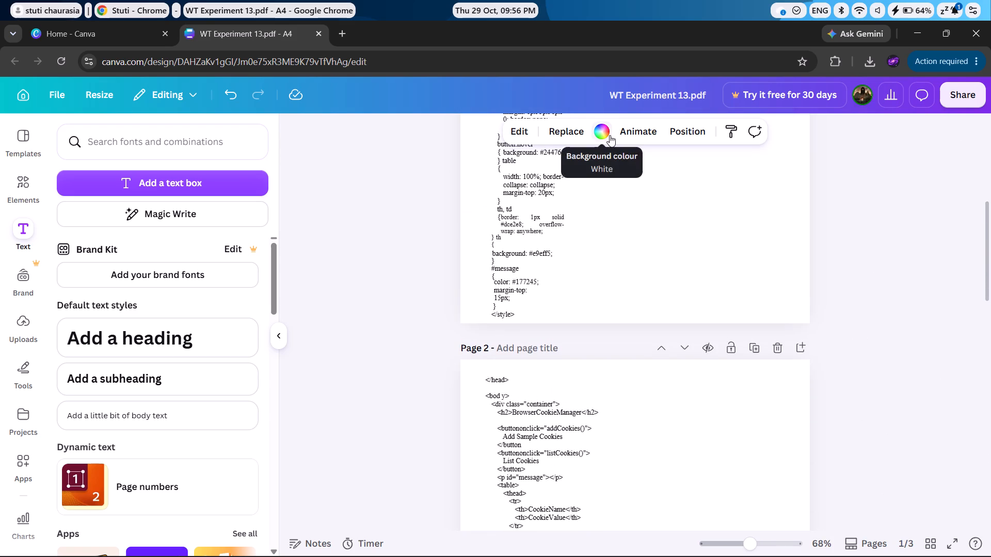
{"action": "left_click", "coordinate": [604, 261]}
{"action": "scroll", "coordinate": [604, 261], "scroll_direction": "down", "scroll_amount": 4}
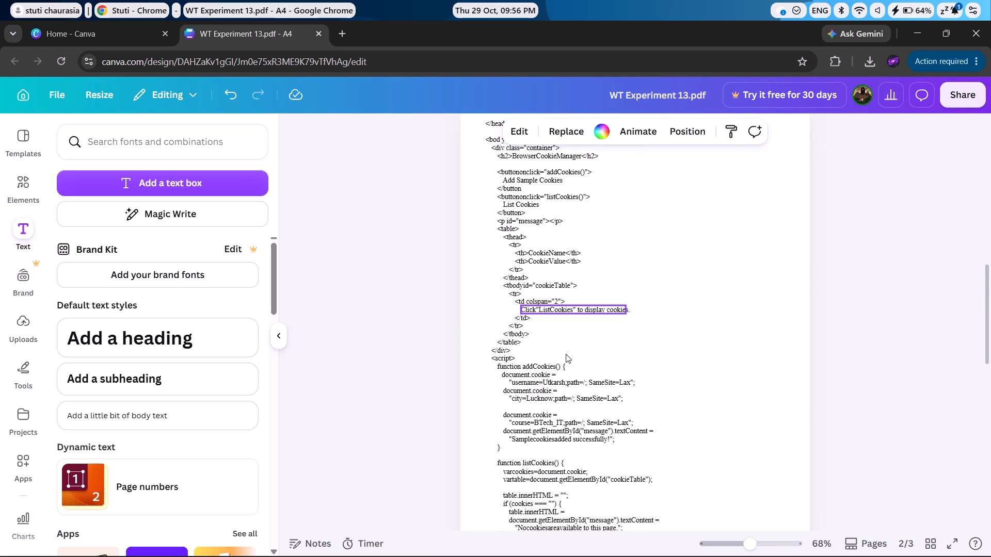
{"action": "scroll", "coordinate": [566, 357], "scroll_direction": "up", "scroll_amount": 7}
Change the username value in the addCookies() code on page 2 to "Stuti".
{"action": "scroll", "coordinate": [566, 357], "scroll_direction": "down", "scroll_amount": 3}
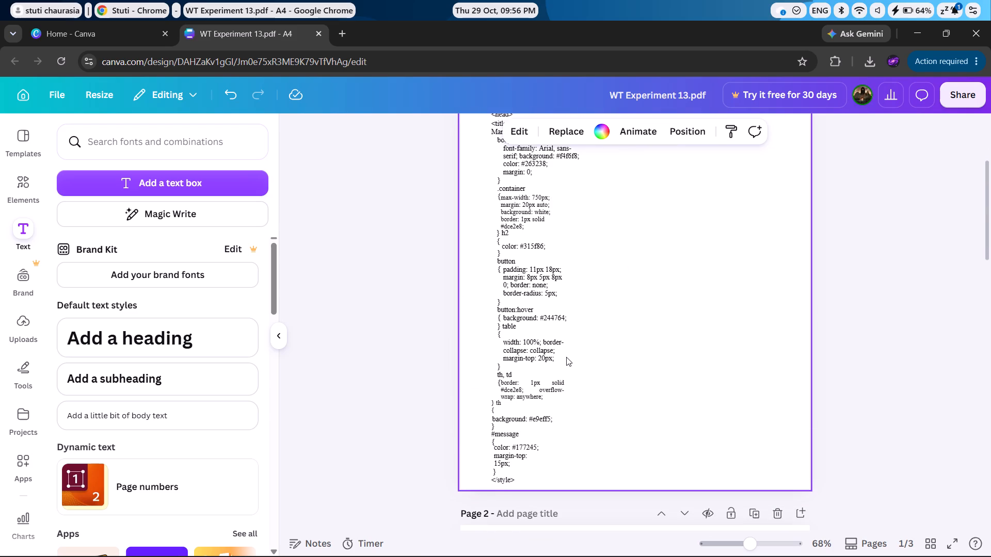
{"action": "scroll", "coordinate": [566, 357], "scroll_direction": "down", "scroll_amount": 4}
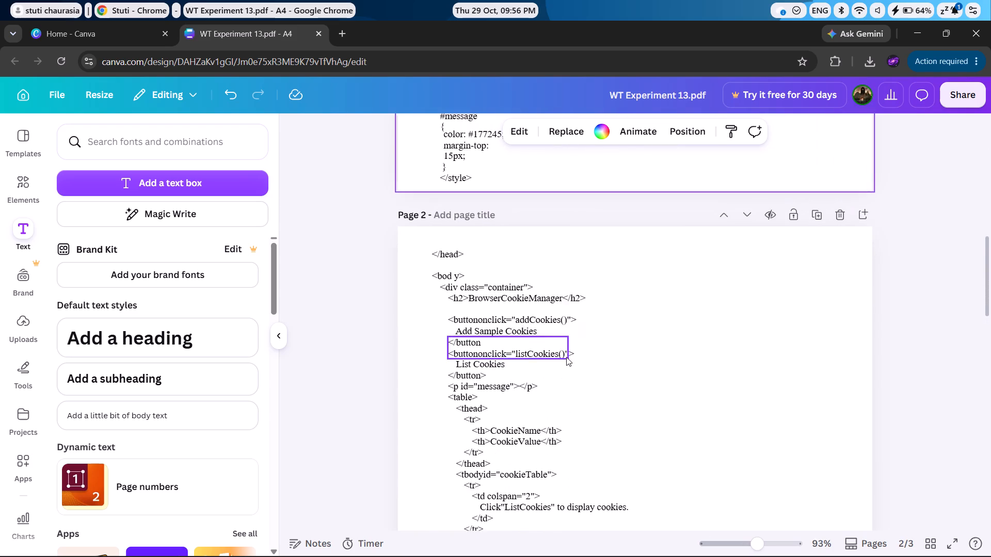
{"action": "scroll", "coordinate": [566, 357], "scroll_direction": "down", "scroll_amount": 3}
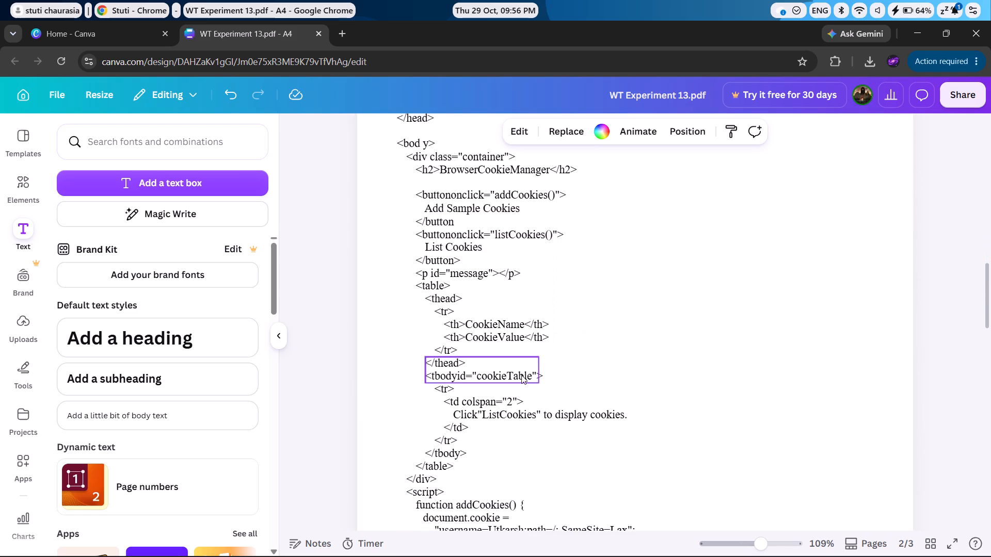
{"action": "scroll", "coordinate": [502, 369], "scroll_direction": "down", "scroll_amount": 1}
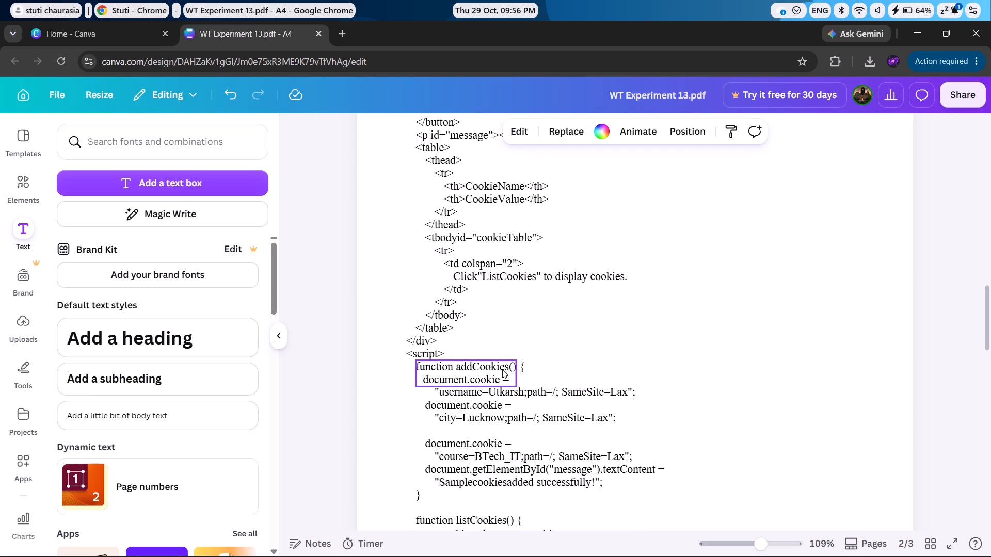
{"action": "scroll", "coordinate": [502, 369], "scroll_direction": "down", "scroll_amount": 1}
{"action": "left_click", "coordinate": [523, 388]}
{"action": "left_click", "coordinate": [523, 389]}
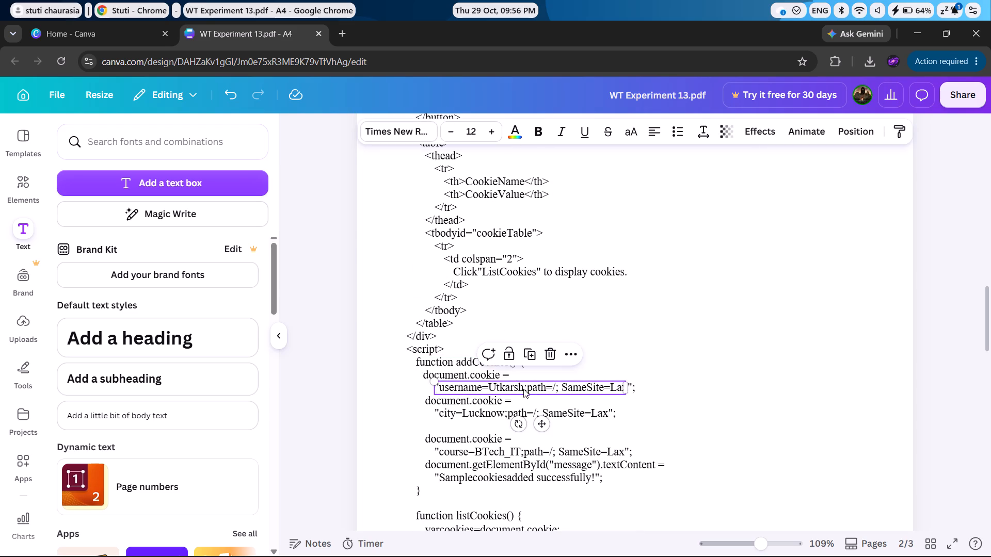
{"action": "left_click", "coordinate": [523, 390]}
{"action": "key", "text": "BackSpace"}
{"action": "key", "text": "BackSpace"}
{"action": "key", "text": "BackSpace"}
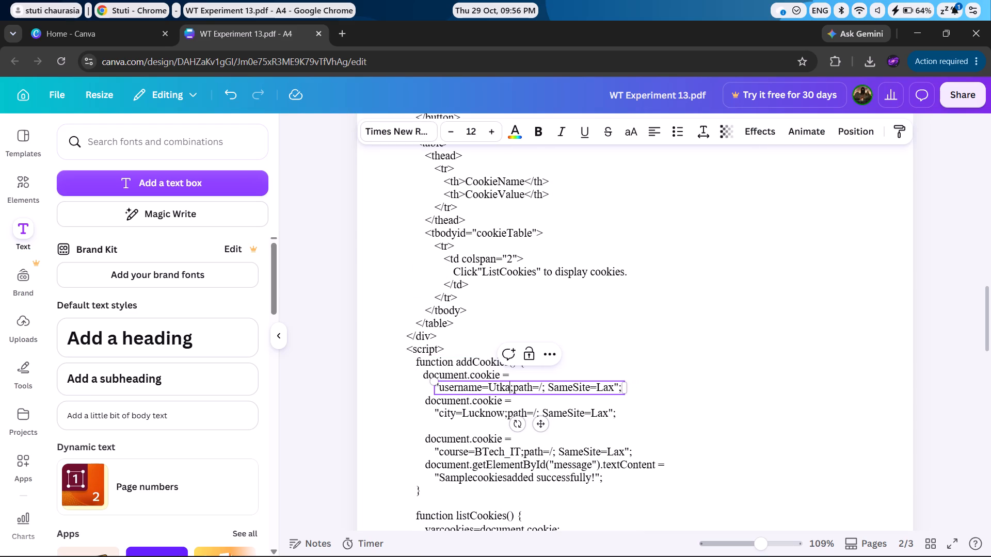
{"action": "key", "text": "BackSpace"}
{"action": "key", "text": "BackSpace"}
{"action": "key", "text": "BackSpace"}
{"action": "key", "text": "BackSpace"}
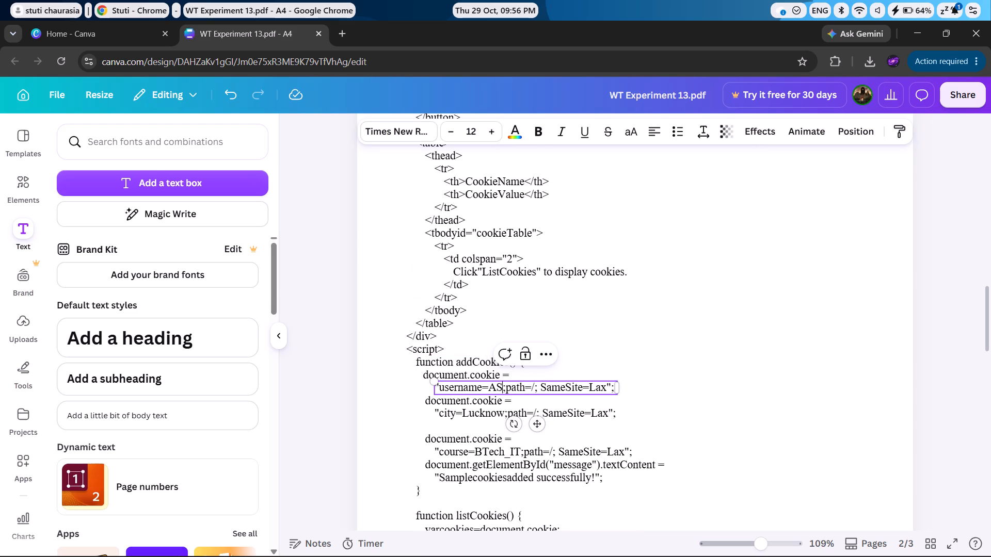
{"action": "key", "text": "BackSpace"}
{"action": "key", "text": "BackSpace"}
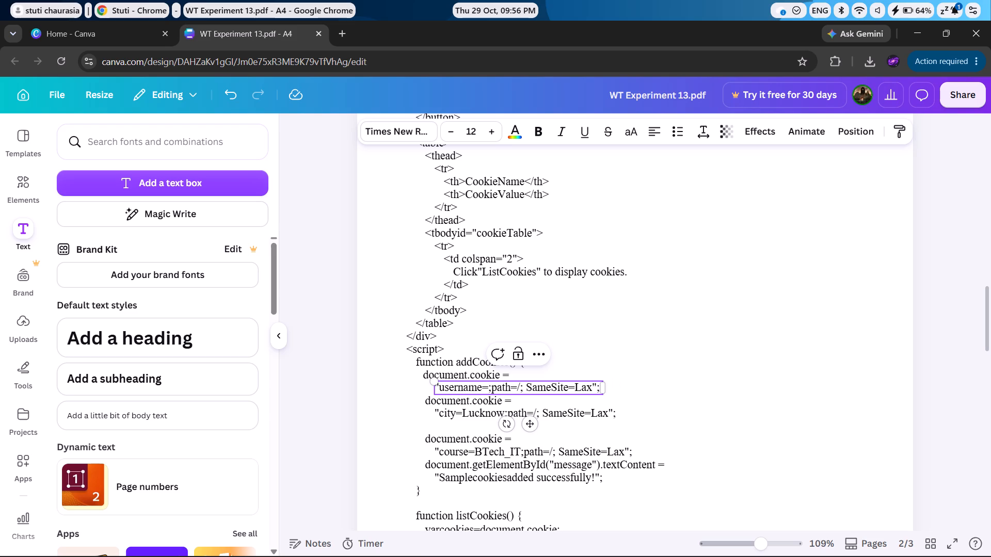
{"action": "type", "text": "tuti"}
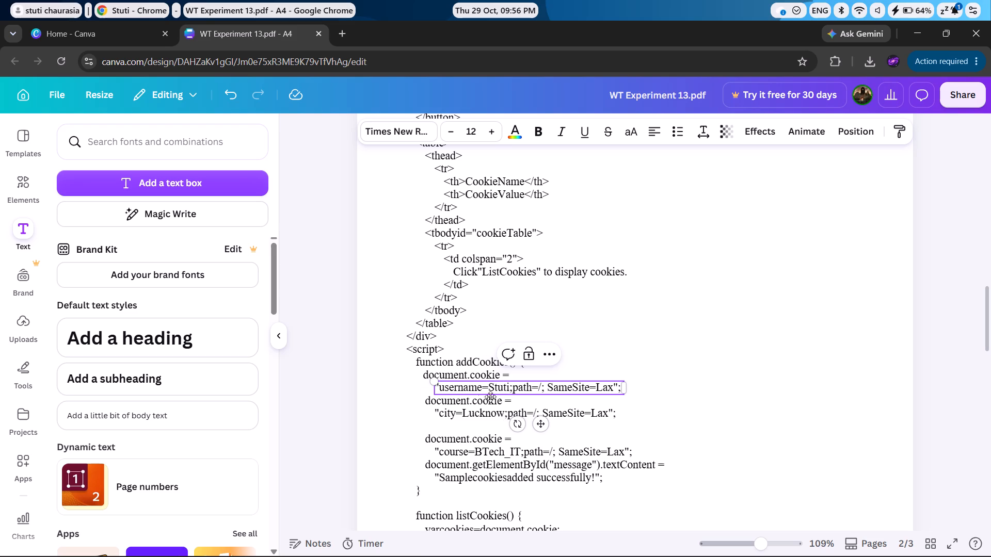
{"action": "left_click", "coordinate": [645, 426]}
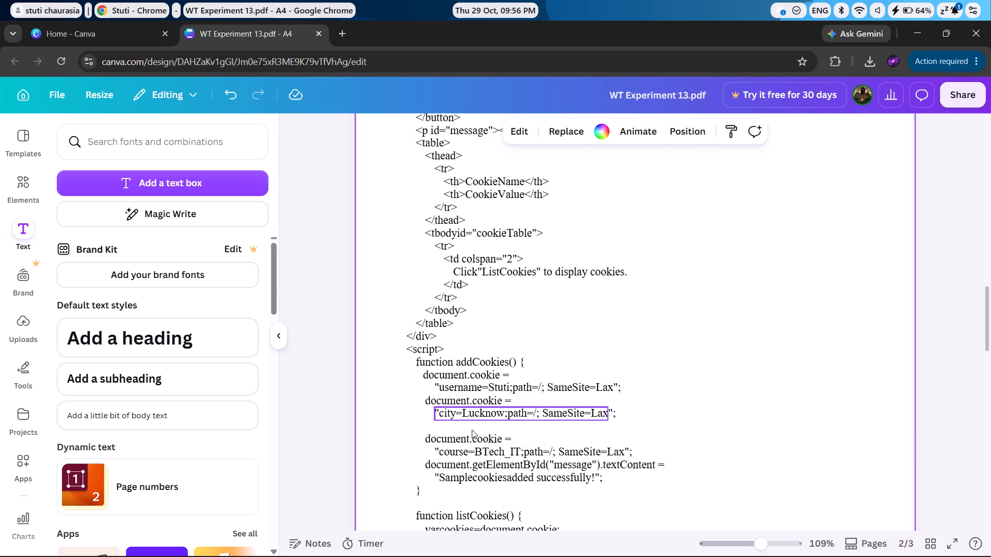
Duplicate the "Stuti" text from the username row of the cookie table on page 3.
{"action": "scroll", "coordinate": [551, 442], "scroll_direction": "down", "scroll_amount": 1}
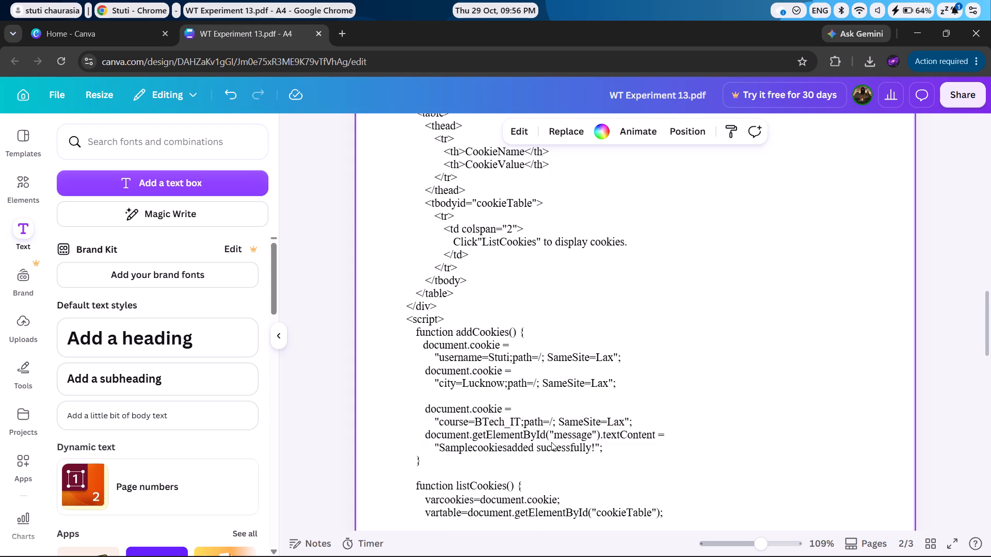
{"action": "scroll", "coordinate": [551, 442], "scroll_direction": "down", "scroll_amount": 3}
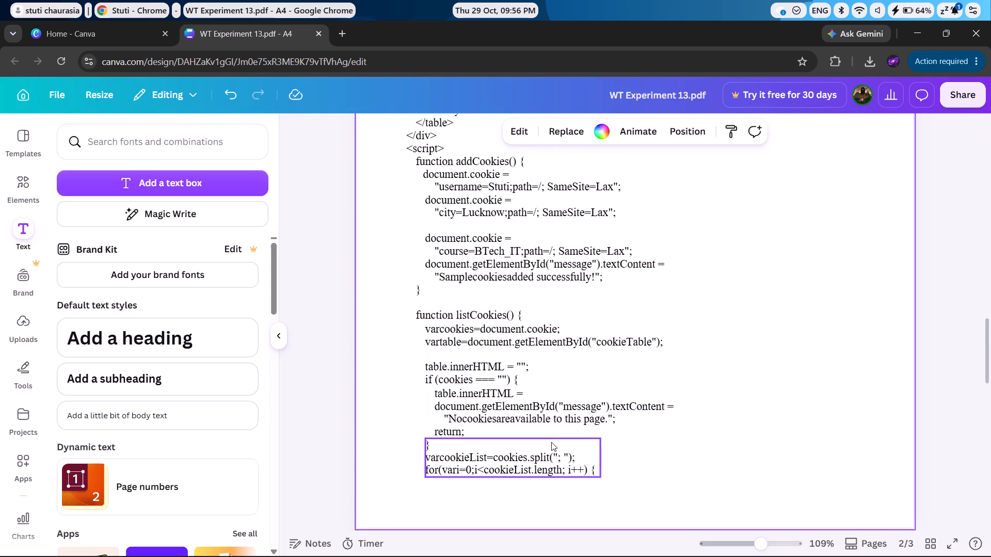
{"action": "scroll", "coordinate": [551, 442], "scroll_direction": "down", "scroll_amount": 5}
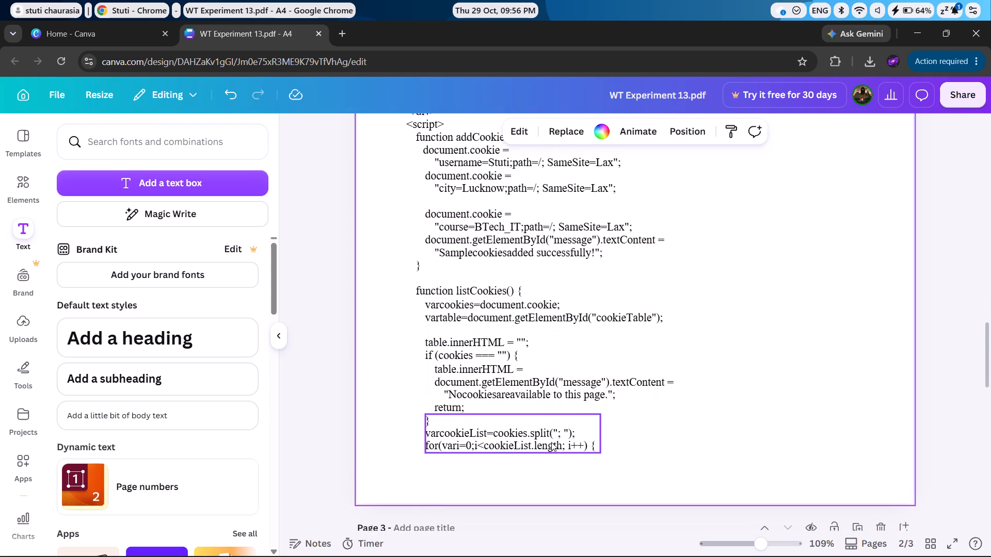
{"action": "scroll", "coordinate": [551, 442], "scroll_direction": "down", "scroll_amount": 2}
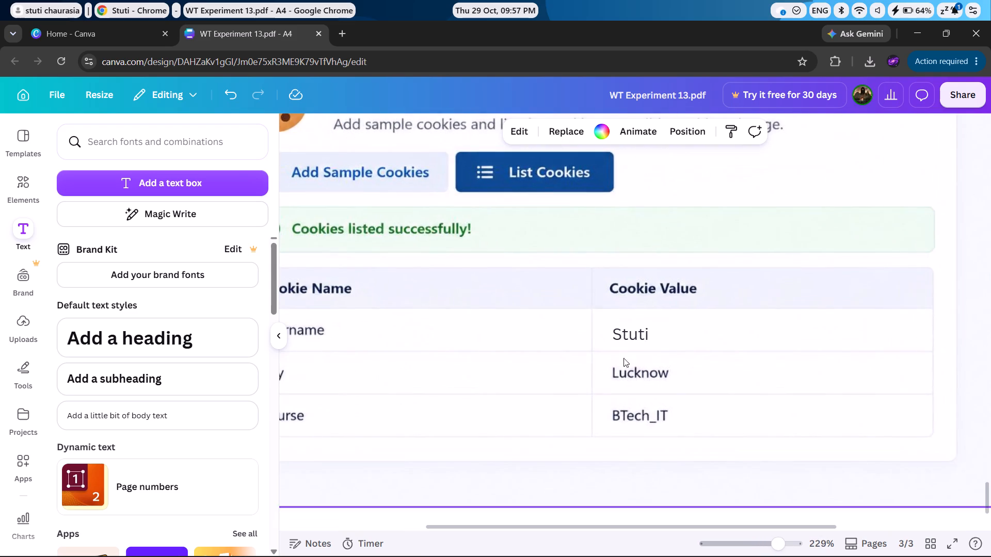
{"action": "left_click", "coordinate": [623, 336]}
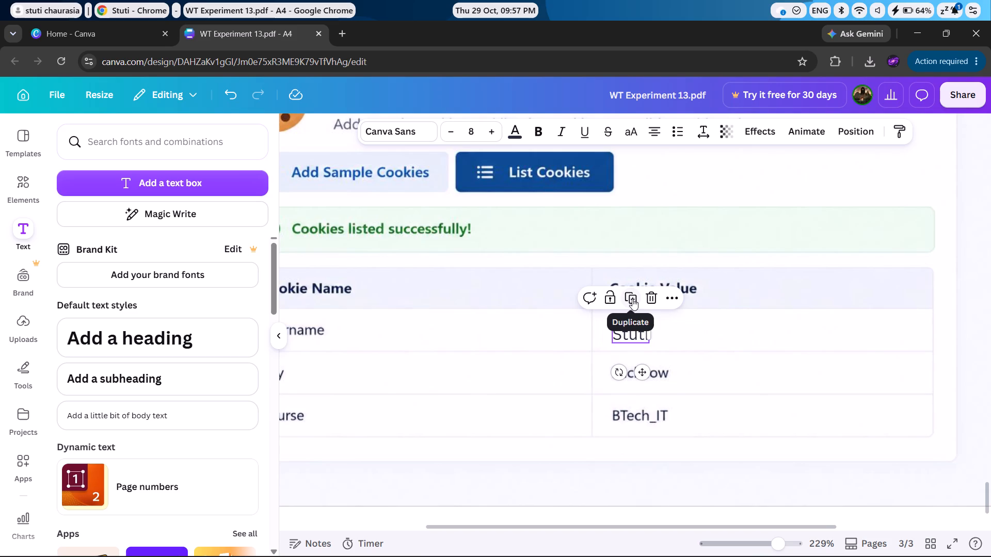
{"action": "left_click", "coordinate": [632, 299]}
{"action": "left_click", "coordinate": [708, 387]}
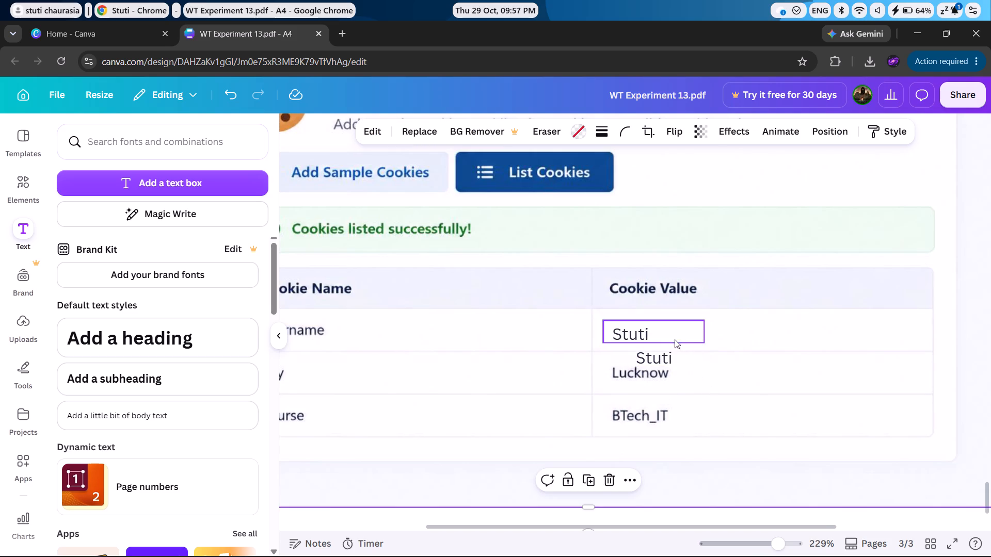
Duplicate the white cover rectangle behind the username value and place the copy over "Lucknow" in the city row.
{"action": "left_click", "coordinate": [668, 336]}
{"action": "left_click", "coordinate": [654, 293]}
{"action": "left_click_drag", "start_coordinate": [680, 355], "coordinate": [656, 372]}
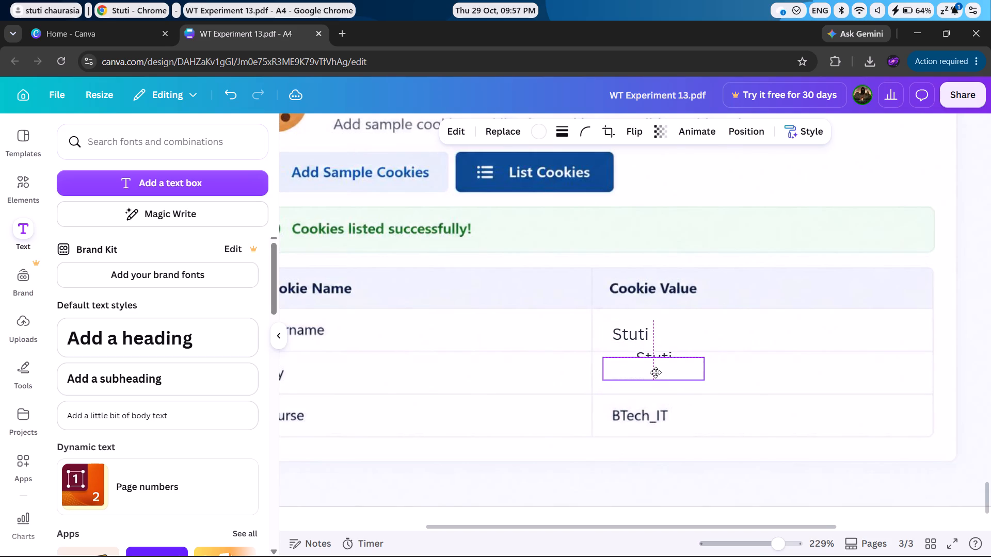
{"action": "left_click_drag", "start_coordinate": [656, 372], "coordinate": [656, 373]}
{"action": "left_click", "coordinate": [753, 392]}
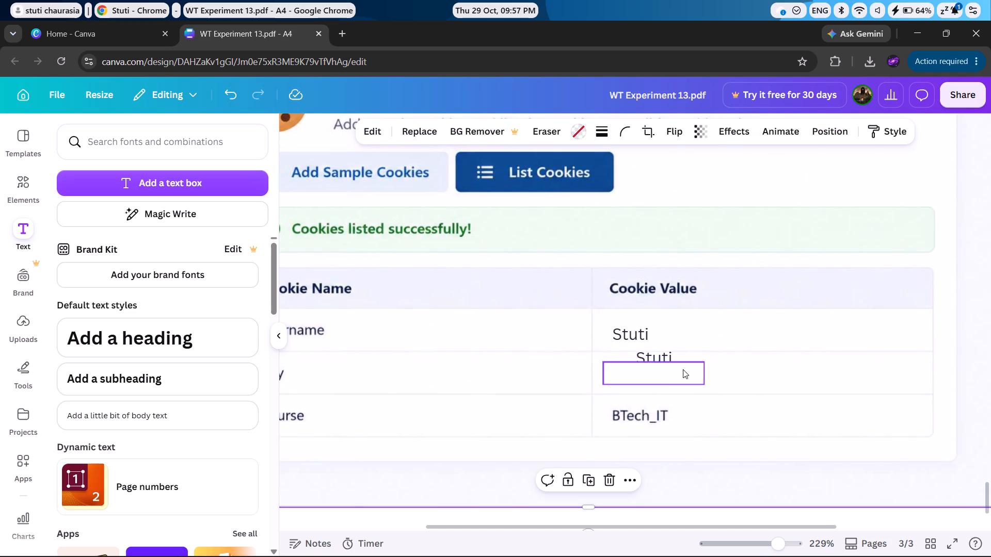
Move the duplicated "Stuti" text clear of the city row's cover rectangle and delete it.
{"action": "left_click_drag", "start_coordinate": [651, 357], "coordinate": [636, 373]}
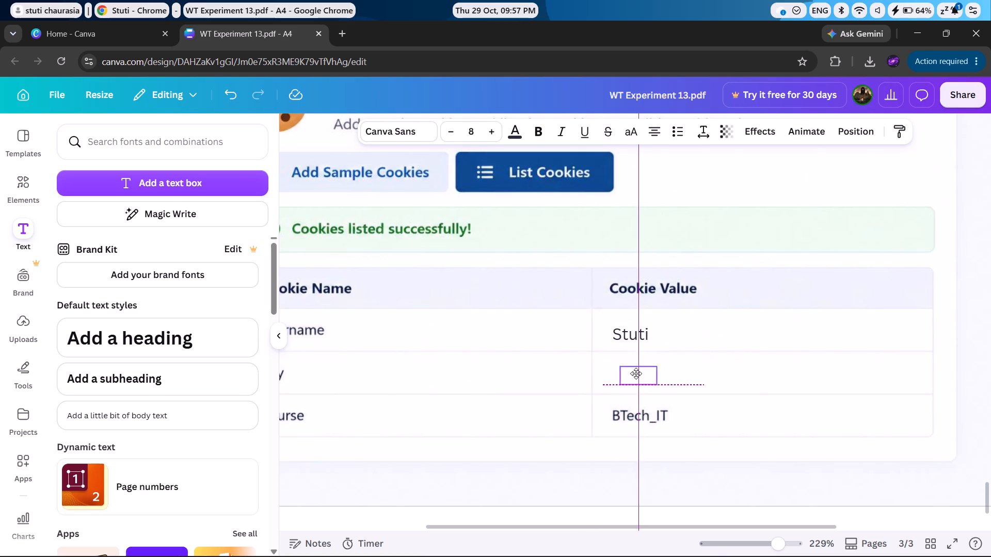
{"action": "left_click_drag", "start_coordinate": [636, 373], "coordinate": [754, 371]}
{"action": "double_click", "coordinate": [754, 371]}
{"action": "double_click", "coordinate": [770, 371]}
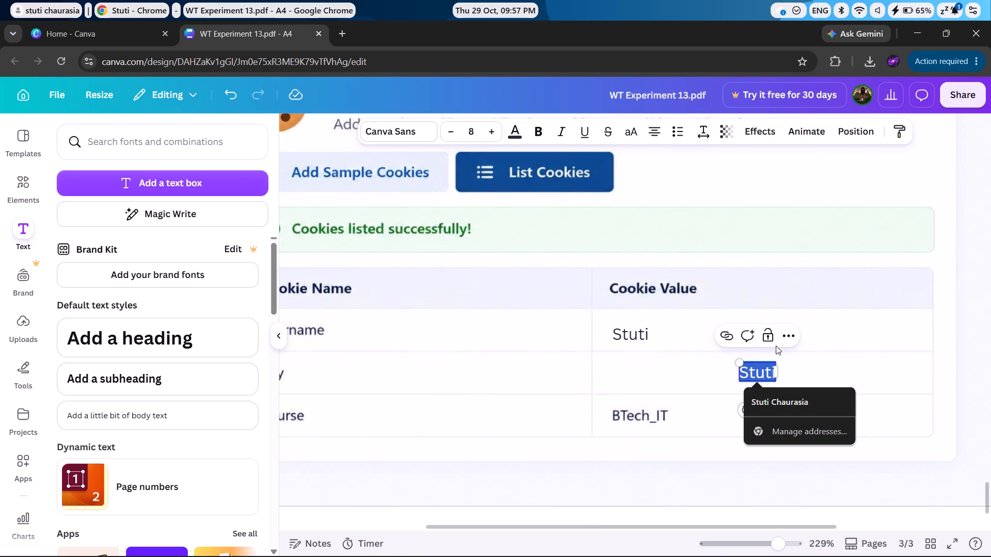
{"action": "left_click", "coordinate": [784, 382]}
{"action": "left_click", "coordinate": [806, 377]}
{"action": "left_click", "coordinate": [779, 375]}
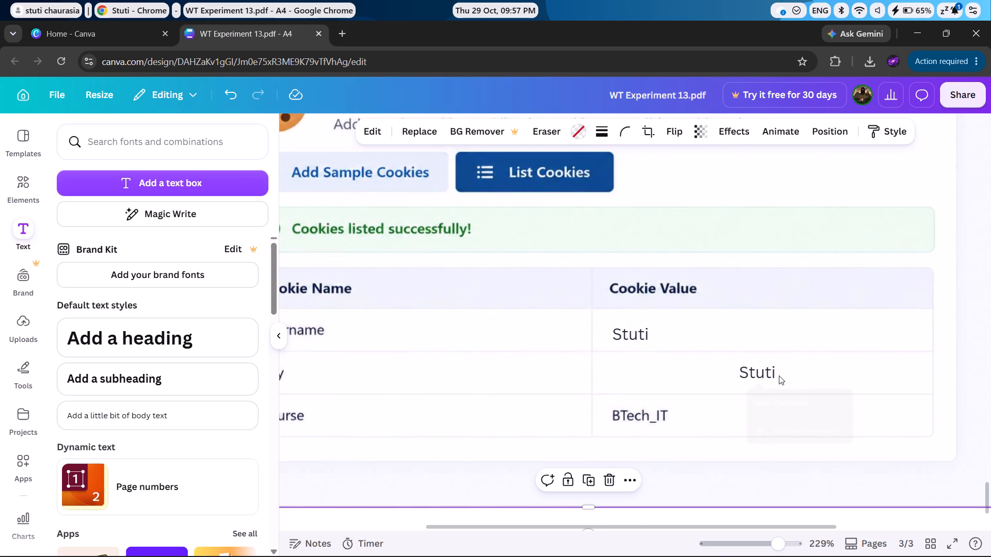
{"action": "left_click", "coordinate": [766, 375]}
{"action": "left_click", "coordinate": [775, 340]}
Add a body text box reading "Kanpur" on page 3 at font size 8 in the design's dark navy colour.
{"action": "left_click", "coordinate": [653, 338]}
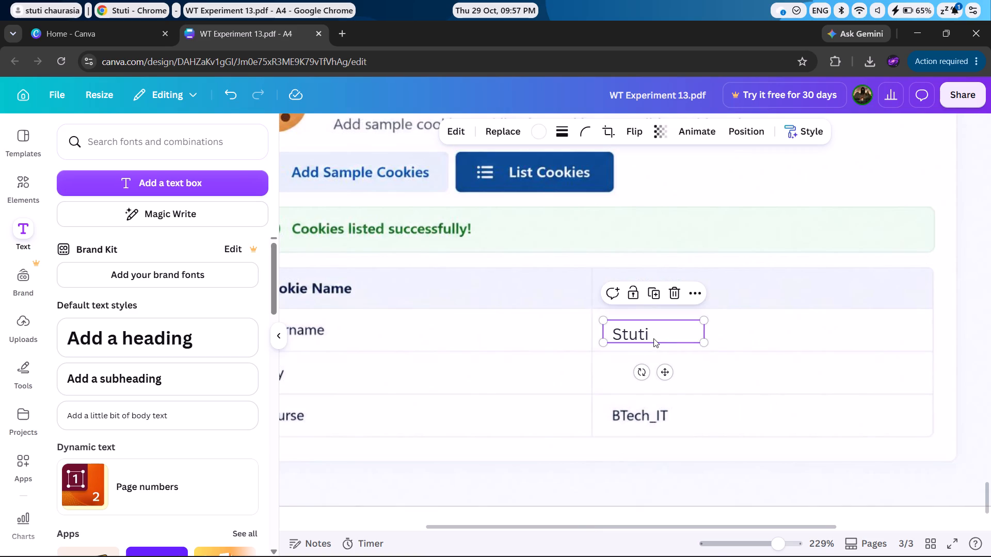
{"action": "left_click", "coordinate": [637, 335]}
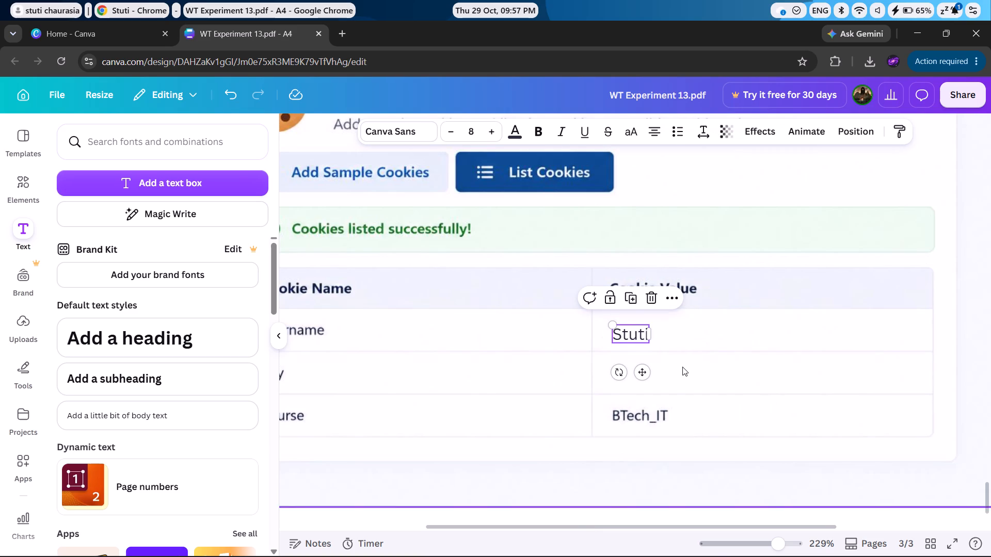
{"action": "left_click", "coordinate": [686, 371]}
{"action": "left_click", "coordinate": [784, 391]}
{"action": "left_click", "coordinate": [98, 406]}
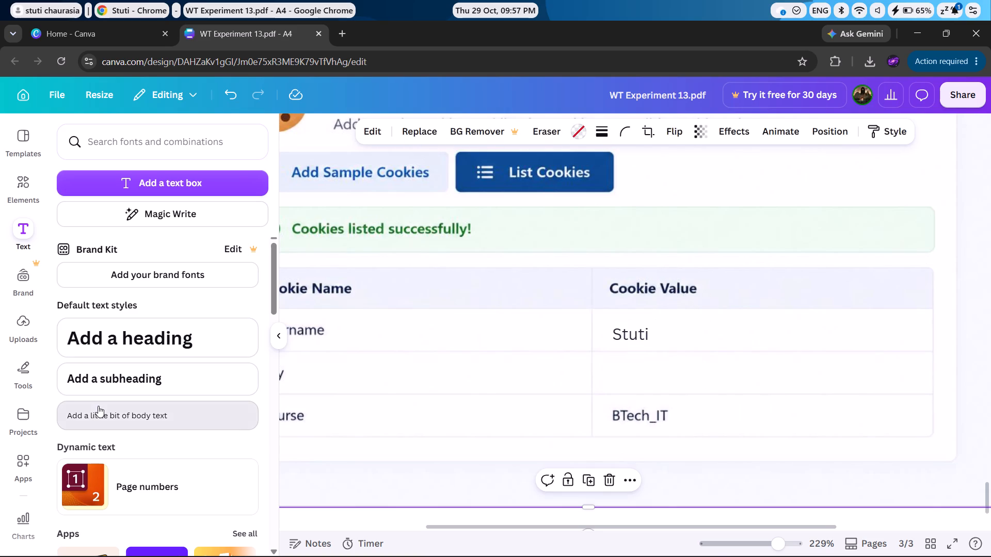
{"action": "key", "text": "BackSpace"}
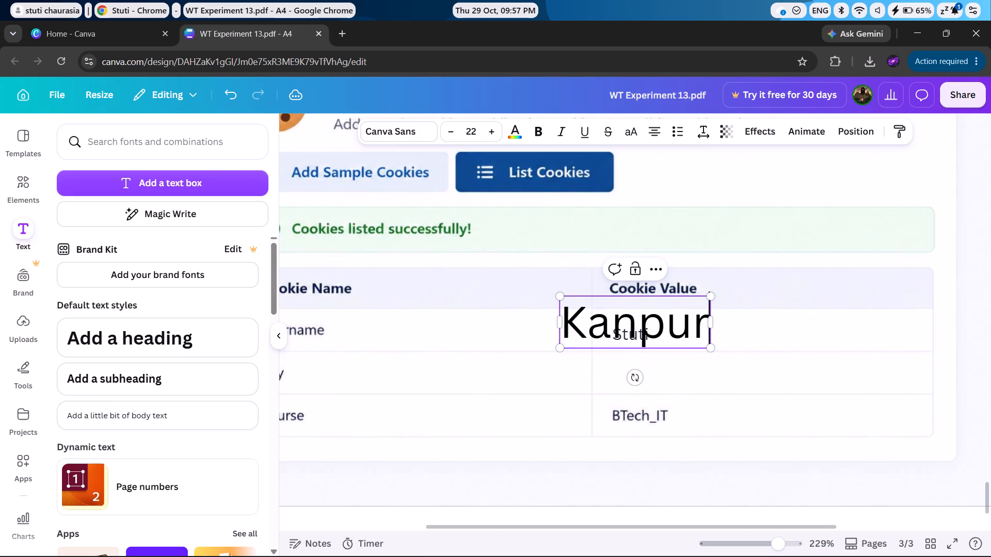
{"action": "left_click", "coordinate": [471, 129]}
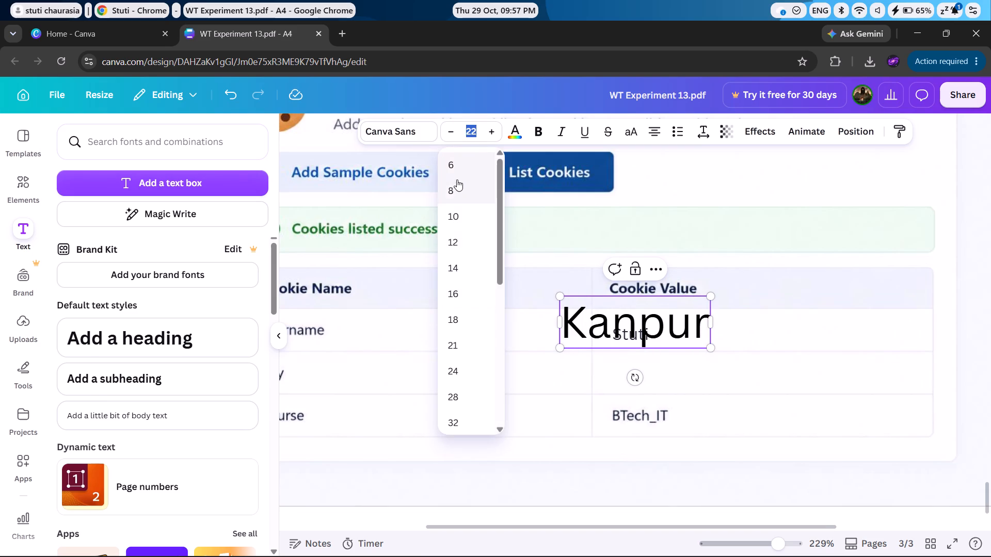
{"action": "left_click", "coordinate": [454, 190]}
{"action": "left_click", "coordinate": [725, 329]}
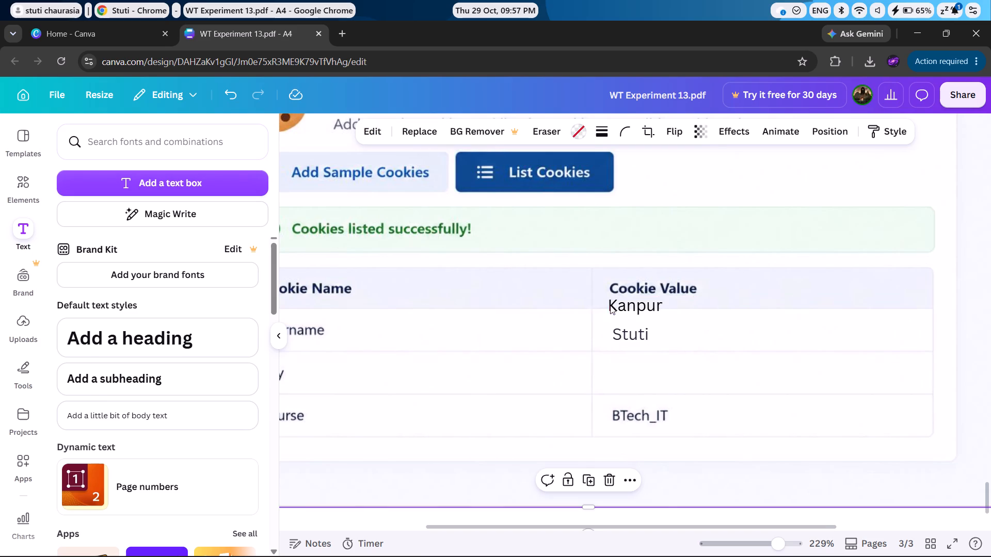
{"action": "left_click", "coordinate": [618, 307]}
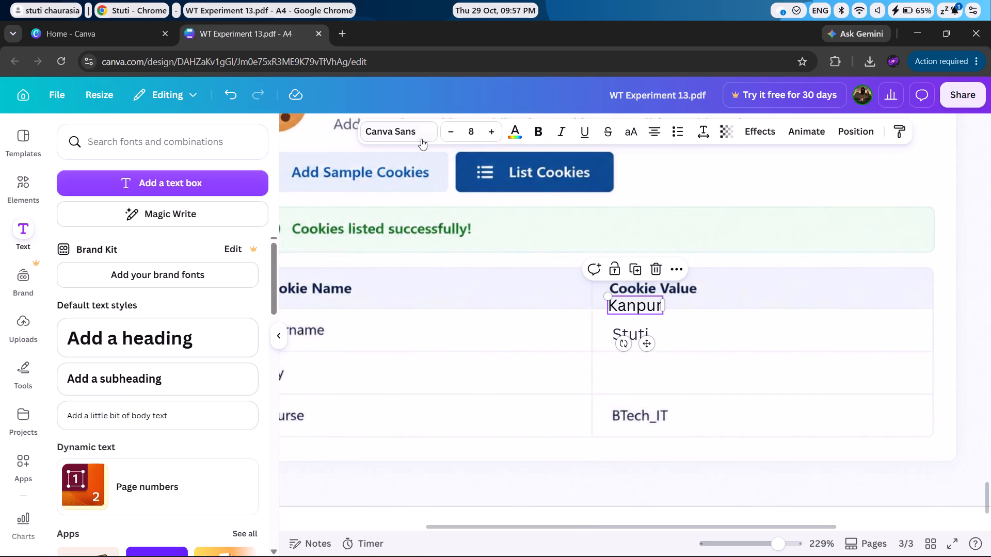
{"action": "left_click", "coordinate": [519, 133]}
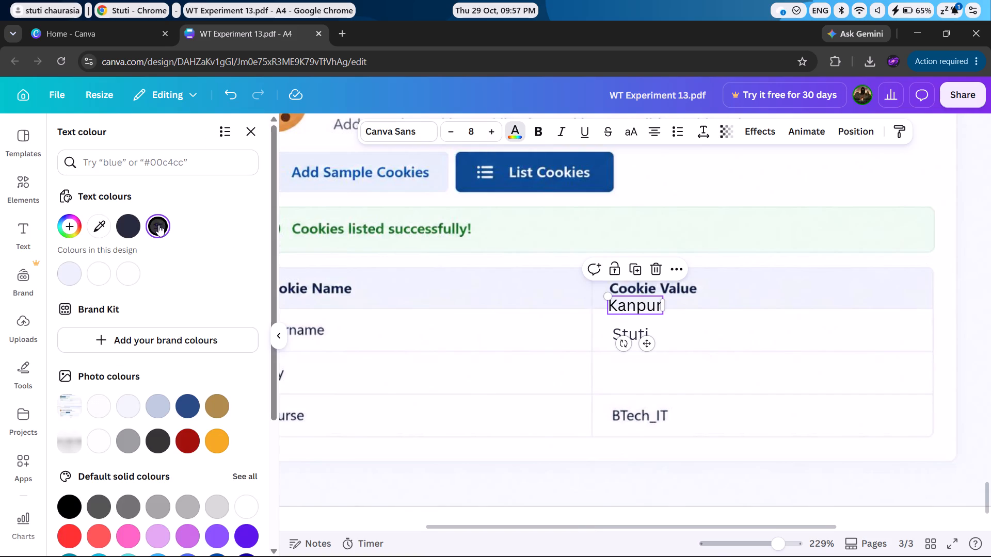
{"action": "left_click", "coordinate": [134, 225]}
Place the "Kanpur" text in the city row of the cookie table, left-aligned with "Stuti" above it.
{"action": "left_click", "coordinate": [632, 368]}
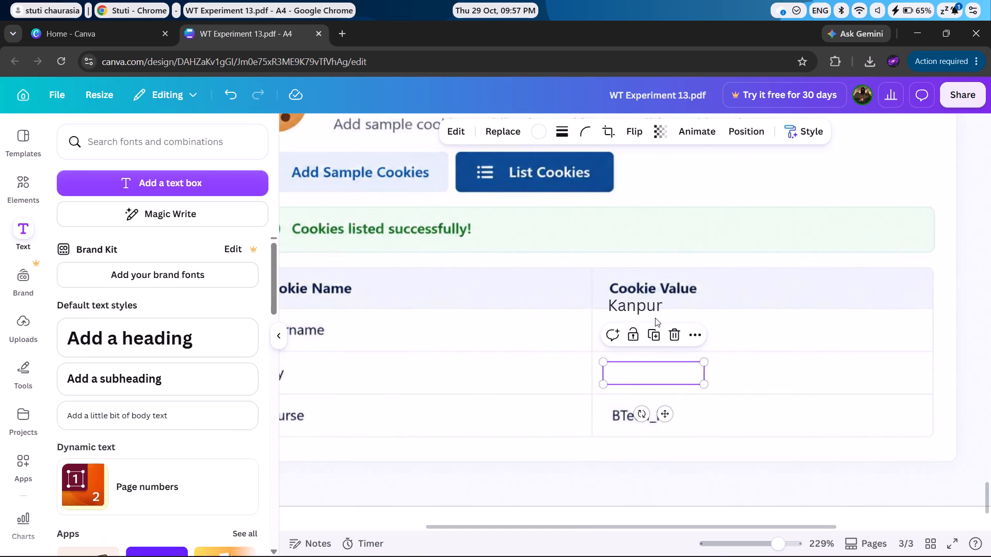
{"action": "left_click_drag", "start_coordinate": [644, 305], "coordinate": [648, 372]}
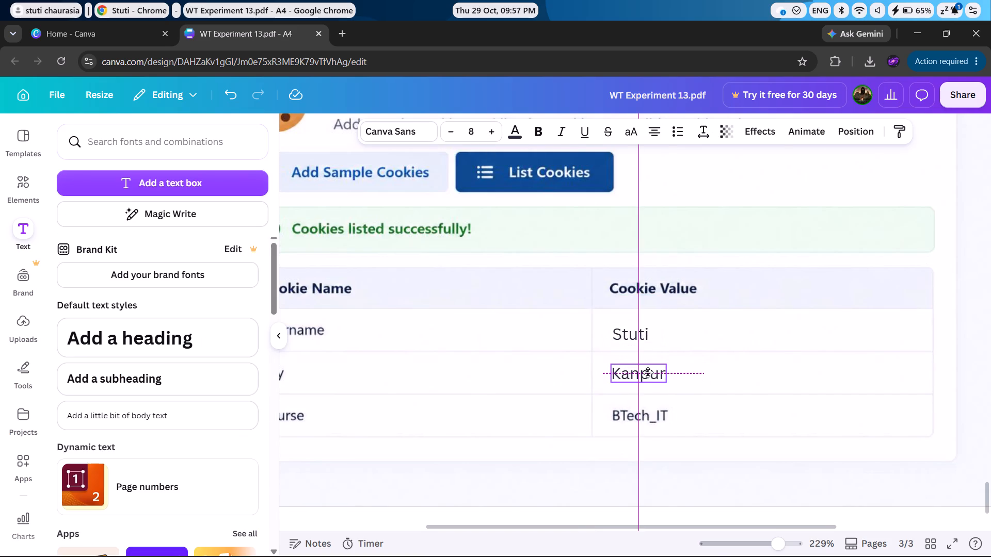
{"action": "left_click_drag", "start_coordinate": [648, 372], "coordinate": [651, 373]}
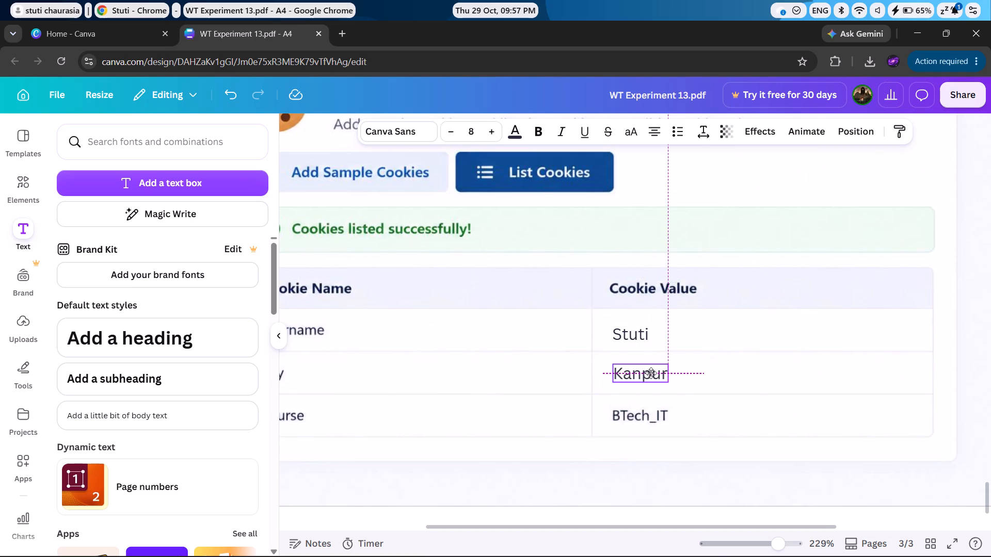
{"action": "left_click_drag", "start_coordinate": [651, 373], "coordinate": [651, 373]}
{"action": "left_click", "coordinate": [713, 412]}
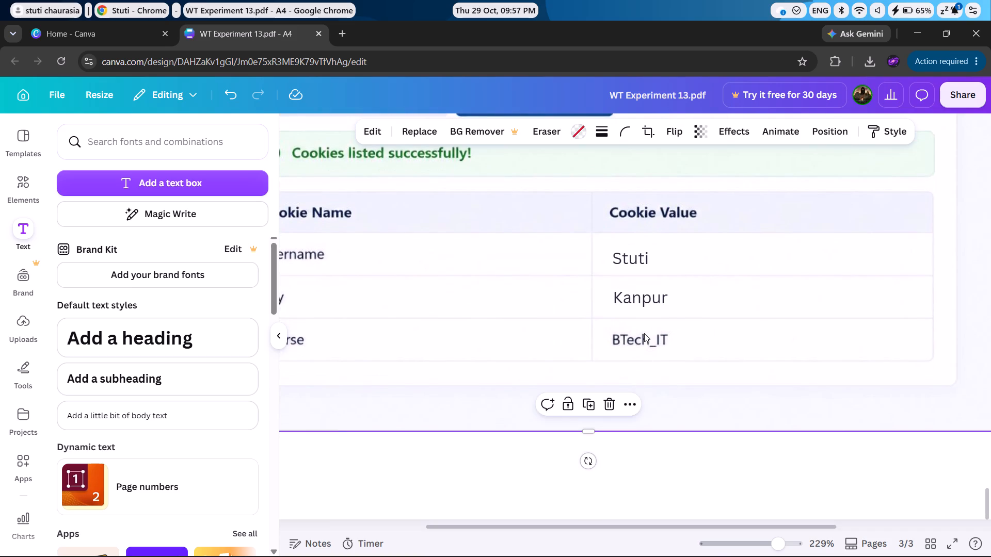
{"action": "scroll", "coordinate": [644, 333], "scroll_direction": "up", "scroll_amount": 1}
{"action": "left_click", "coordinate": [628, 327]}
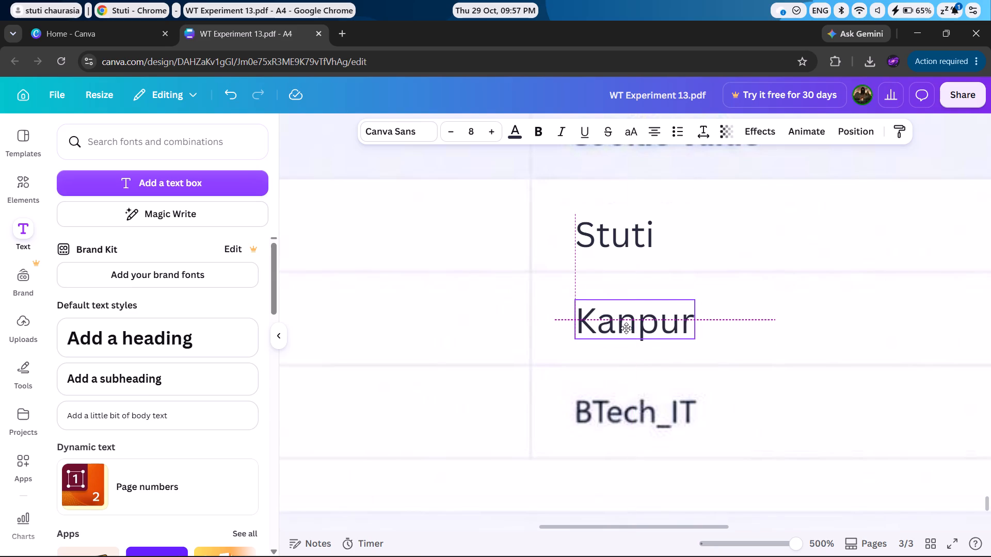
{"action": "left_click", "coordinate": [743, 347]}
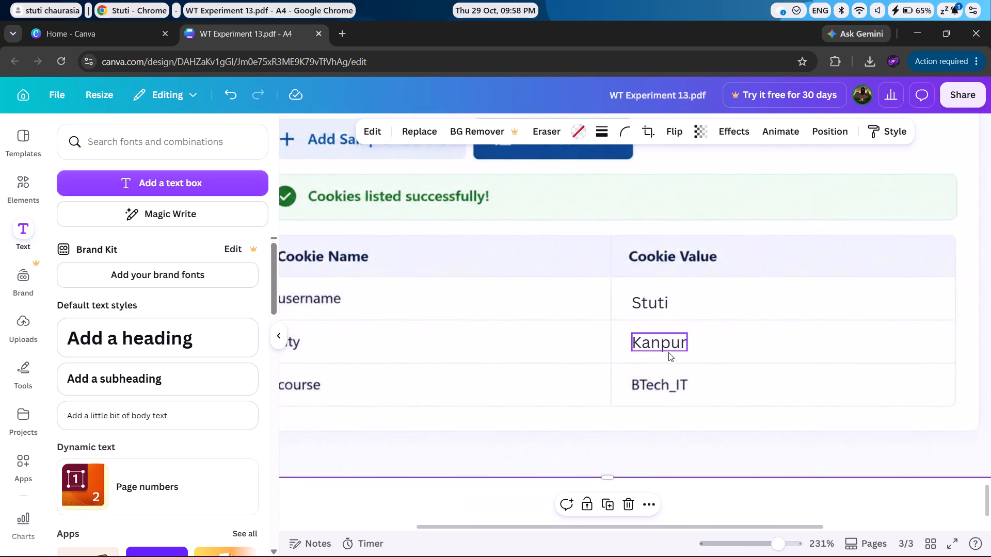
Change the city value in the addCookies() code on page 2 to "Kanpur".
{"action": "scroll", "coordinate": [668, 352], "scroll_direction": "up", "scroll_amount": 2}
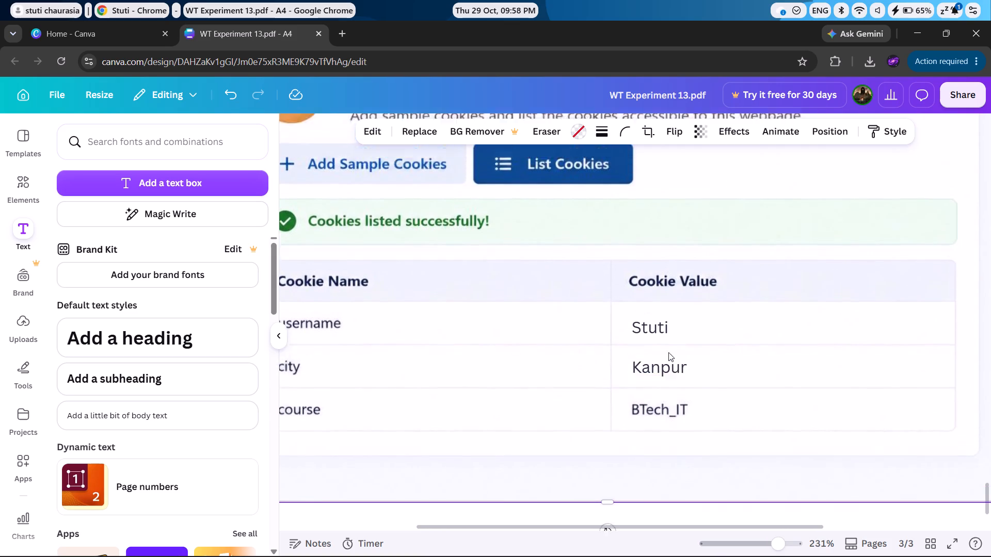
{"action": "scroll", "coordinate": [668, 352], "scroll_direction": "up", "scroll_amount": 6}
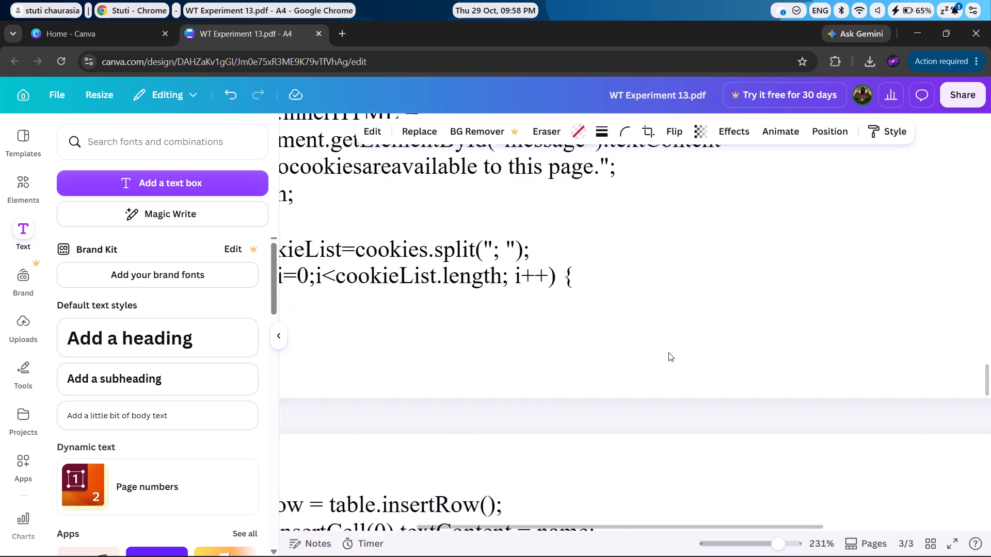
{"action": "scroll", "coordinate": [668, 352], "scroll_direction": "up", "scroll_amount": 4}
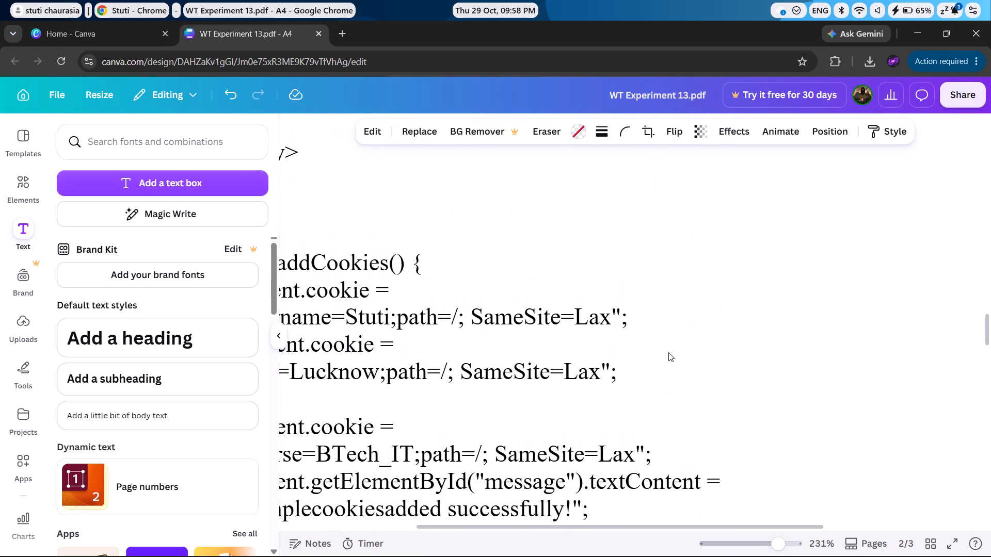
{"action": "scroll", "coordinate": [668, 352], "scroll_direction": "right", "scroll_amount": 3}
{"action": "left_click", "coordinate": [515, 371]}
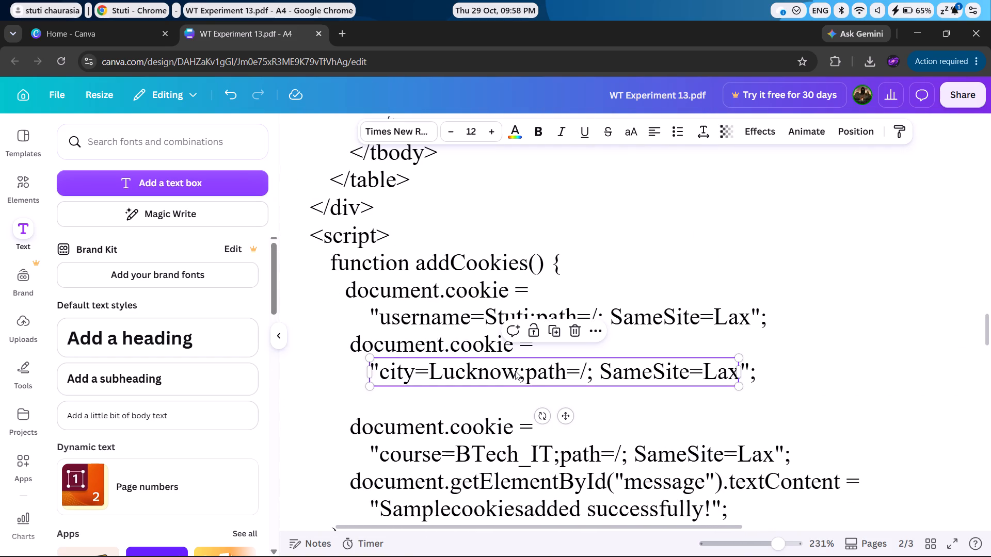
{"action": "left_click", "coordinate": [515, 371]}
{"action": "left_click", "coordinate": [515, 371]}
{"action": "key", "text": "BackSpace"}
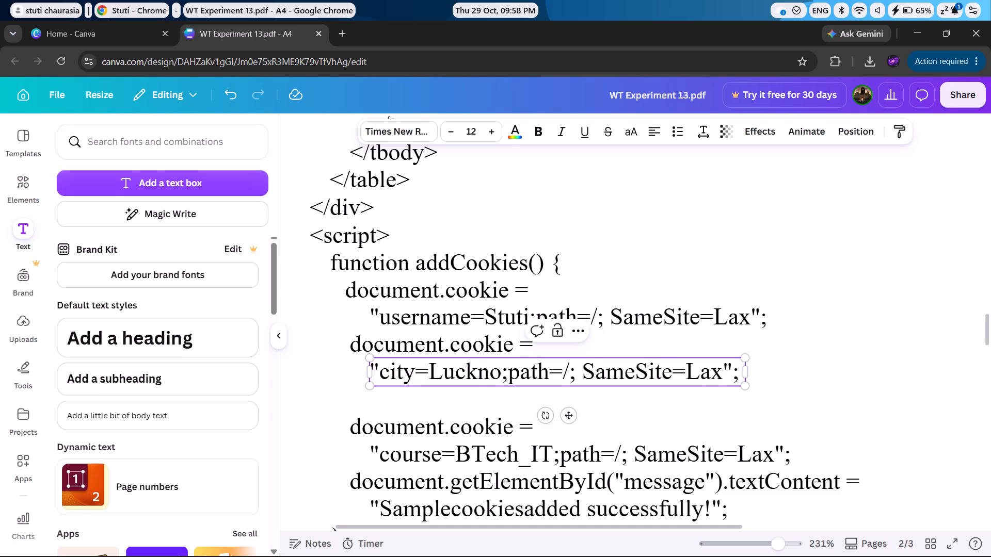
{"action": "key", "text": "BackSpace"}
{"action": "key", "text": "BackSpace"}
{"action": "key", "text": "BackSpace"}
{"action": "key", "text": "BackSpace"}
{"action": "key", "text": "BackSpace"}
{"action": "key", "text": "BackSpace"}
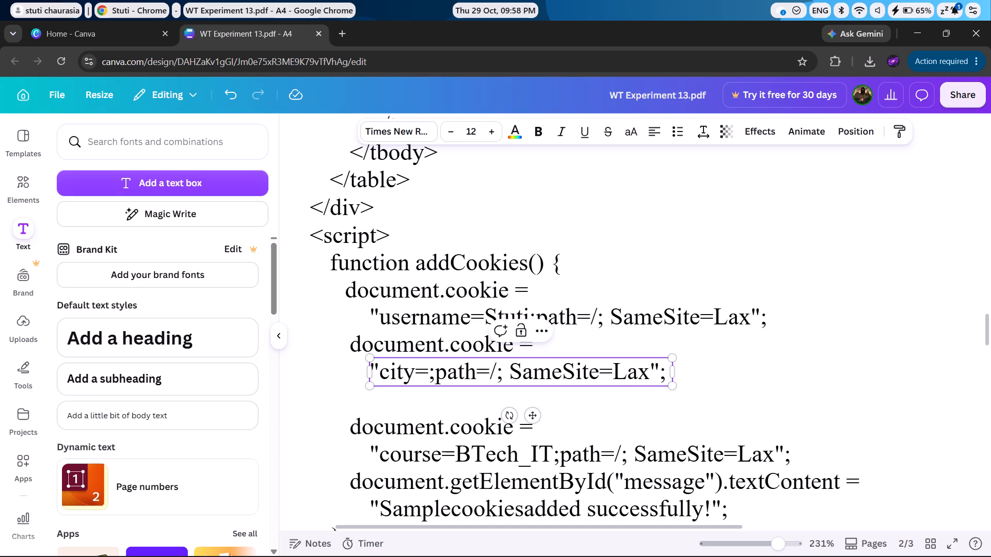
{"action": "key", "text": "k"}
{"action": "type", "text": "anp"}
{"action": "type", "text": "ur"}
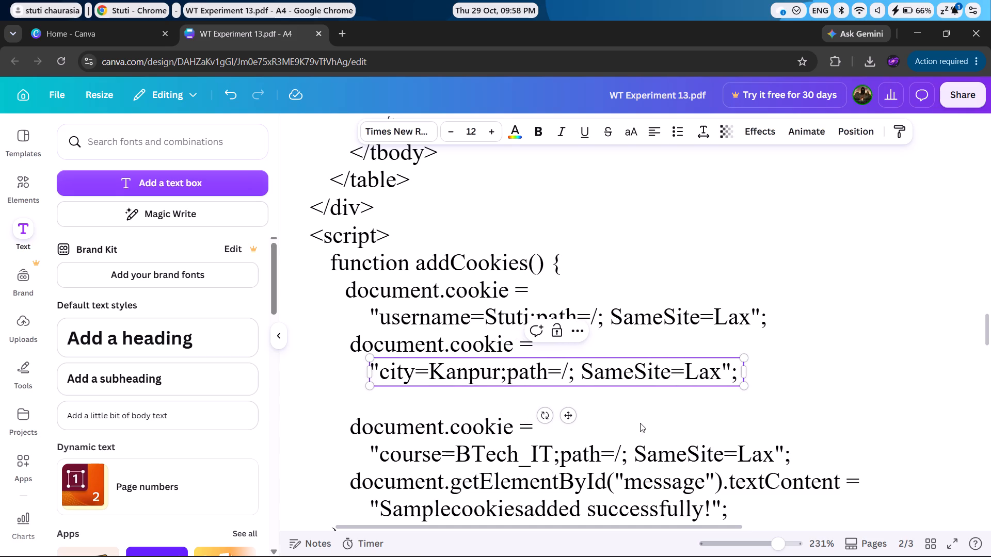
{"action": "left_click", "coordinate": [619, 412]}
Review the code and the output screenshots across all three pages for anything still needing correction.
{"action": "scroll", "coordinate": [619, 412], "scroll_direction": "down", "scroll_amount": 1}
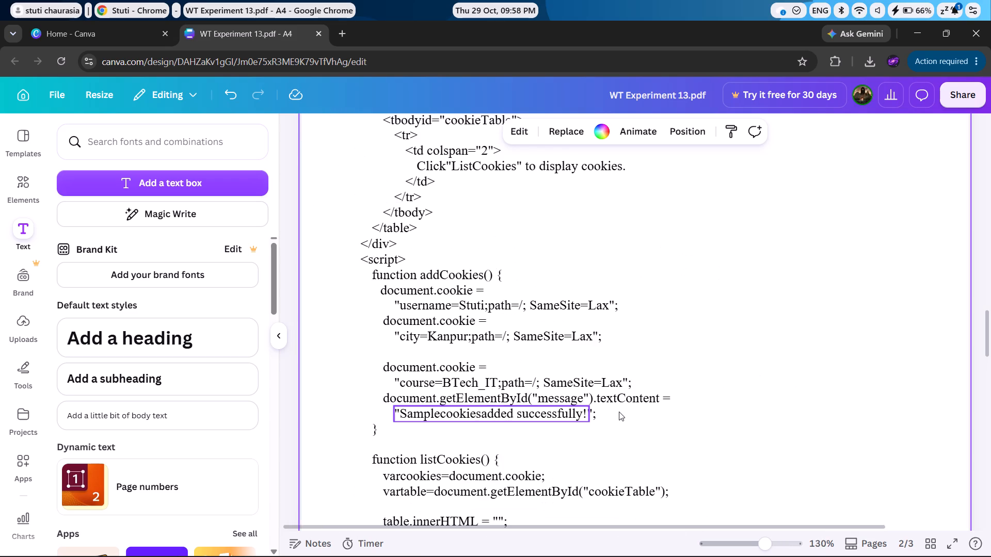
{"action": "scroll", "coordinate": [619, 412], "scroll_direction": "down", "scroll_amount": 2}
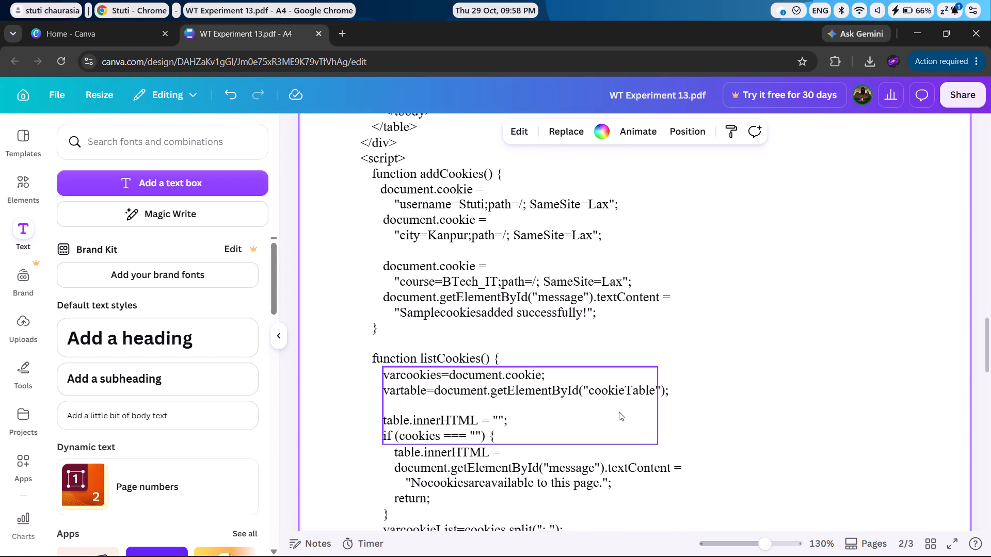
{"action": "scroll", "coordinate": [619, 412], "scroll_direction": "down", "scroll_amount": 2}
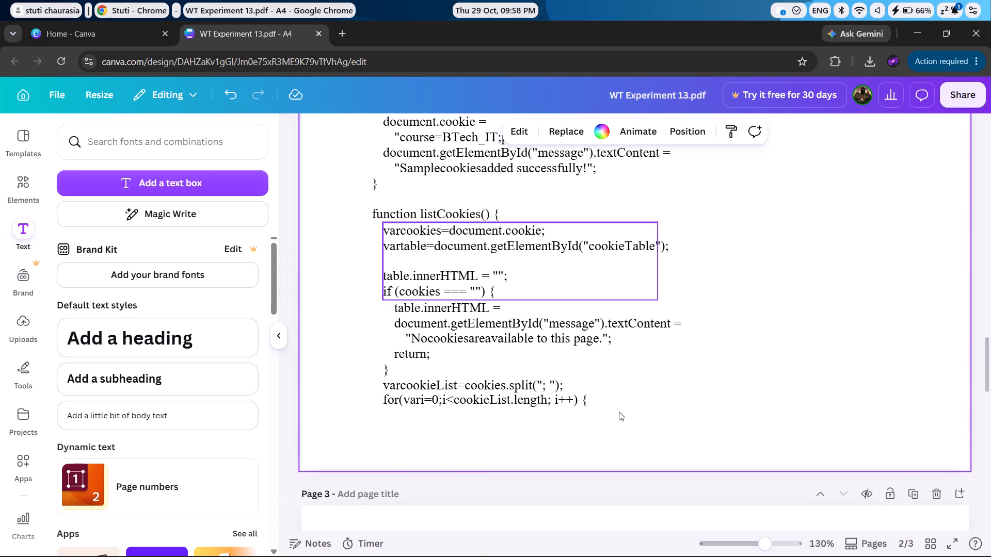
{"action": "scroll", "coordinate": [619, 412], "scroll_direction": "up", "scroll_amount": 3}
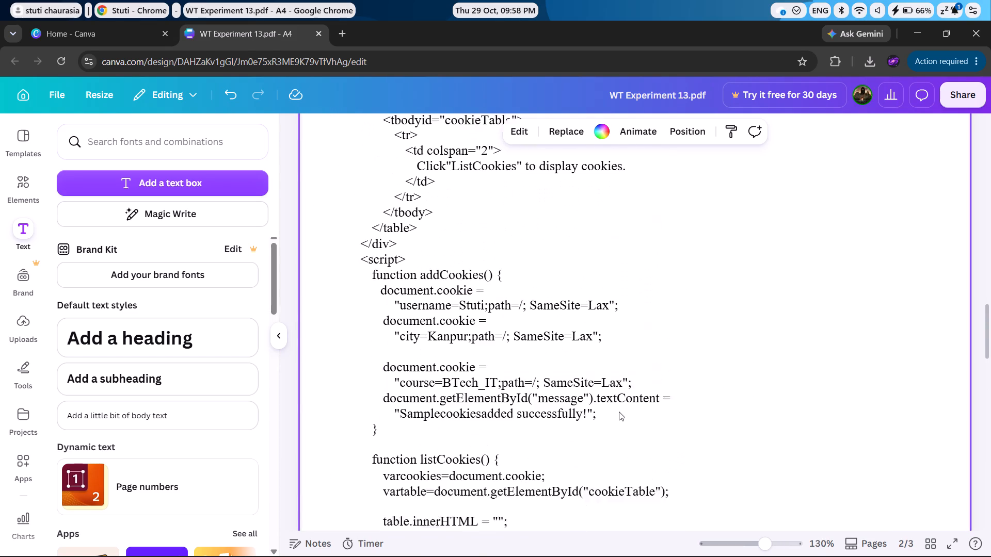
{"action": "scroll", "coordinate": [619, 412], "scroll_direction": "up", "scroll_amount": 4}
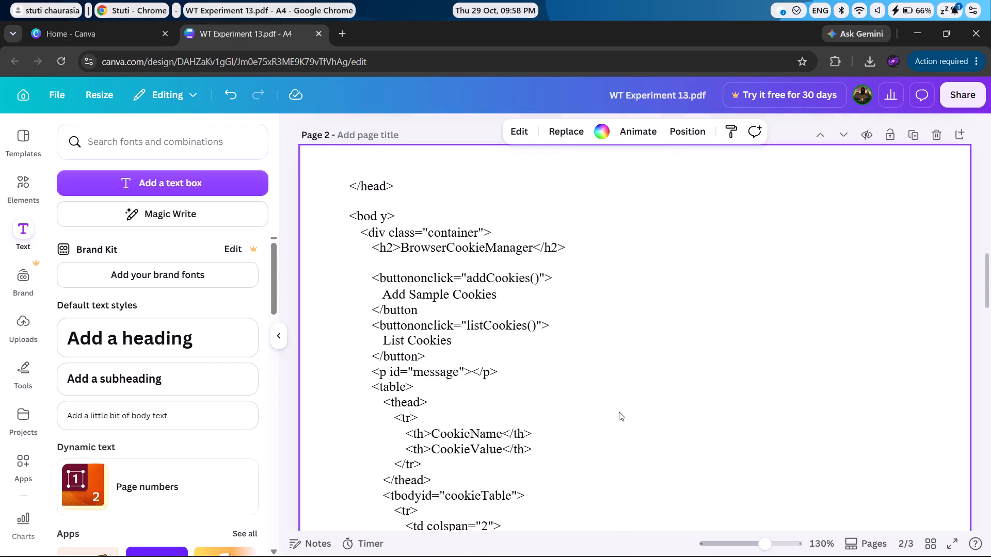
{"action": "scroll", "coordinate": [619, 412], "scroll_direction": "up", "scroll_amount": 1}
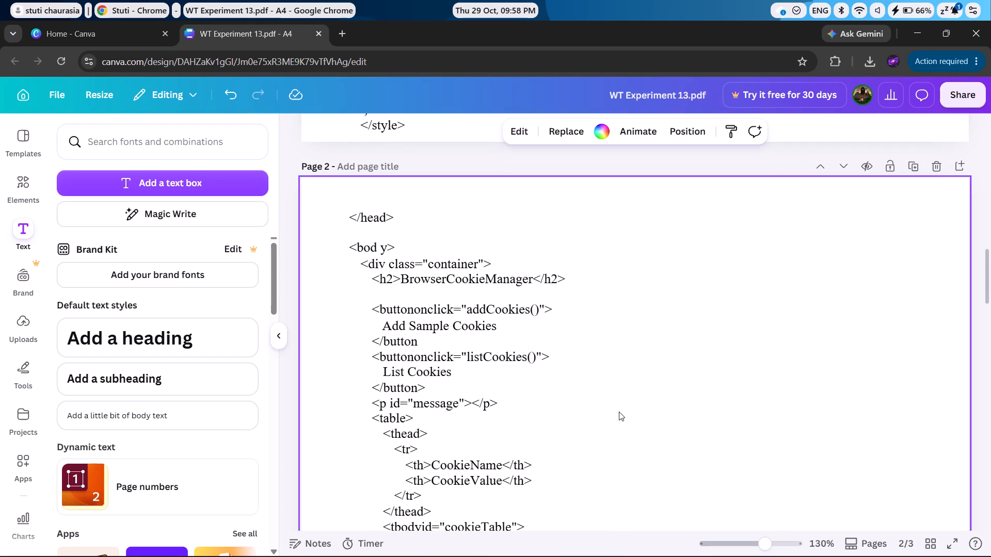
{"action": "scroll", "coordinate": [619, 412], "scroll_direction": "up", "scroll_amount": 3}
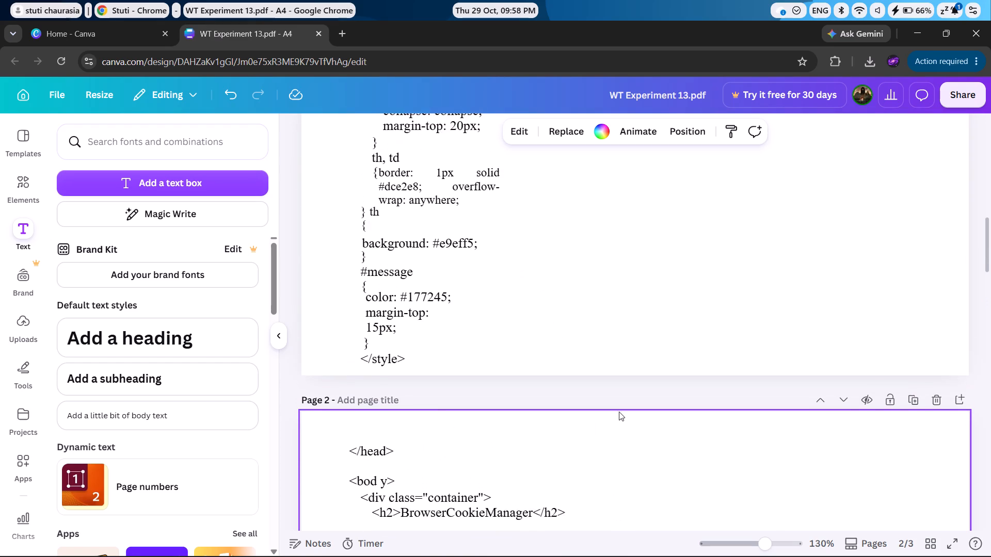
{"action": "scroll", "coordinate": [619, 412], "scroll_direction": "up", "scroll_amount": 4}
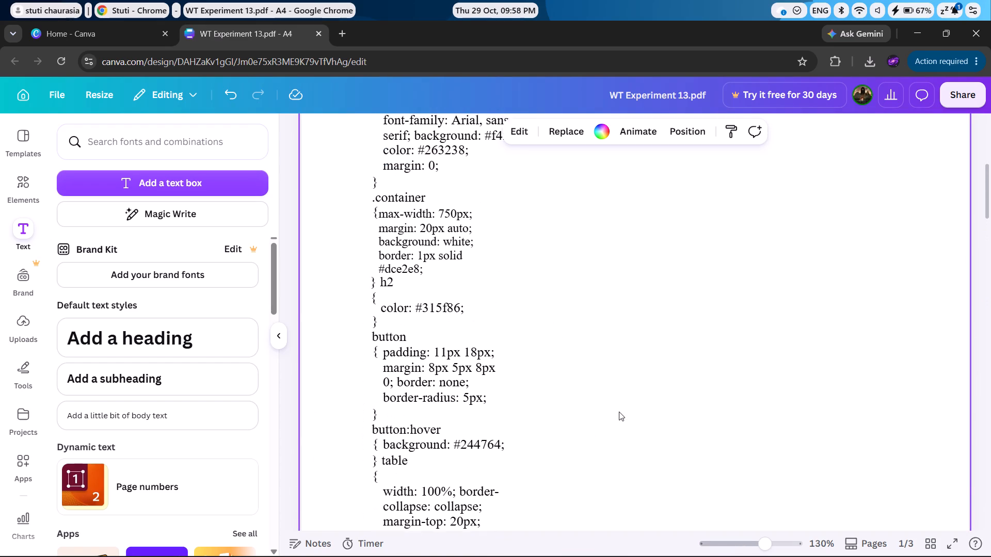
{"action": "scroll", "coordinate": [619, 412], "scroll_direction": "up", "scroll_amount": 2}
{"action": "scroll", "coordinate": [619, 412], "scroll_direction": "down", "scroll_amount": 11}
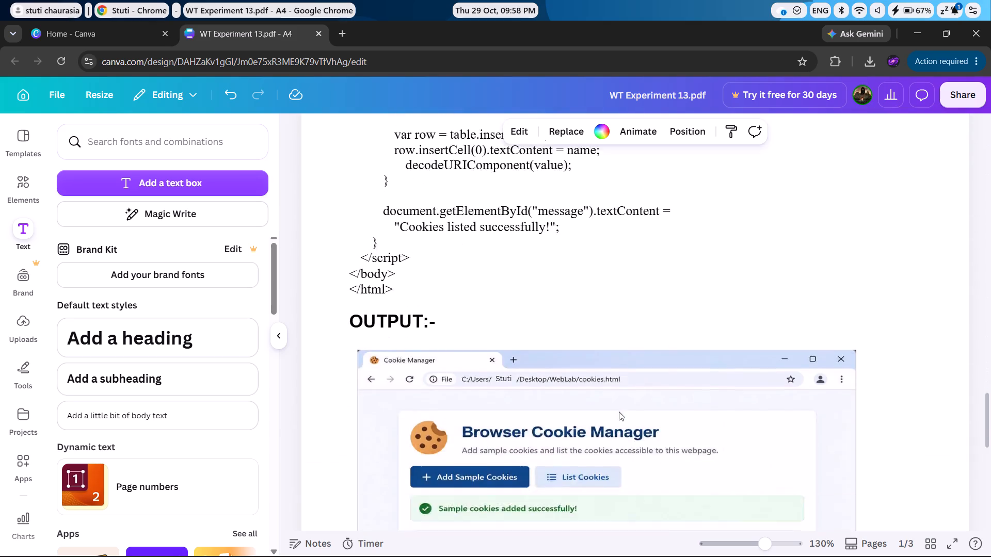
{"action": "scroll", "coordinate": [619, 412], "scroll_direction": "down", "scroll_amount": 5}
{"action": "scroll", "coordinate": [619, 412], "scroll_direction": "up", "scroll_amount": 2}
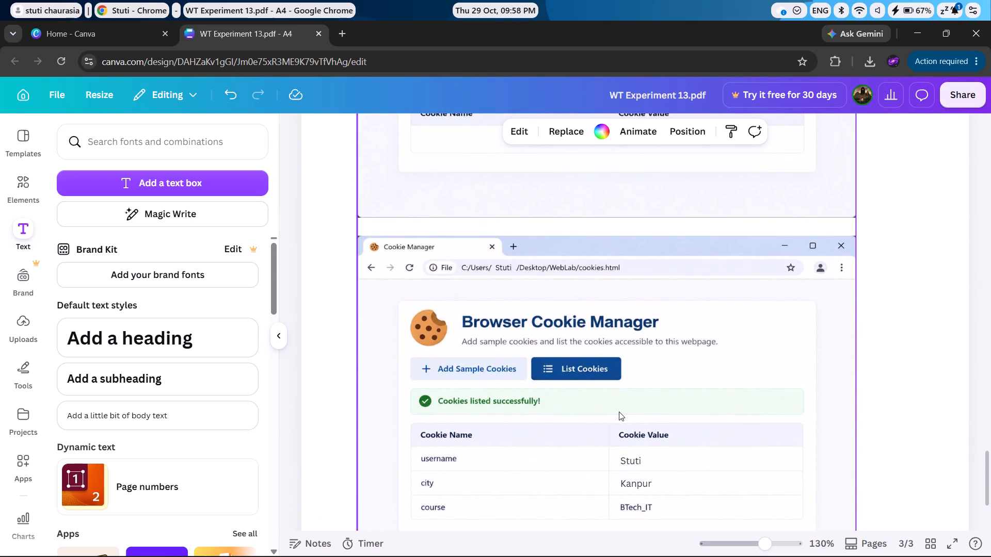
{"action": "scroll", "coordinate": [619, 412], "scroll_direction": "up", "scroll_amount": 2}
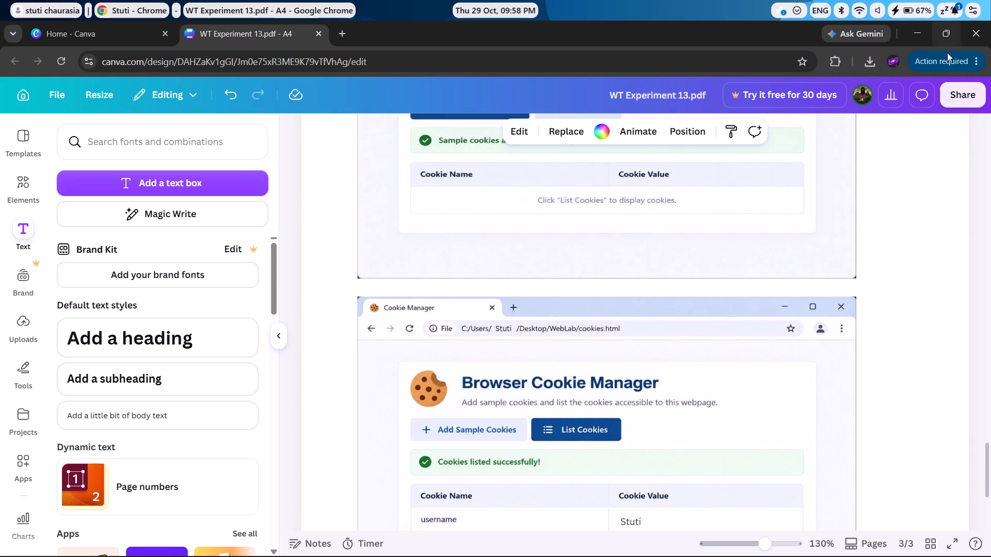
Download all pages of the WT Experiment 13 design as a PDF, and close the PDF viewer afterwards opened for it.
{"action": "left_click", "coordinate": [965, 89]}
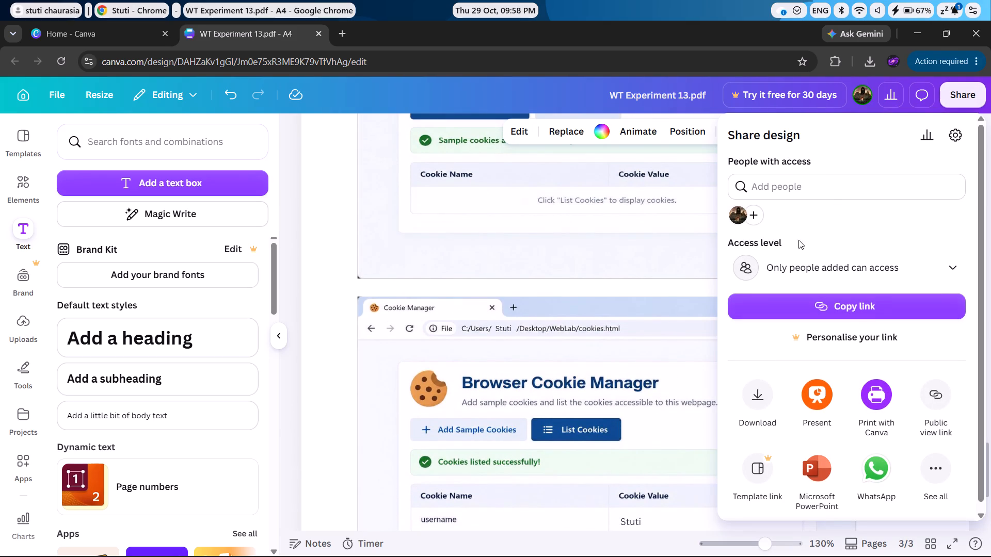
{"action": "left_click", "coordinate": [756, 390]}
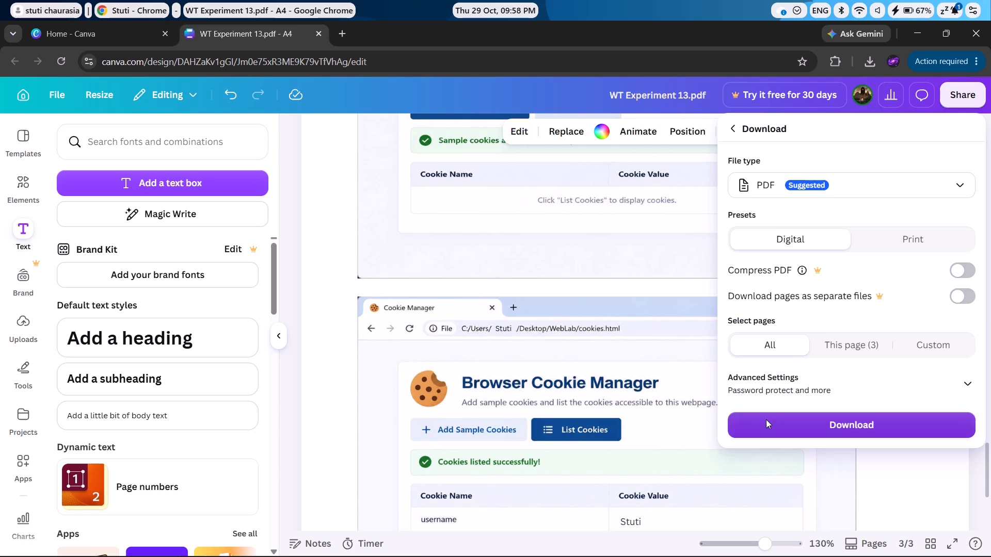
{"action": "left_click", "coordinate": [766, 419]}
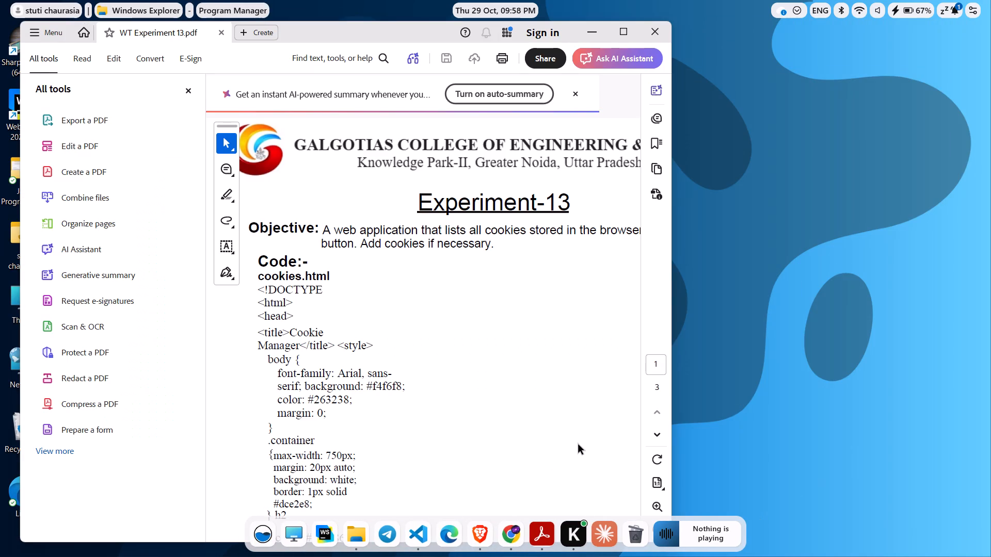
{"action": "left_click", "coordinate": [654, 30]}
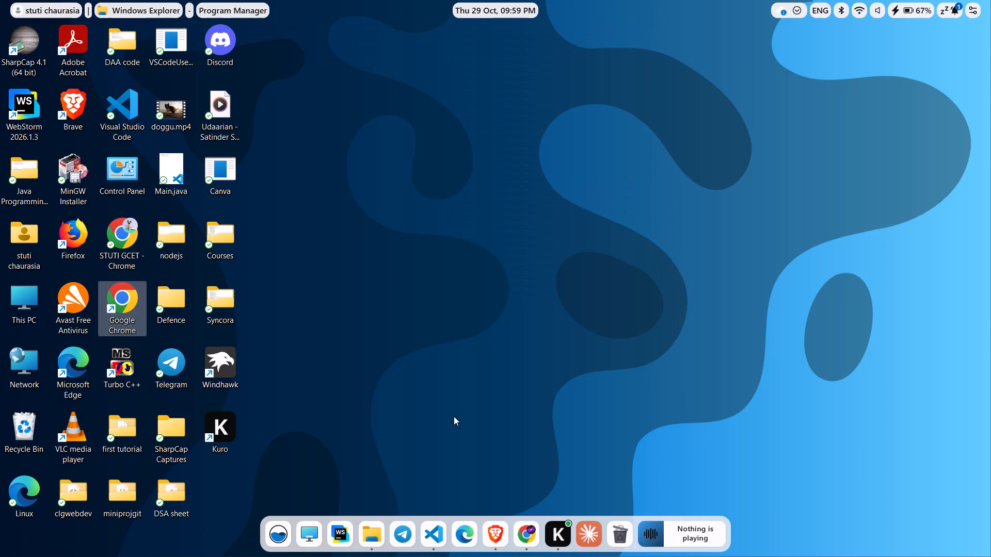
Delete the original WT Experiment 13.pdf from the Downloads folder, keeping the new WT Experiment 13.pdf.pdf.
{"action": "left_click", "coordinate": [362, 529]}
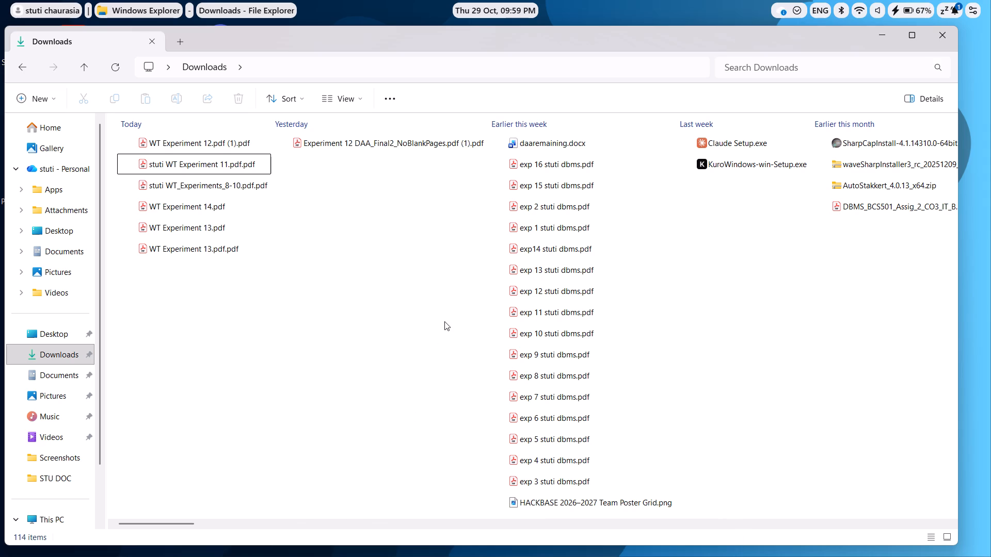
{"action": "left_click", "coordinate": [116, 66]}
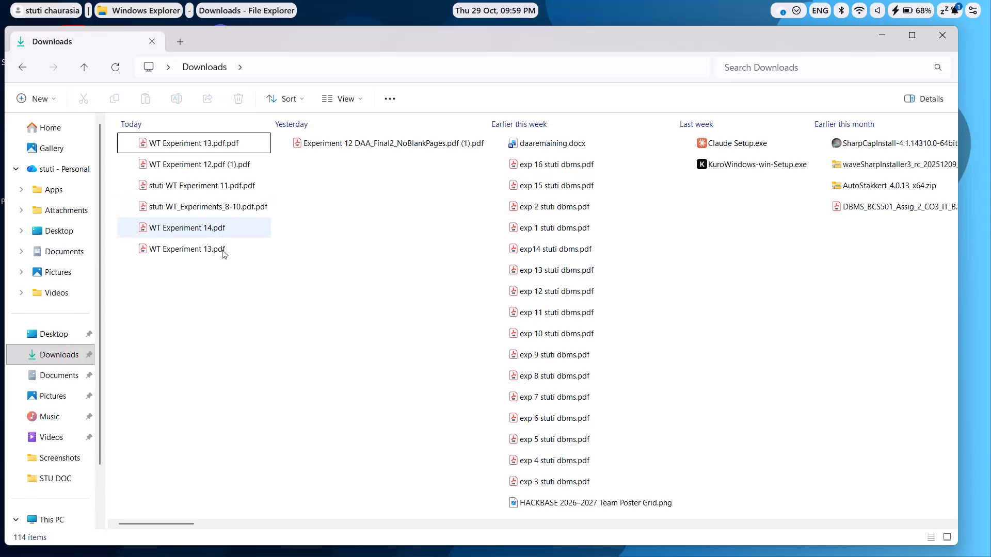
{"action": "left_click", "coordinate": [220, 251]}
{"action": "key", "text": "Delete"}
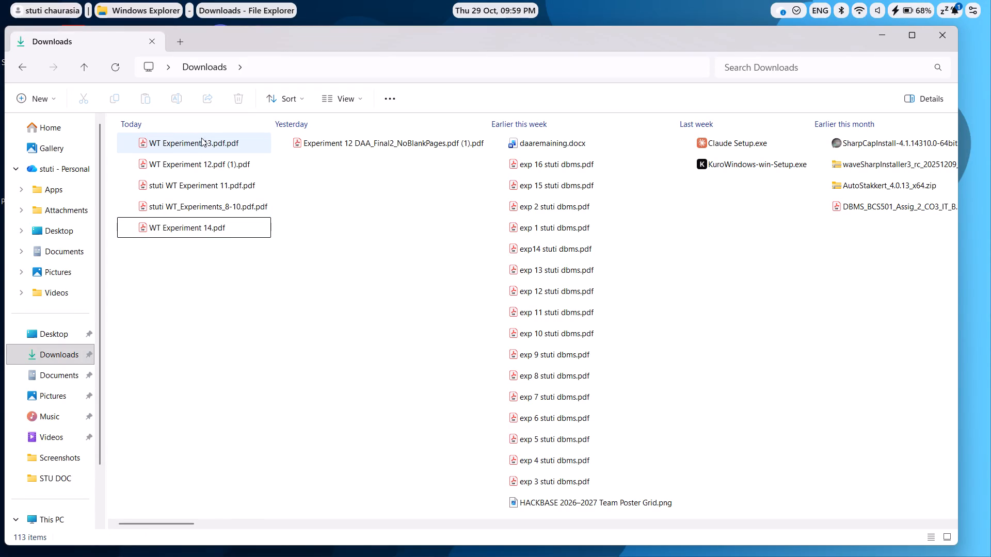
Rename WT Experiment 12.pdf (1).pdf in Downloads as "stuti WT Experiment 12.pdf (1).pdf".
{"action": "right_click", "coordinate": [206, 159]}
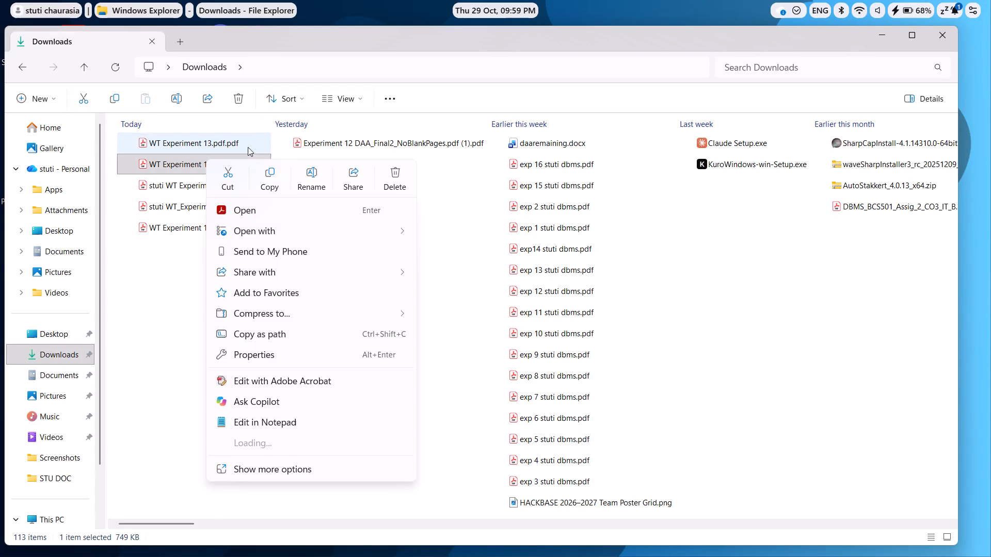
{"action": "left_click", "coordinate": [308, 179]}
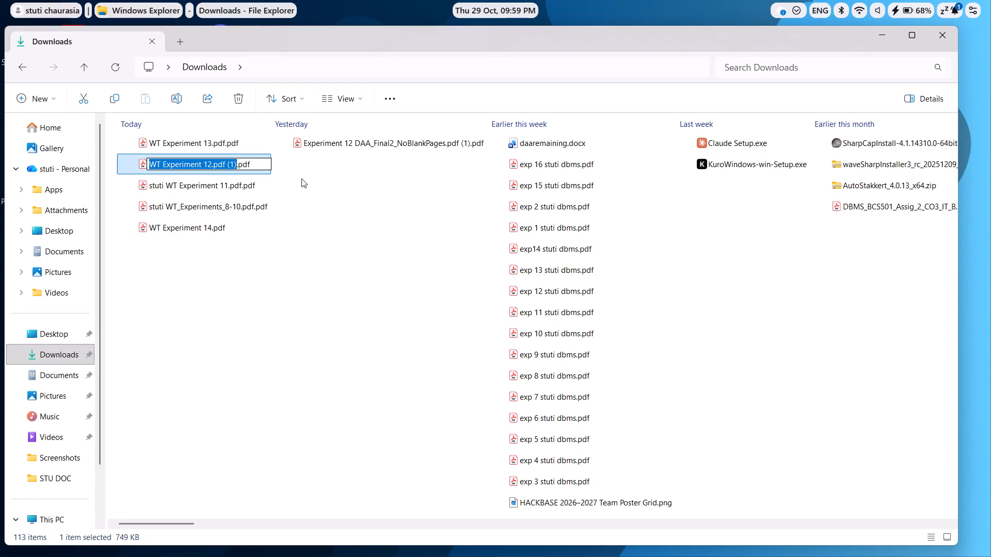
{"action": "key", "text": "Left"}
{"action": "type", "text": "stuti"}
{"action": "key", "text": "space"}
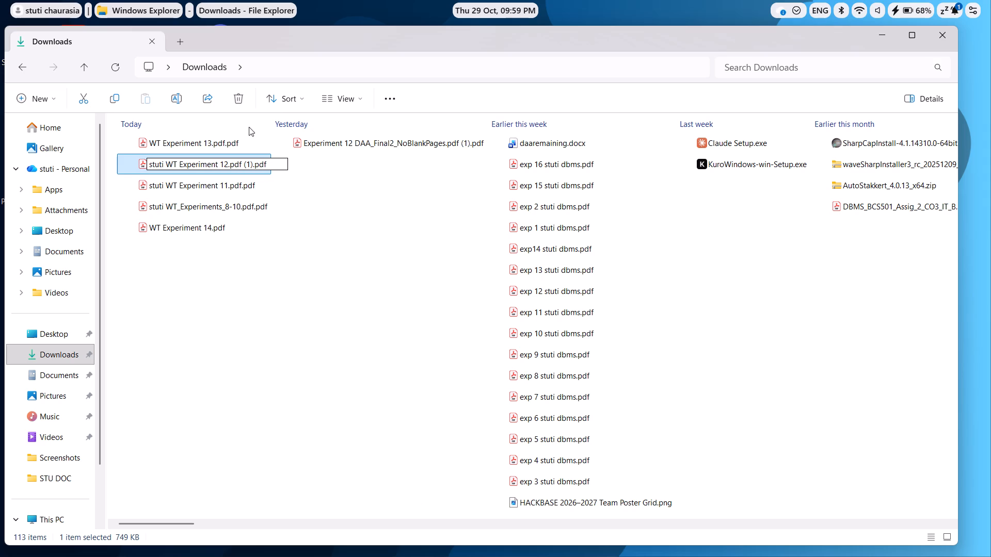
{"action": "key", "text": "Return"}
Rename WT Experiment 13.pdf.pdf in Downloads as "stuti WT Experiment 13.pdf.pdf" and put the folder window away.
{"action": "left_click", "coordinate": [215, 149]}
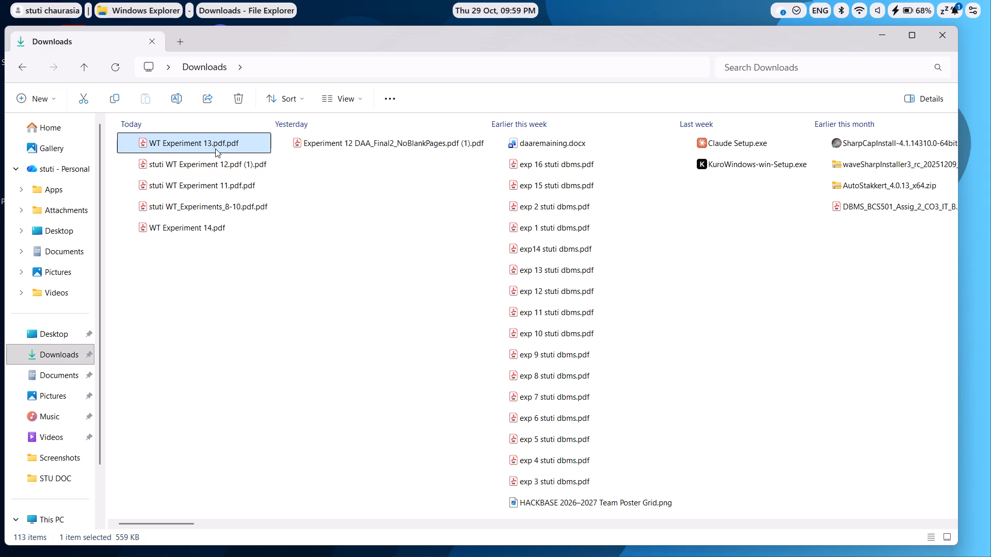
{"action": "right_click", "coordinate": [215, 149]}
{"action": "left_click", "coordinate": [309, 168]}
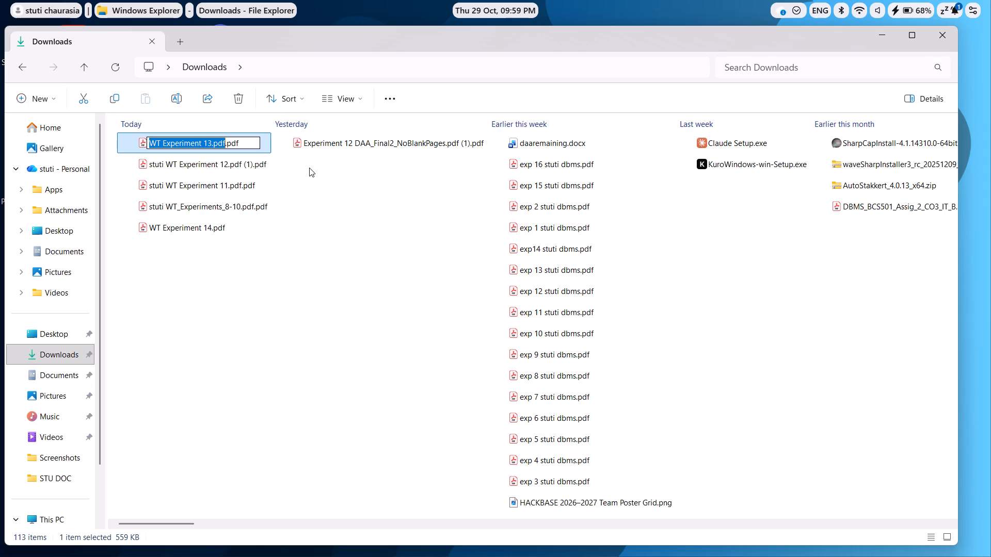
{"action": "key", "text": "Left"}
{"action": "type", "text": "stuti"}
{"action": "key", "text": "space"}
{"action": "key", "text": "Return"}
{"action": "left_click", "coordinate": [306, 192]}
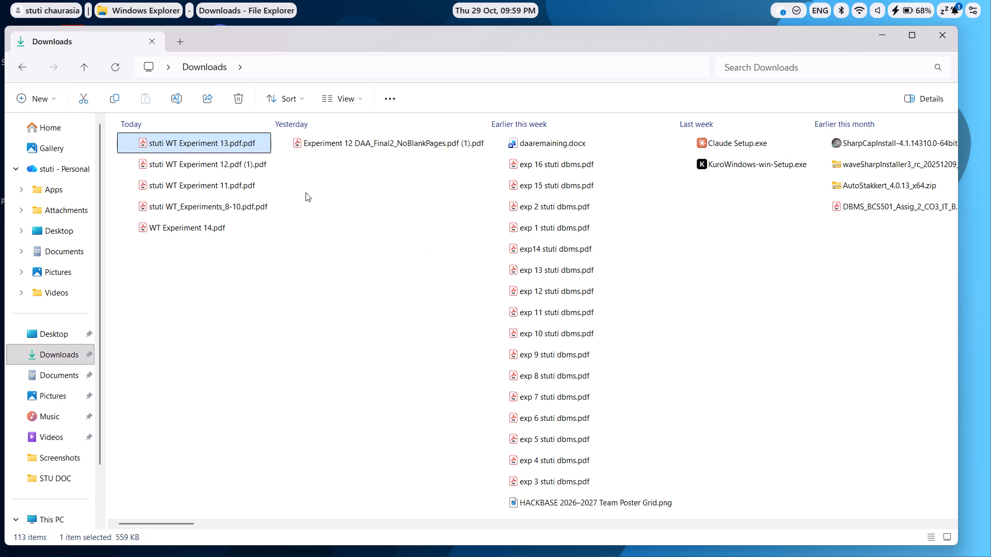
{"action": "left_click", "coordinate": [896, 34]}
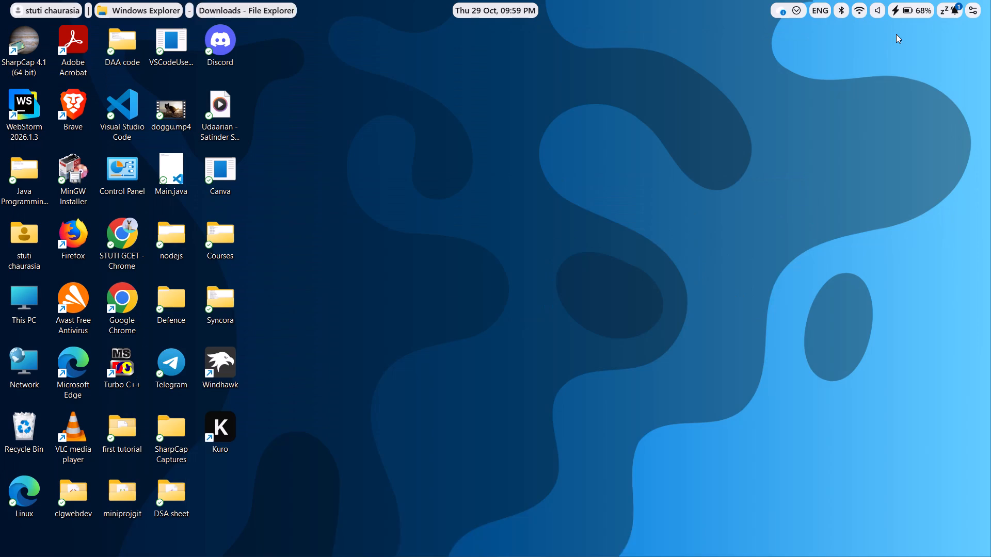
Switch to Chrome, close the WT Experiment 13 design and refresh the Canva home page.
{"action": "left_click", "coordinate": [540, 532]}
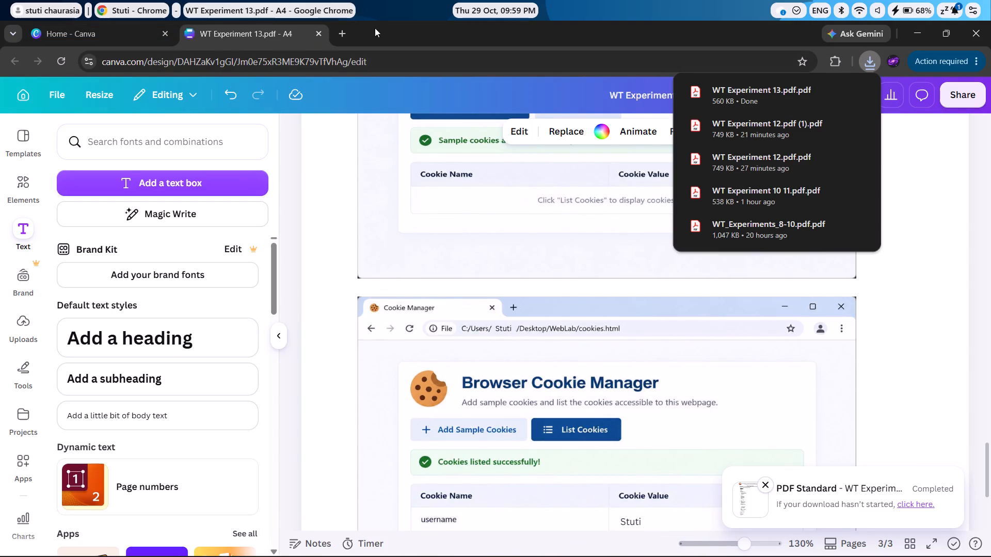
{"action": "left_click", "coordinate": [318, 31]}
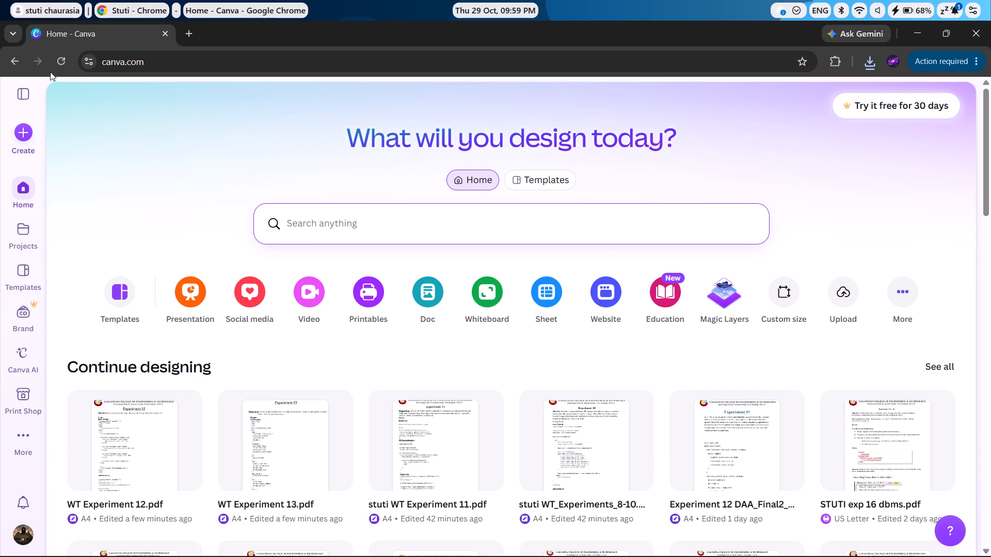
{"action": "left_click", "coordinate": [57, 64]}
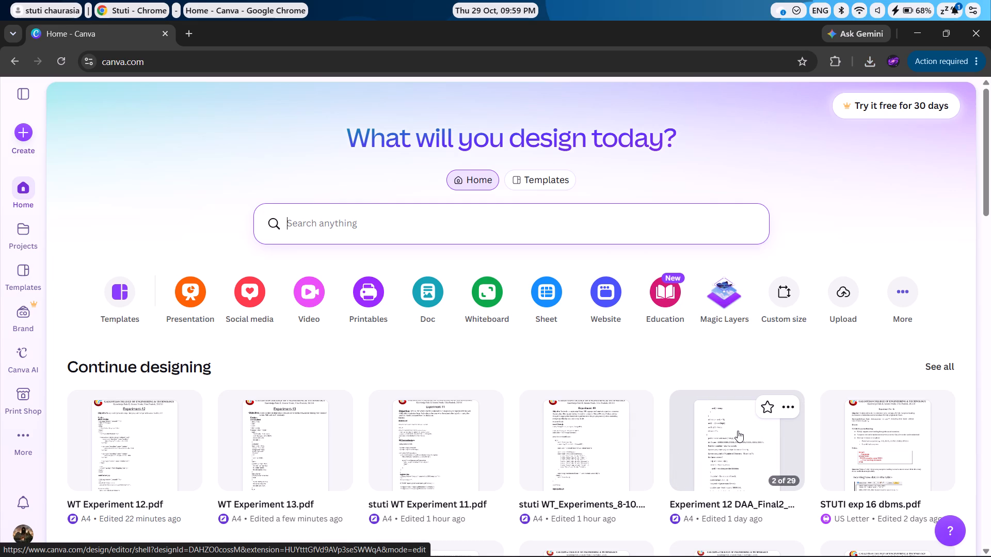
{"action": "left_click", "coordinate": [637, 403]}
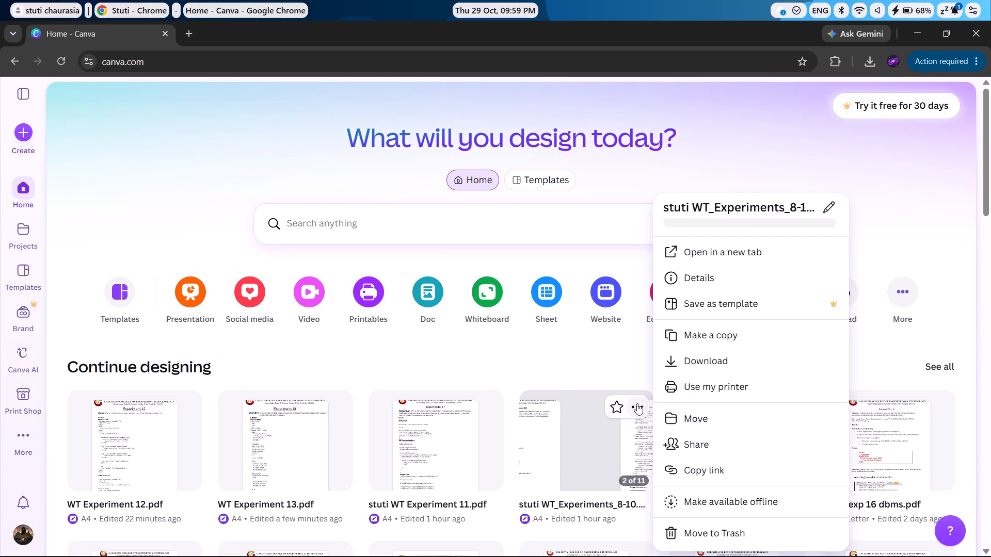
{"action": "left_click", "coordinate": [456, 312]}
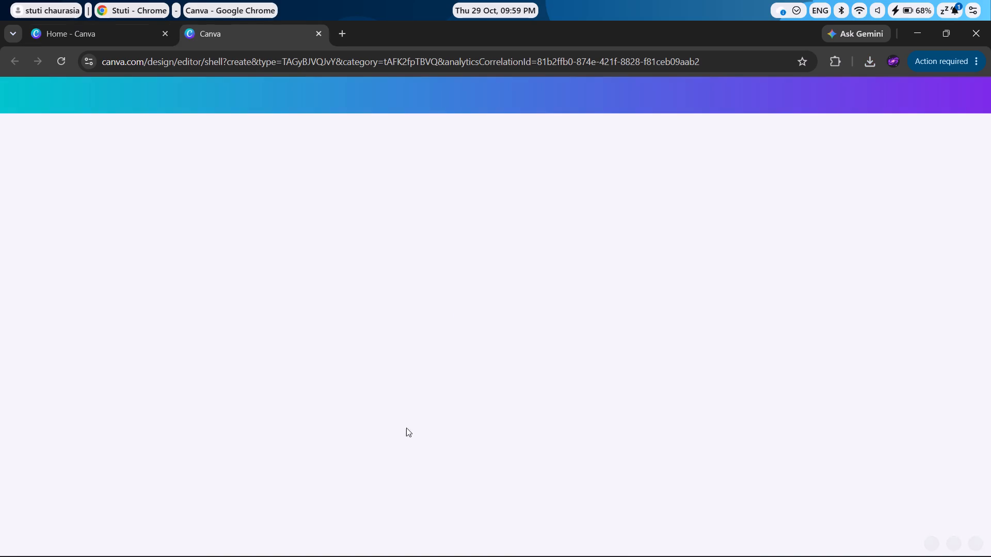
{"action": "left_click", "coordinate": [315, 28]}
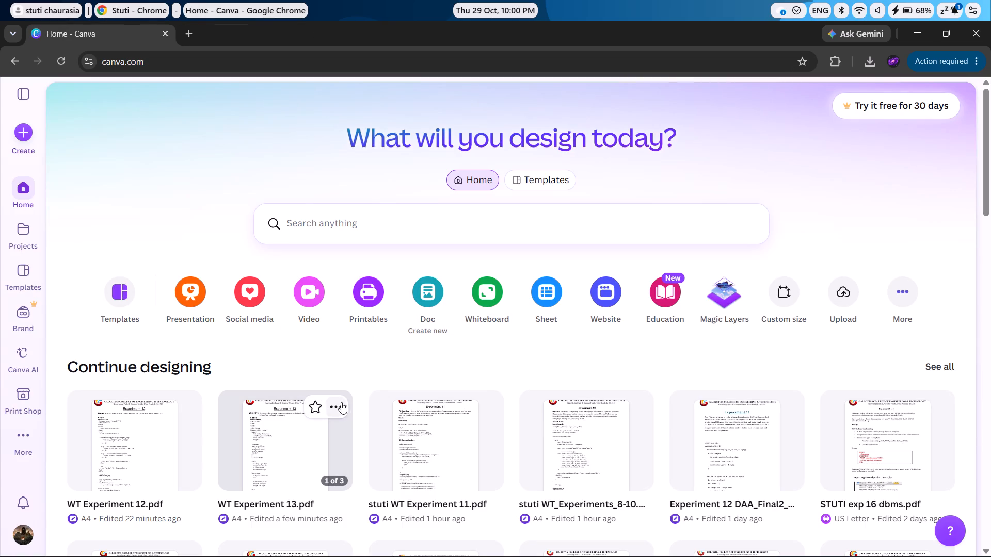
Rename the WT Experiment 13.pdf design on the Canva home page as "stuti WT Experiment 13.pdf".
{"action": "left_click", "coordinate": [344, 401]}
{"action": "left_click", "coordinate": [496, 212]}
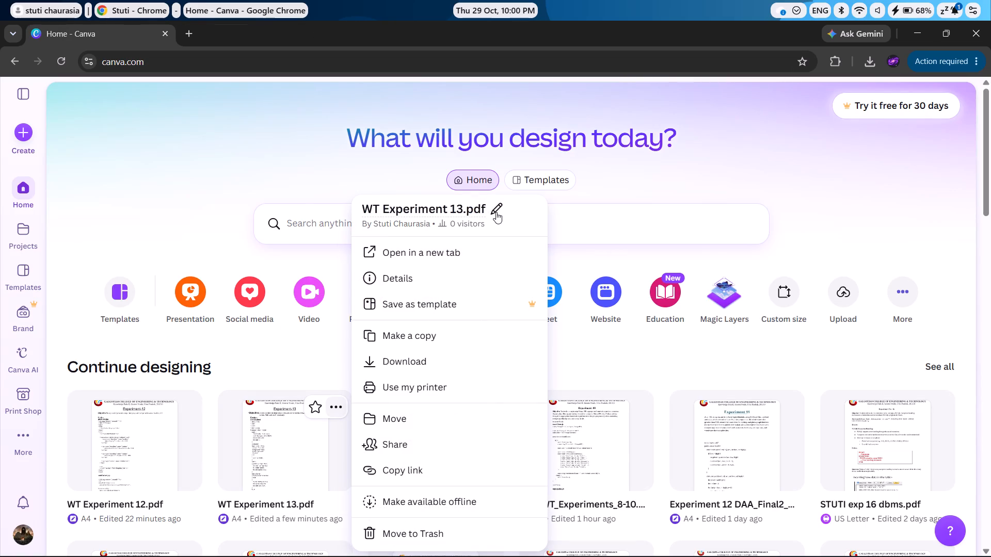
{"action": "key", "text": "Left"}
{"action": "type", "text": "stuti"}
{"action": "key", "text": "space"}
{"action": "key", "text": "Return"}
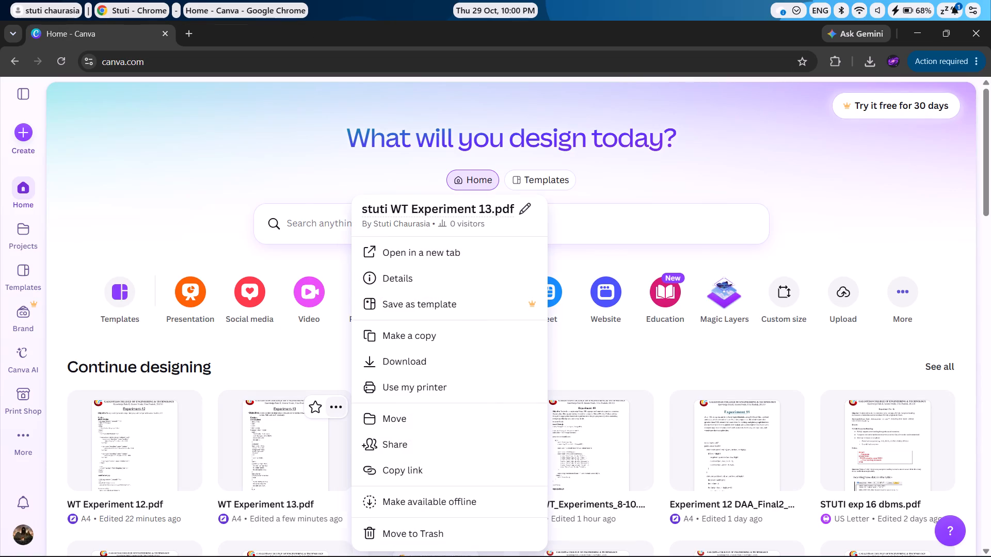
Rename the WT Experiment 12.pdf design on the Canva home page as "stuti WT Experiment 12.pdf".
{"action": "left_click", "coordinate": [188, 404]}
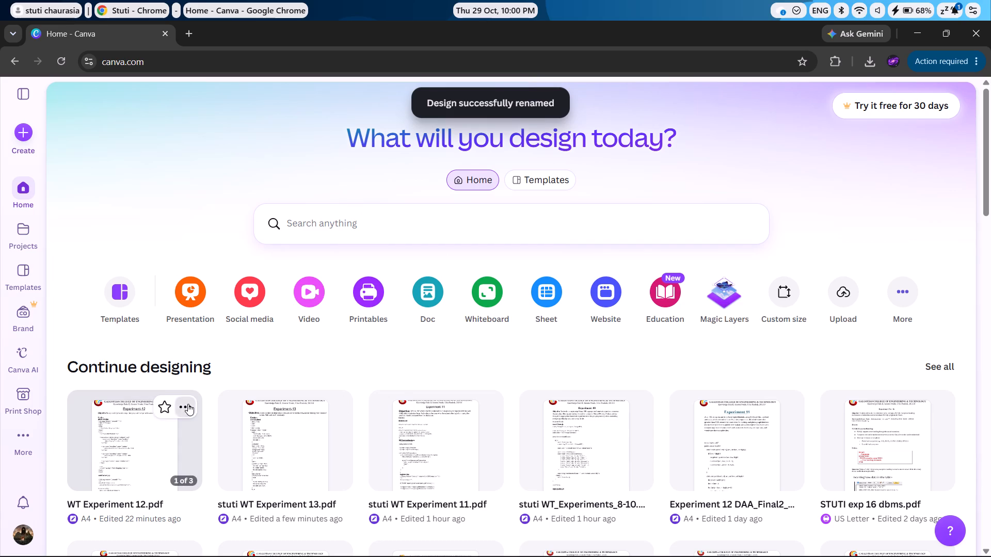
{"action": "left_click", "coordinate": [344, 210]}
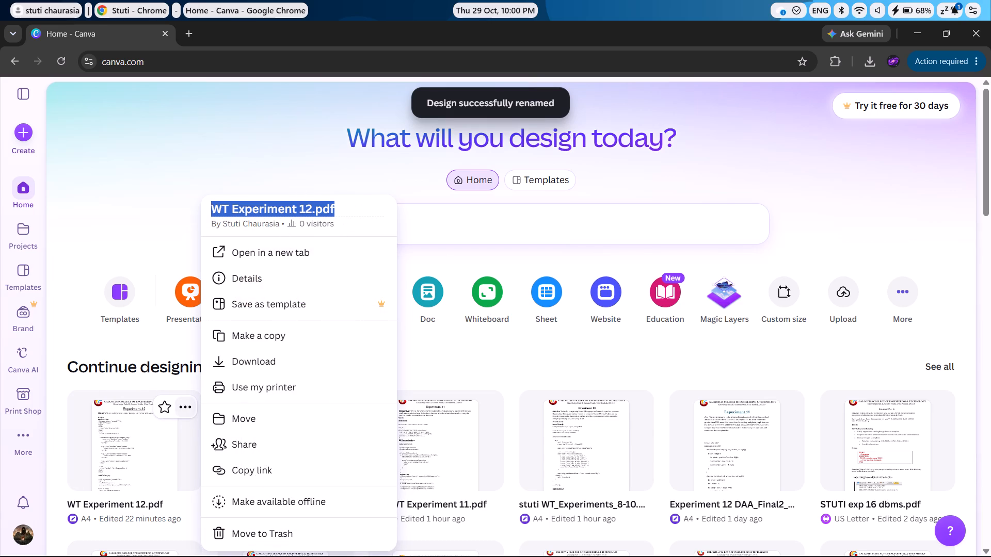
{"action": "key", "text": "Left"}
{"action": "type", "text": "stutui"}
{"action": "key", "text": "BackSpace"}
{"action": "key", "text": "BackSpace"}
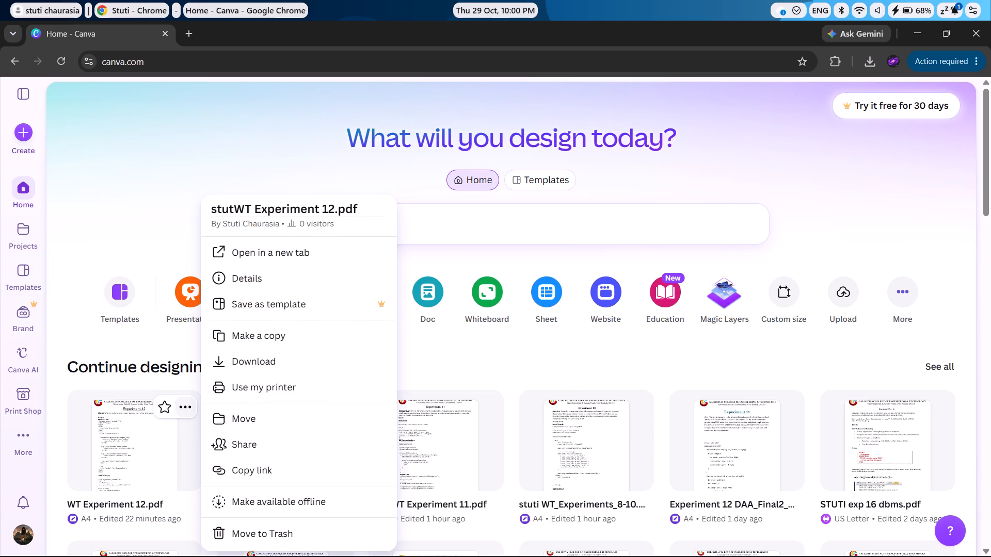
{"action": "key", "text": "i"}
{"action": "key", "text": "space"}
{"action": "key", "text": "Return"}
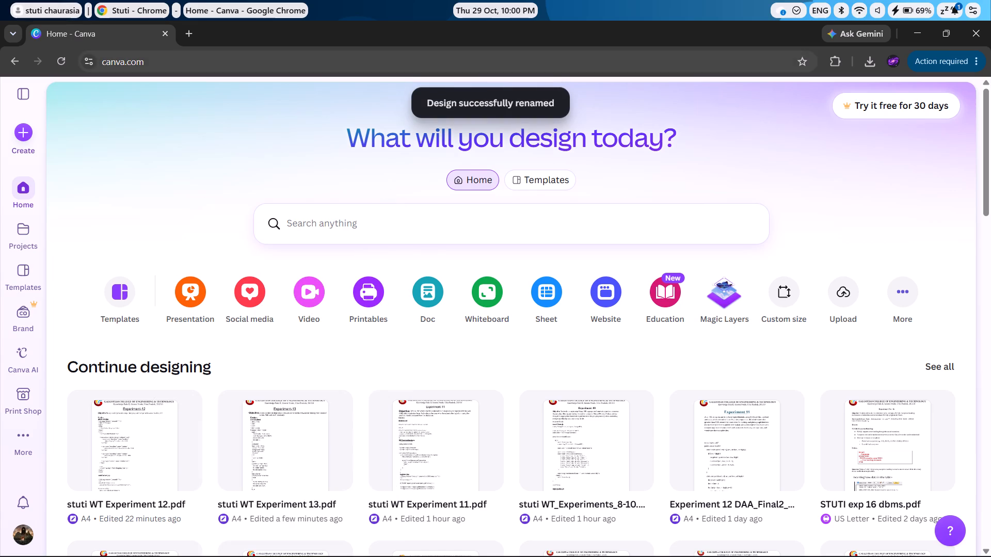
Refresh the Canva home page and move the blank "Untitled Design" document to the trash.
{"action": "left_click", "coordinate": [63, 60]}
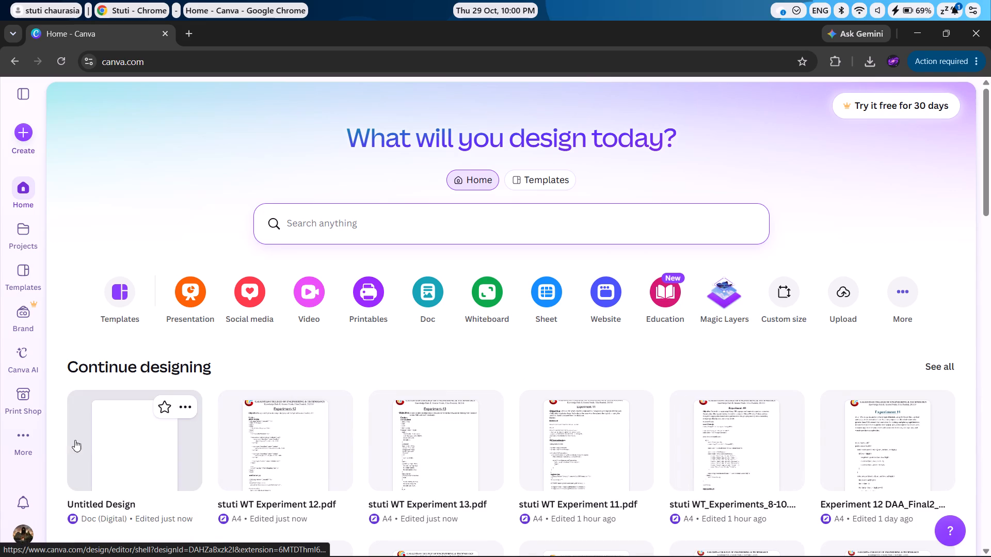
{"action": "left_click", "coordinate": [113, 442]}
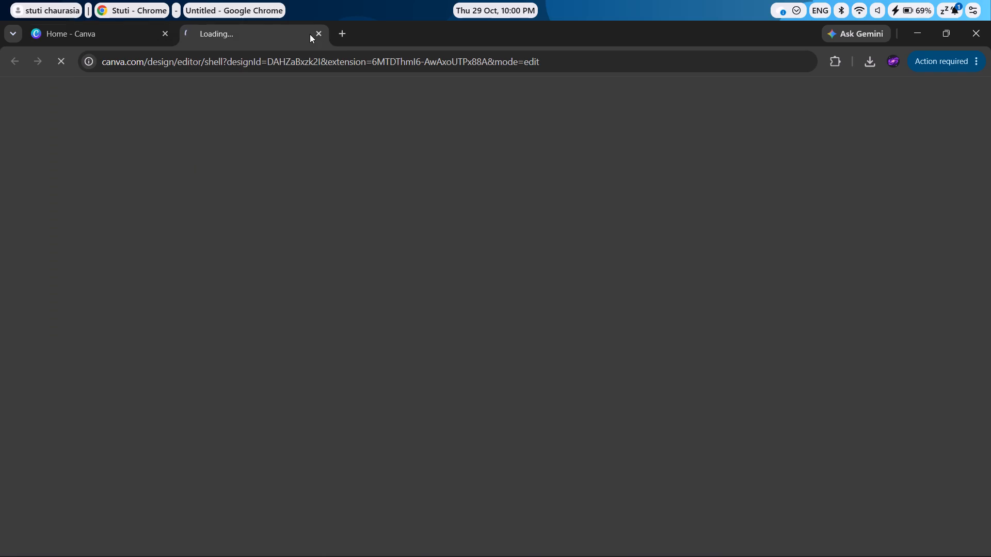
{"action": "left_click", "coordinate": [321, 32]}
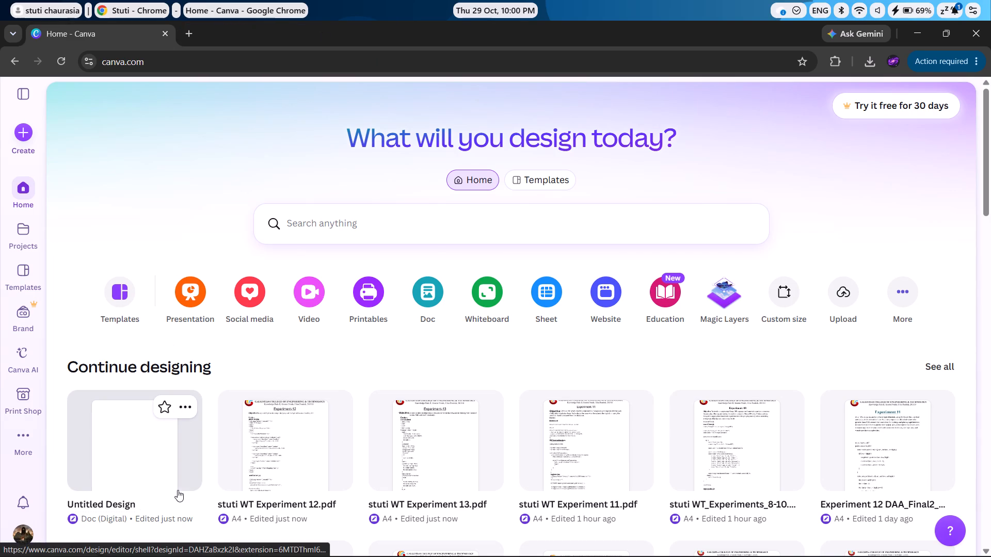
{"action": "left_click", "coordinate": [182, 406]}
{"action": "left_click", "coordinate": [335, 526]}
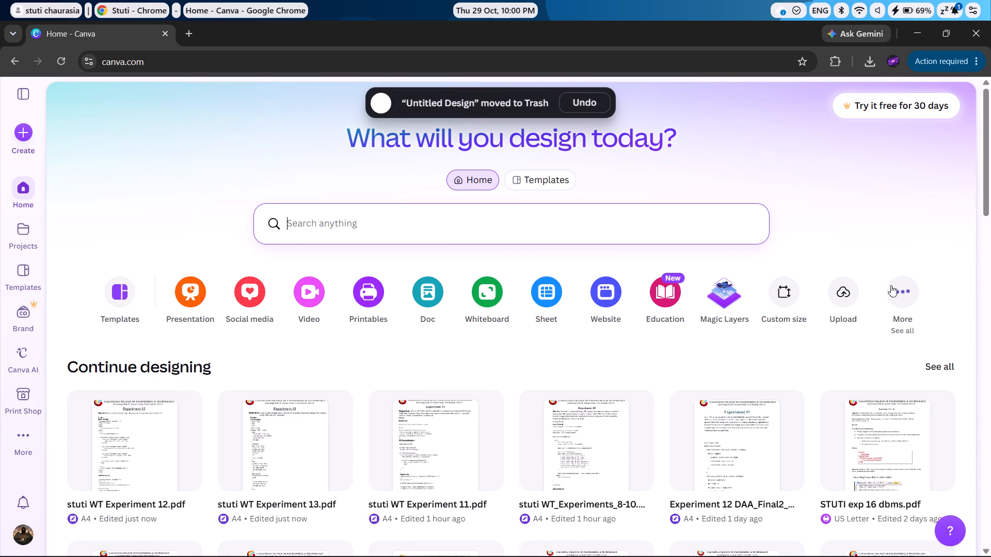
Upload WT Experiment 14.pdf from the Downloads folder to Canva and open it as a design at page 1.
{"action": "left_click", "coordinate": [839, 307]}
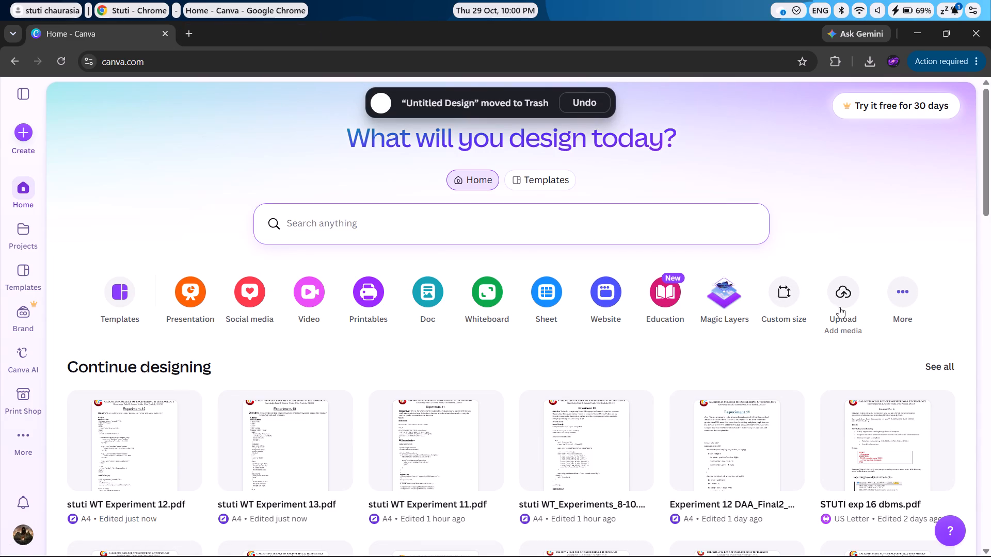
{"action": "left_click", "coordinate": [530, 381]}
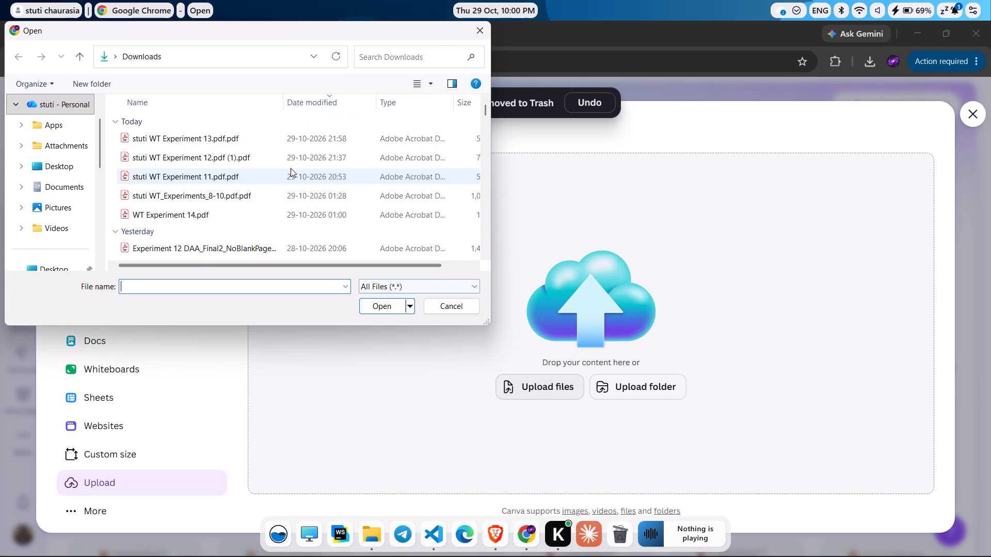
{"action": "left_click", "coordinate": [195, 215]}
{"action": "left_click", "coordinate": [367, 302]}
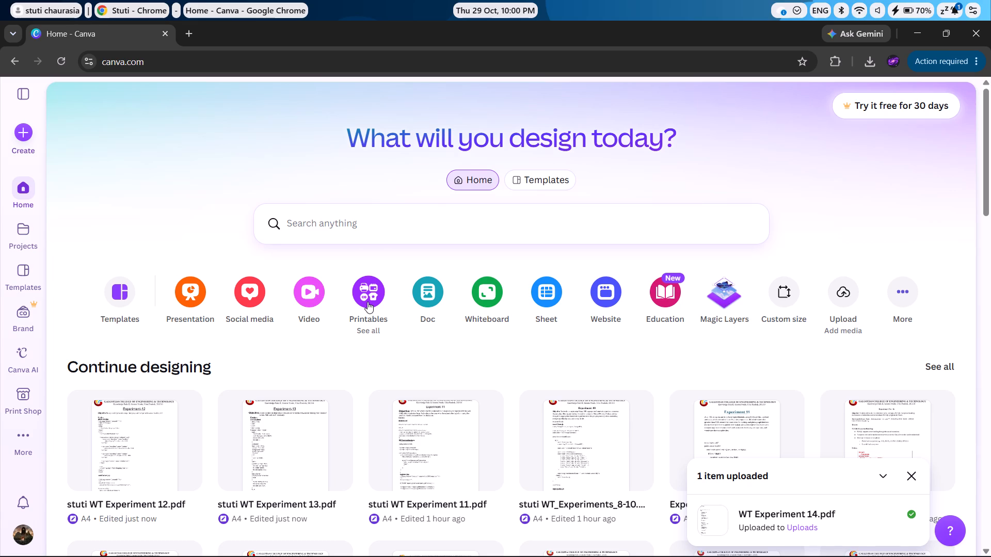
{"action": "left_click", "coordinate": [909, 519]}
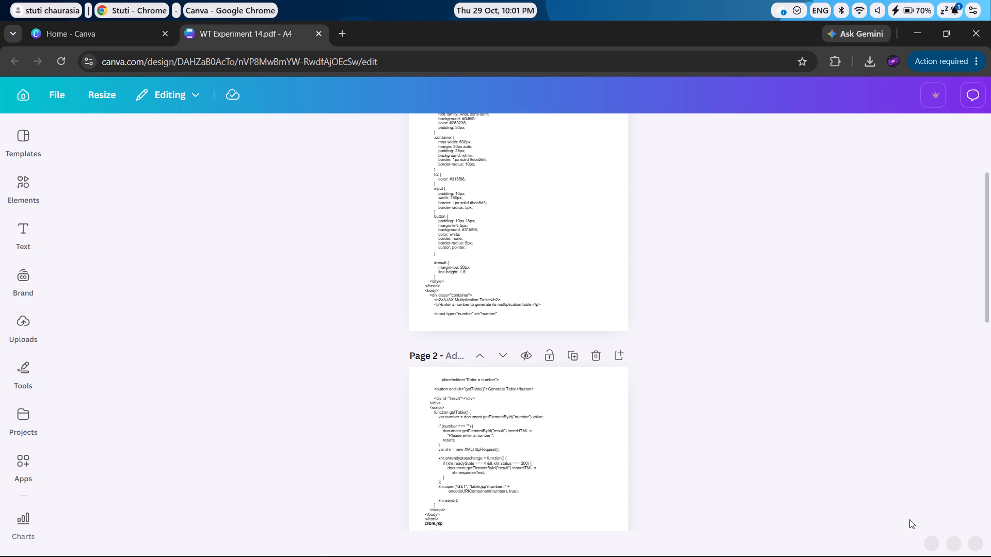
{"action": "scroll", "coordinate": [561, 378], "scroll_direction": "up", "scroll_amount": 6}
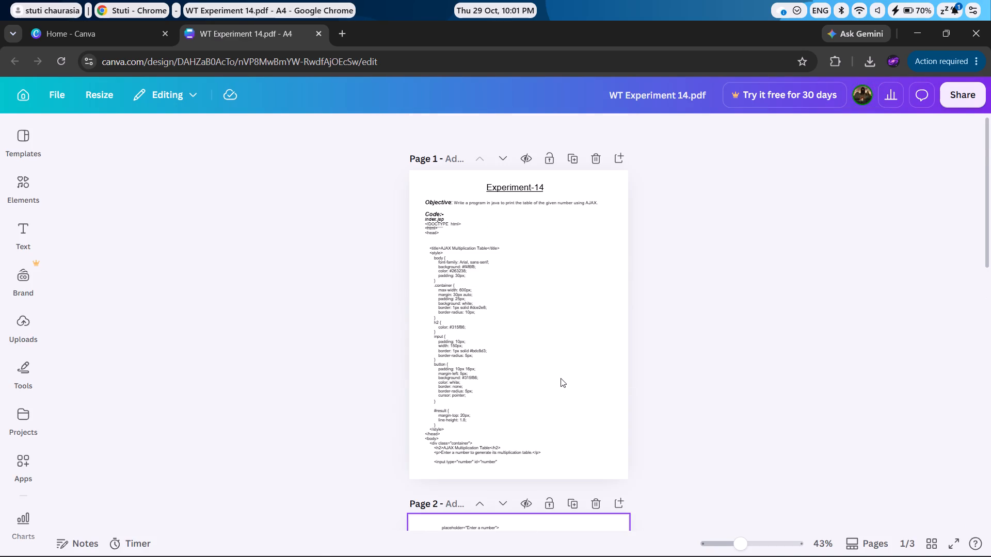
Move the Code block aside on page 1 and delete the stray line crossing its <html> text.
{"action": "scroll", "coordinate": [492, 241], "scroll_direction": "right", "scroll_amount": 1}
{"action": "scroll", "coordinate": [492, 241], "scroll_direction": "up", "scroll_amount": 2}
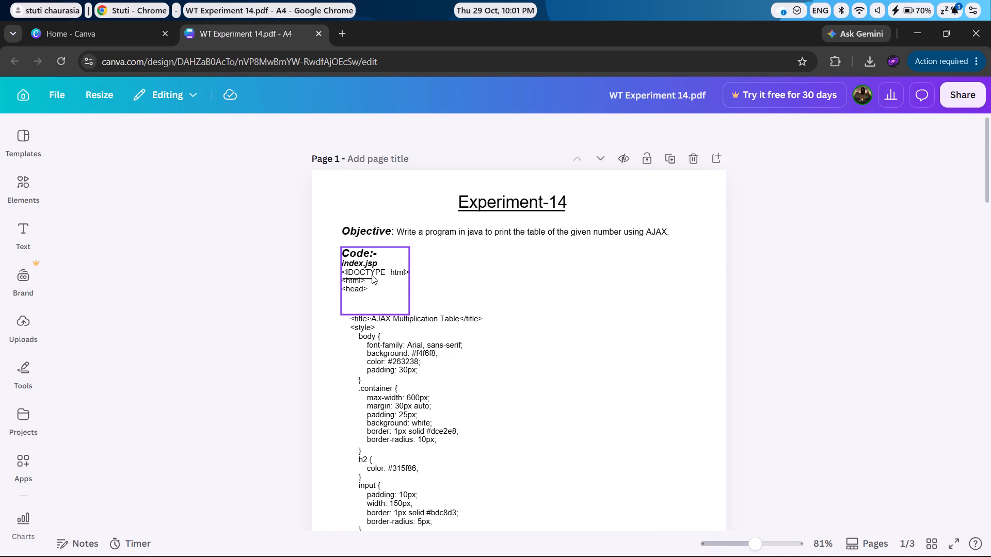
{"action": "left_click_drag", "start_coordinate": [351, 281], "coordinate": [394, 275]}
{"action": "left_click", "coordinate": [355, 276]}
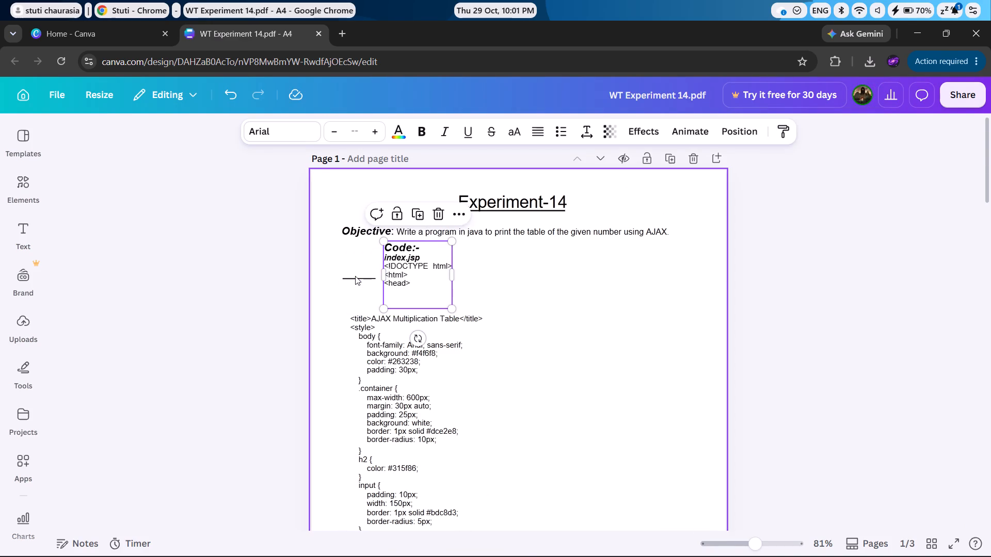
{"action": "left_click", "coordinate": [355, 278]}
{"action": "left_click", "coordinate": [378, 252]}
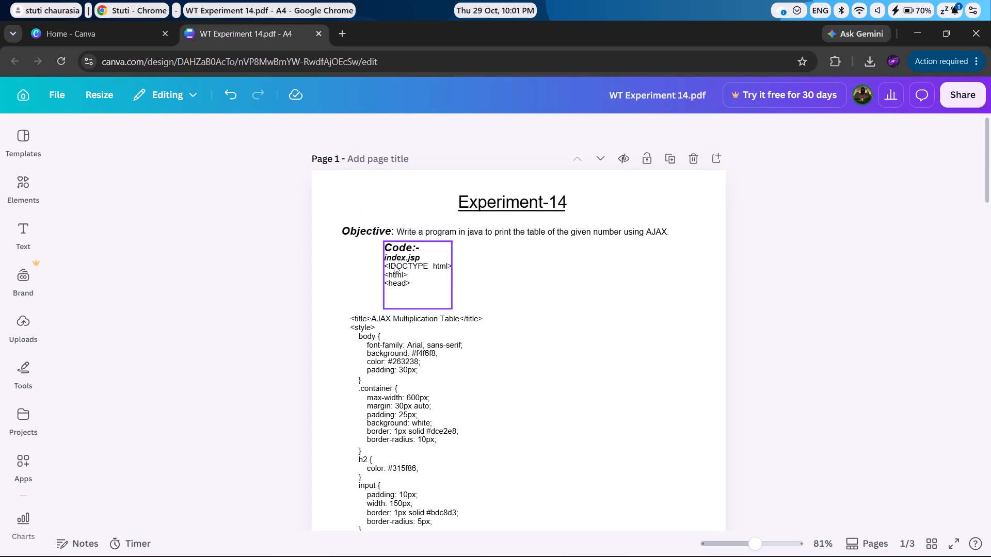
Move the Code block down so that its <head> line sits directly above the <title> line.
{"action": "left_click_drag", "start_coordinate": [396, 264], "coordinate": [361, 290]}
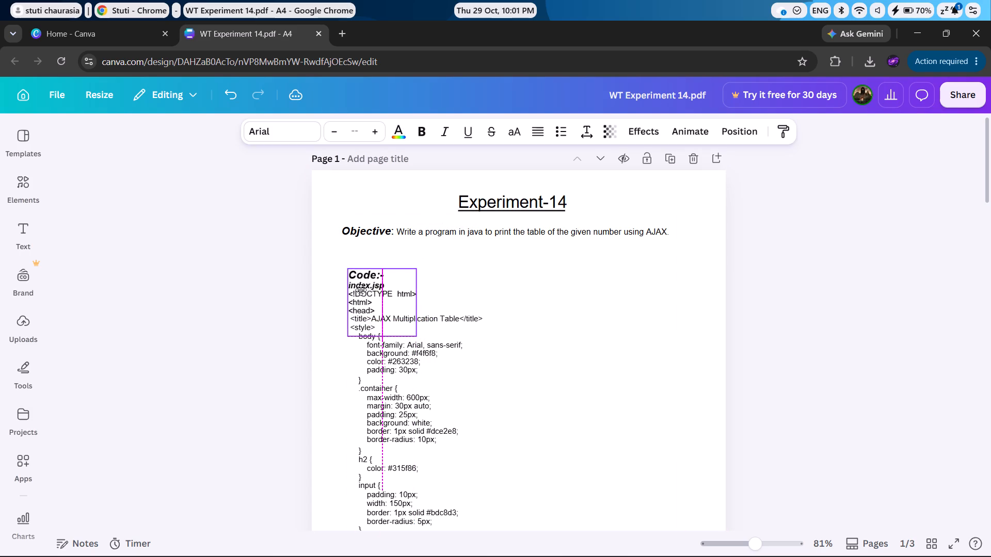
{"action": "left_click_drag", "start_coordinate": [361, 290], "coordinate": [361, 289]}
{"action": "left_click", "coordinate": [439, 300]}
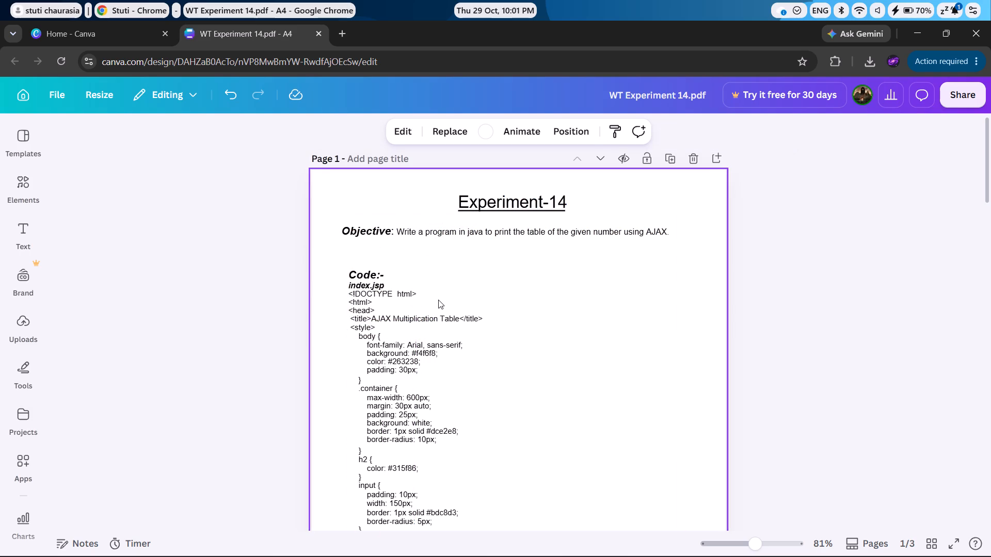
Move the Objective label and its description down to just above the Code heading, keeping both on one line.
{"action": "left_click_drag", "start_coordinate": [357, 231], "coordinate": [358, 258]}
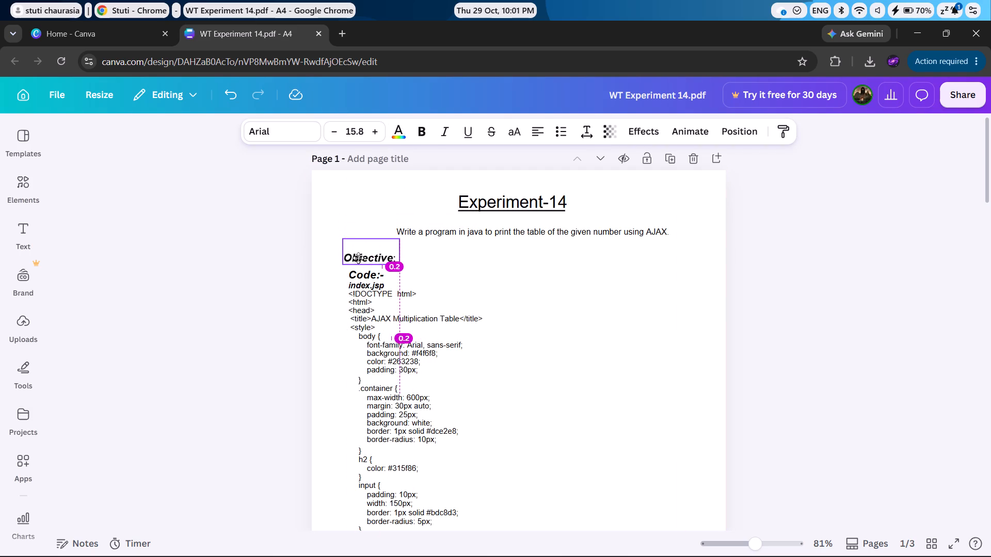
{"action": "left_click_drag", "start_coordinate": [358, 258], "coordinate": [359, 259]}
{"action": "left_click_drag", "start_coordinate": [415, 232], "coordinate": [418, 258]}
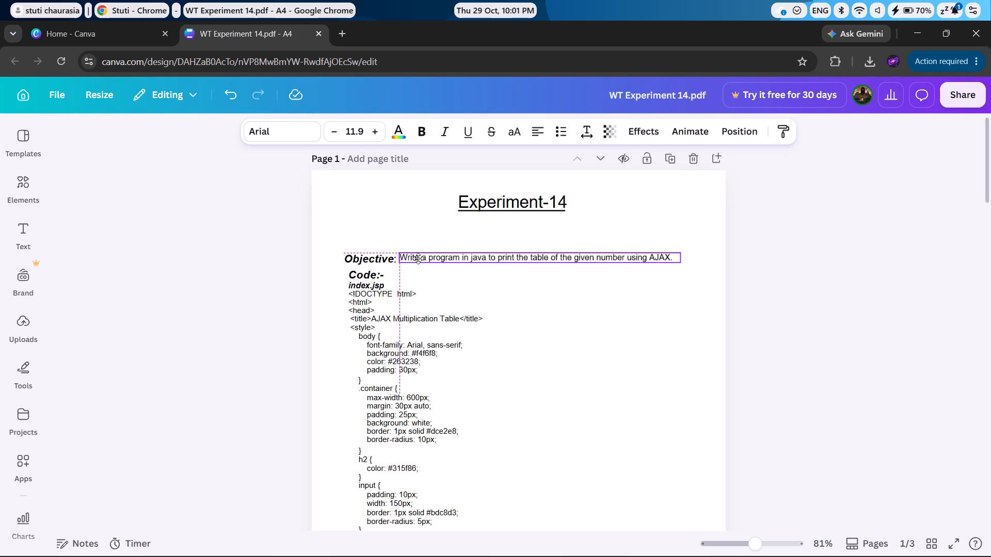
{"action": "left_click_drag", "start_coordinate": [418, 258], "coordinate": [418, 259]}
{"action": "left_click", "coordinate": [458, 285]}
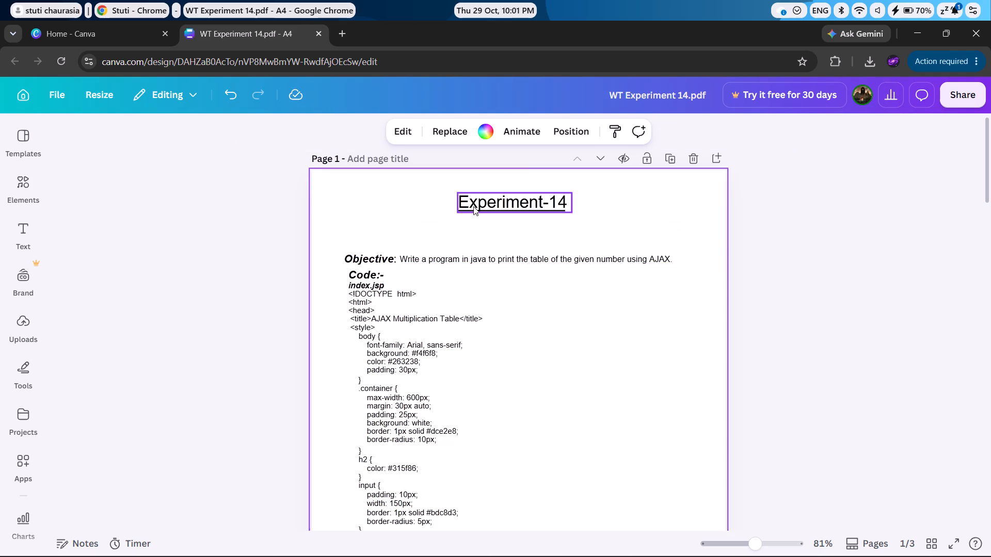
Move the Experiment-14 heading and its underline down to just above the Objective line.
{"action": "left_click_drag", "start_coordinate": [475, 195], "coordinate": [473, 231]}
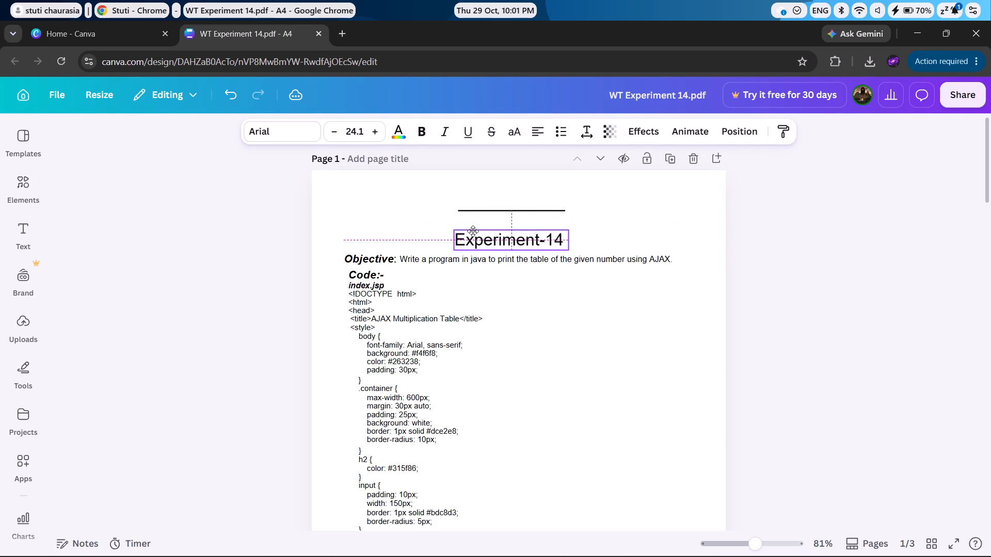
{"action": "left_click_drag", "start_coordinate": [473, 231], "coordinate": [473, 230]}
{"action": "left_click", "coordinate": [447, 209]}
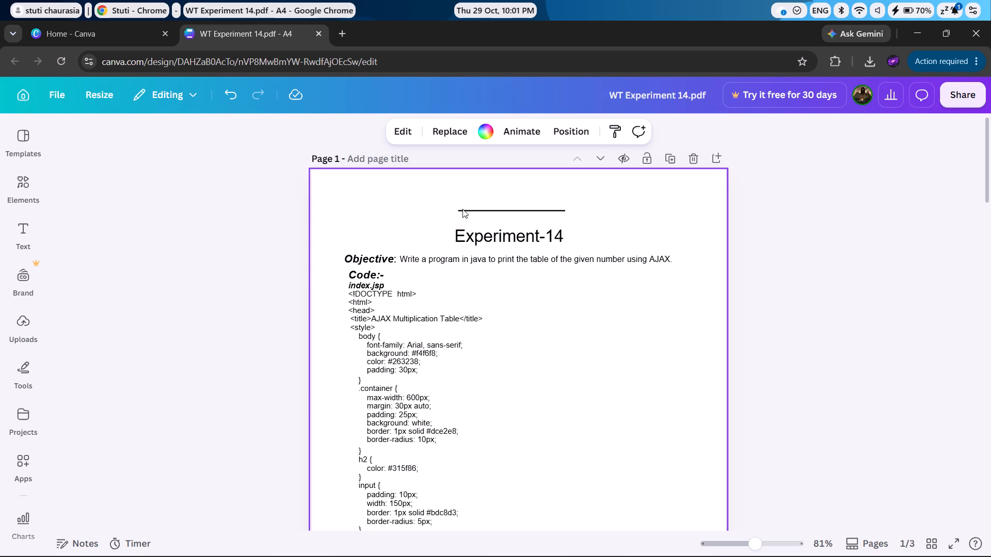
{"action": "left_click", "coordinate": [462, 211]}
{"action": "left_click_drag", "start_coordinate": [462, 210], "coordinate": [463, 245]}
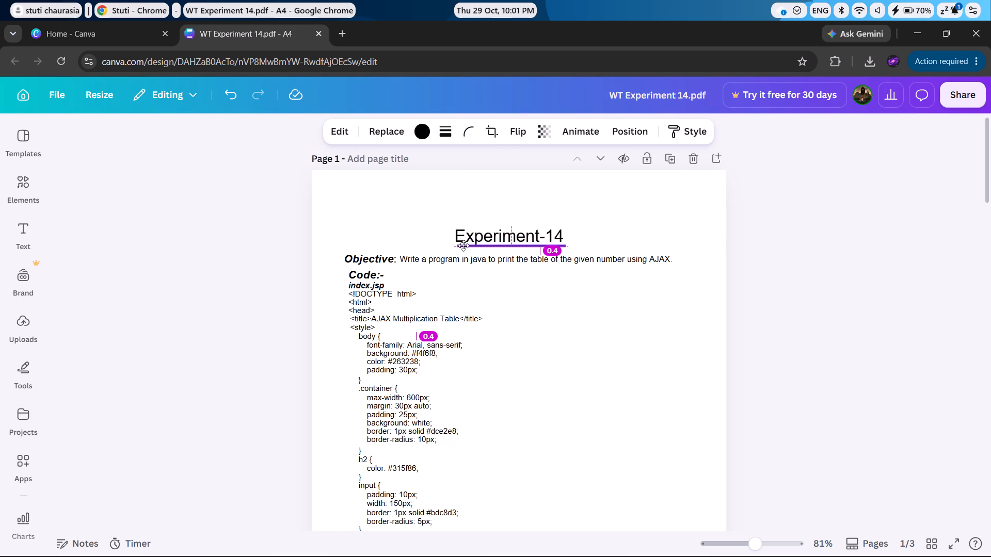
{"action": "left_click_drag", "start_coordinate": [463, 245], "coordinate": [462, 244]}
{"action": "left_click_drag", "start_coordinate": [462, 244], "coordinate": [460, 244]}
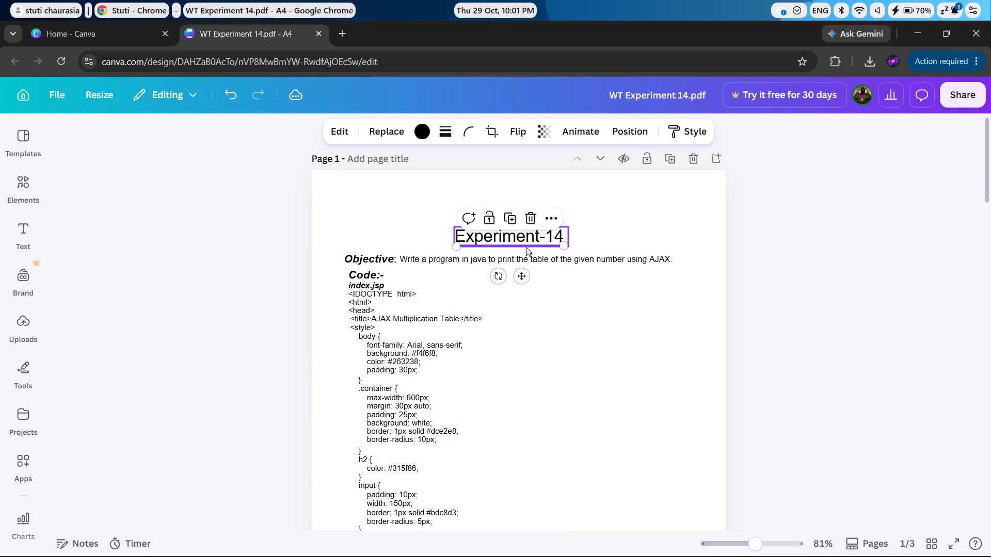
{"action": "left_click", "coordinate": [585, 236]}
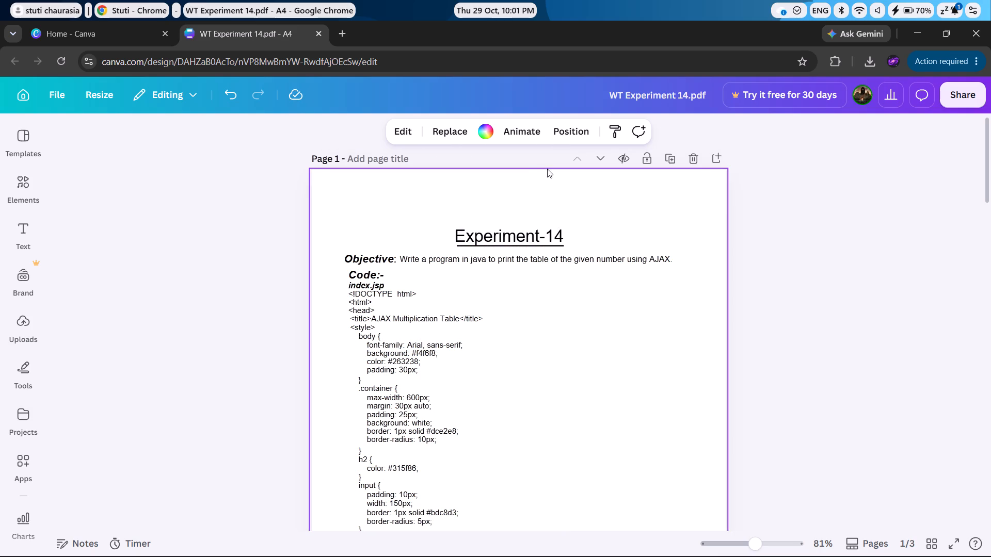
Insert the uploaded Galgotias College header image at the top of page 1 and enlarge it to nearly the full page width.
{"action": "left_click", "coordinate": [0, 331]}
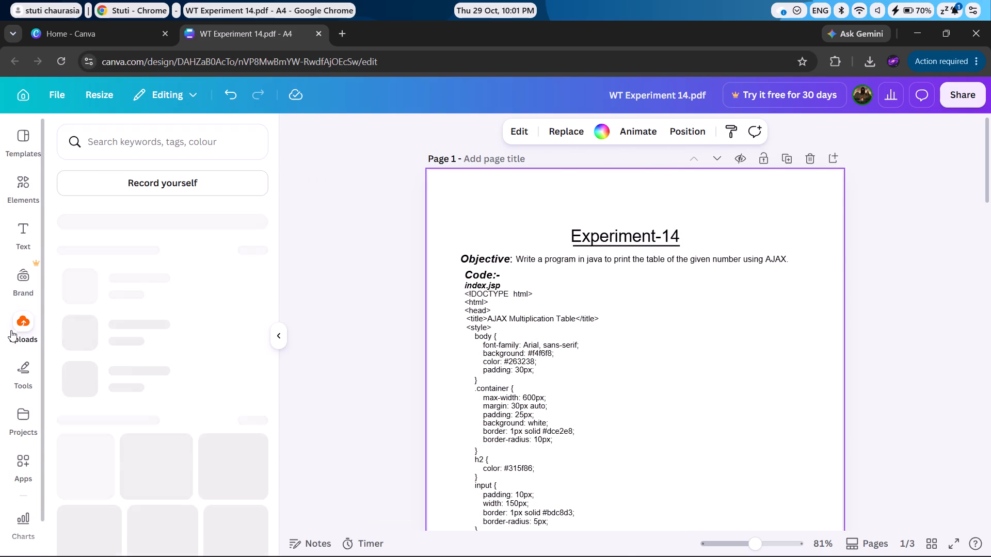
{"action": "scroll", "coordinate": [146, 341], "scroll_direction": "down", "scroll_amount": 3}
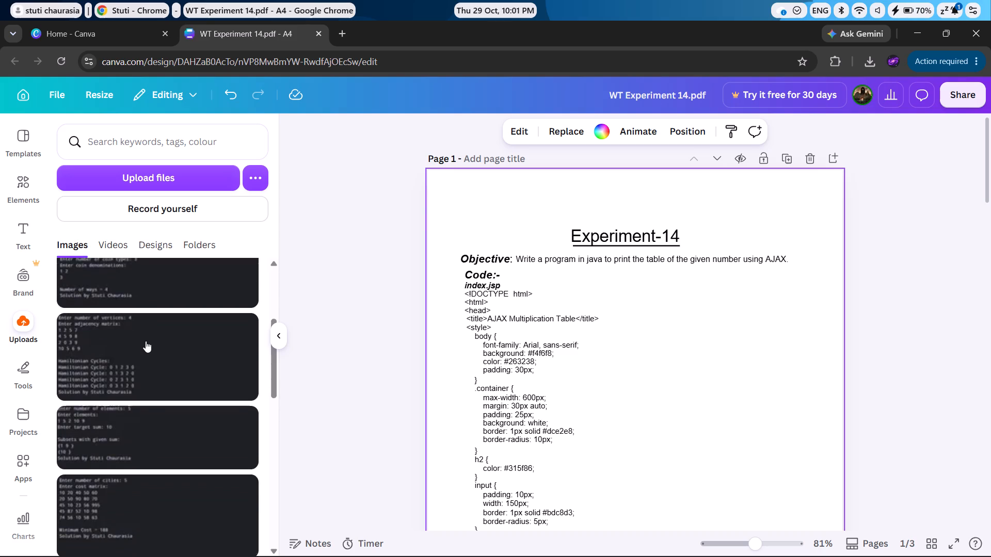
{"action": "scroll", "coordinate": [146, 341], "scroll_direction": "down", "scroll_amount": 4}
{"action": "left_click", "coordinate": [117, 320]}
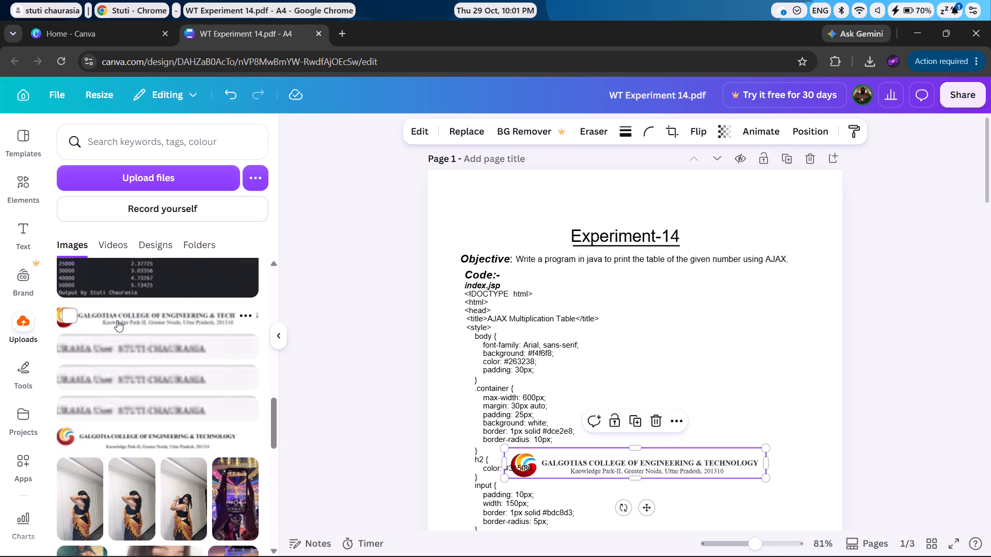
{"action": "left_click_drag", "start_coordinate": [647, 508], "coordinate": [626, 247]}
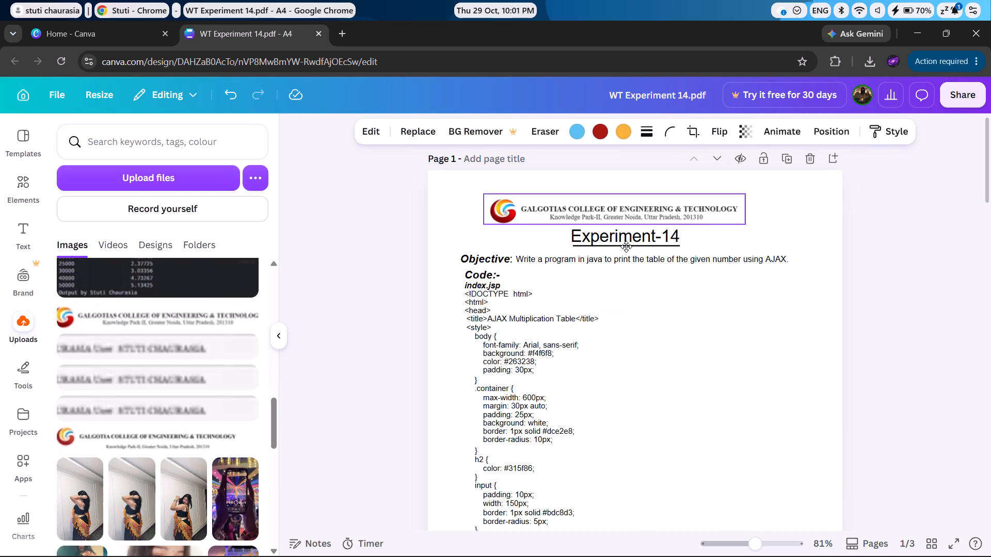
{"action": "left_click_drag", "start_coordinate": [626, 247], "coordinate": [662, 250]}
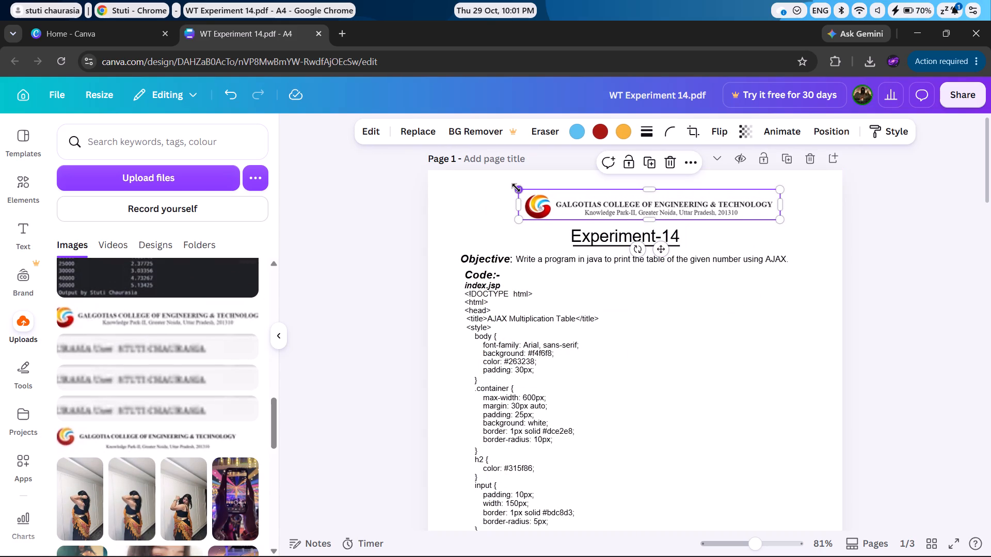
{"action": "left_click_drag", "start_coordinate": [516, 188], "coordinate": [429, 217]}
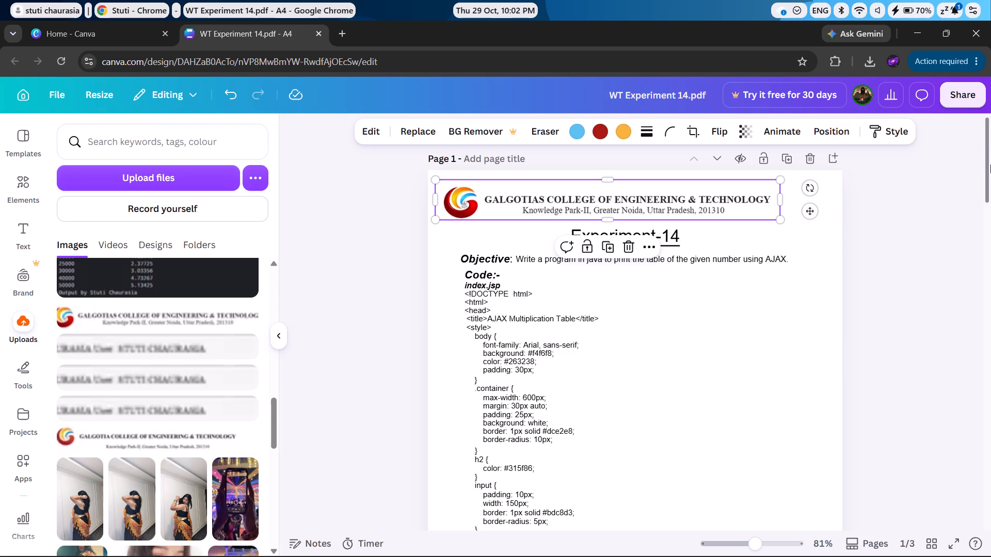
{"action": "left_click_drag", "start_coordinate": [782, 220], "coordinate": [845, 220]}
{"action": "left_click_drag", "start_coordinate": [680, 217], "coordinate": [676, 207]}
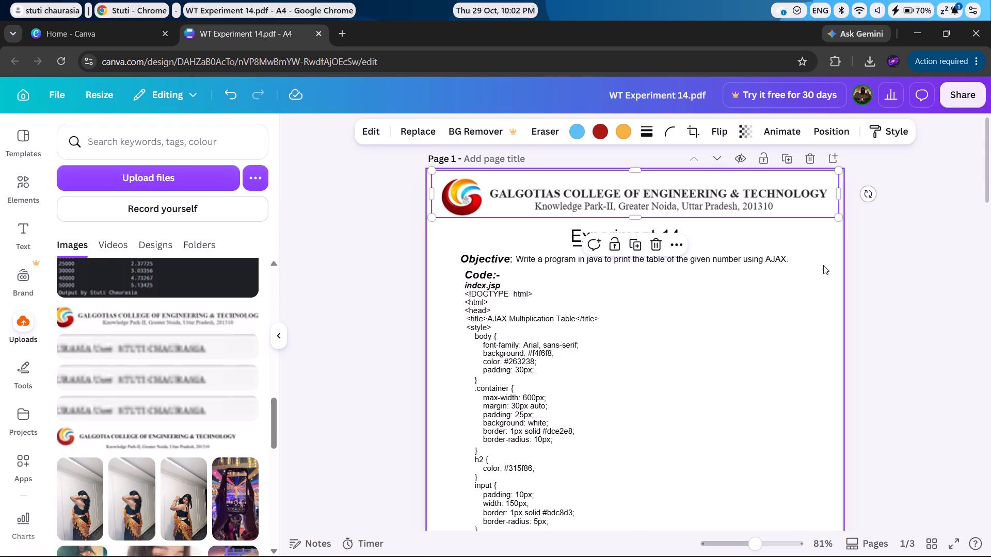
{"action": "left_click", "coordinate": [825, 266]}
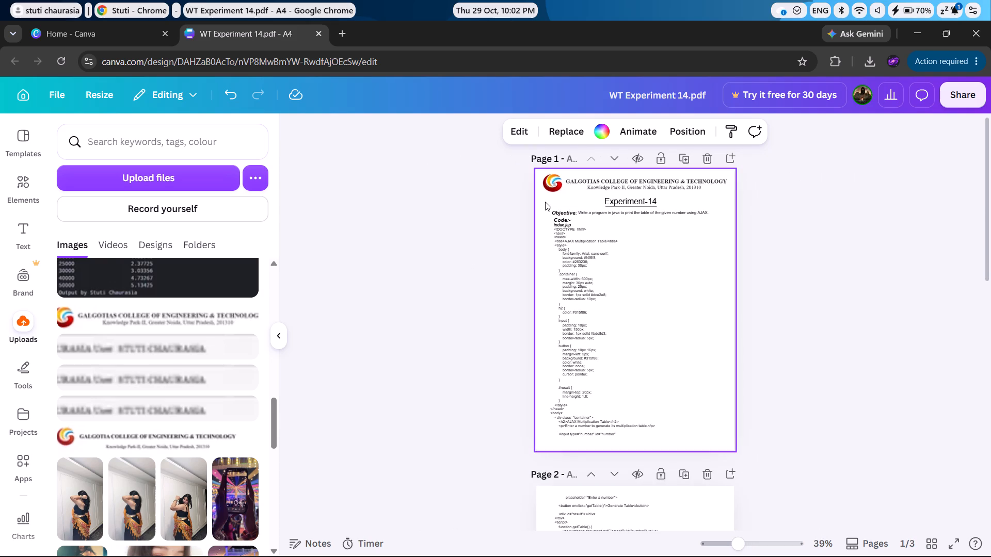
Remove the italic formatting from all the text below the college header on page 1.
{"action": "left_click_drag", "start_coordinate": [545, 202], "coordinate": [667, 438]}
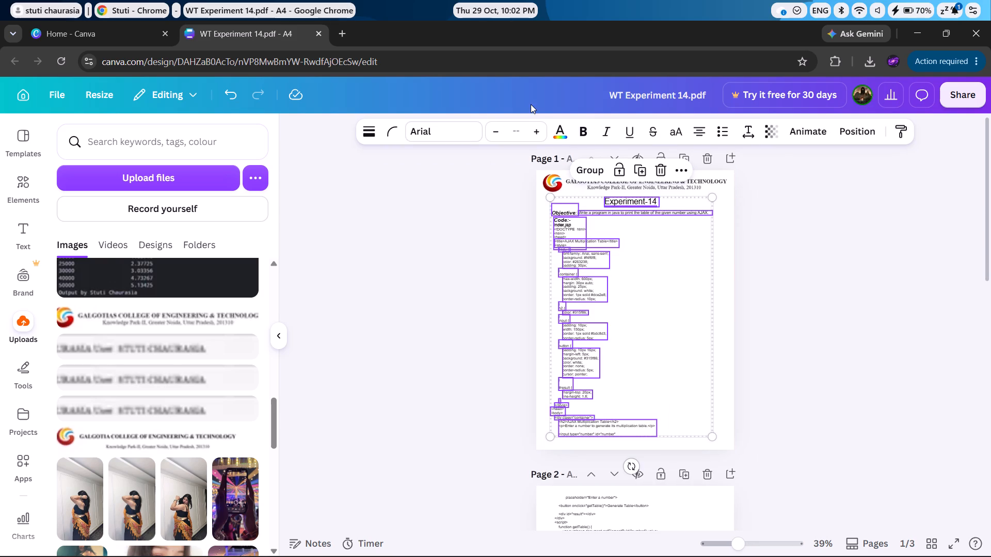
{"action": "left_click", "coordinate": [606, 129]}
{"action": "left_click", "coordinate": [606, 129]}
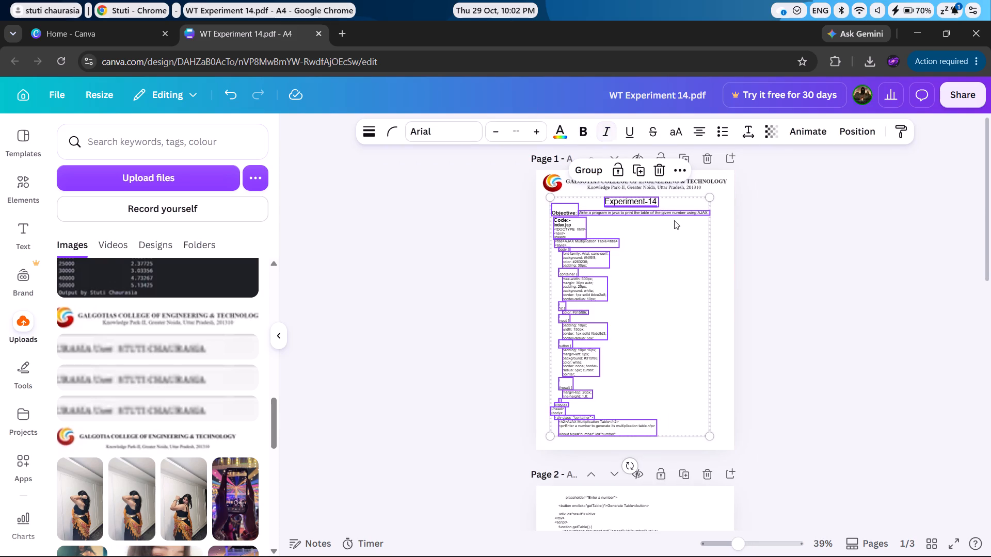
{"action": "left_click", "coordinate": [736, 282]}
Remove the italic formatting from all the text on page 2.
{"action": "scroll", "coordinate": [736, 282], "scroll_direction": "down", "scroll_amount": 5}
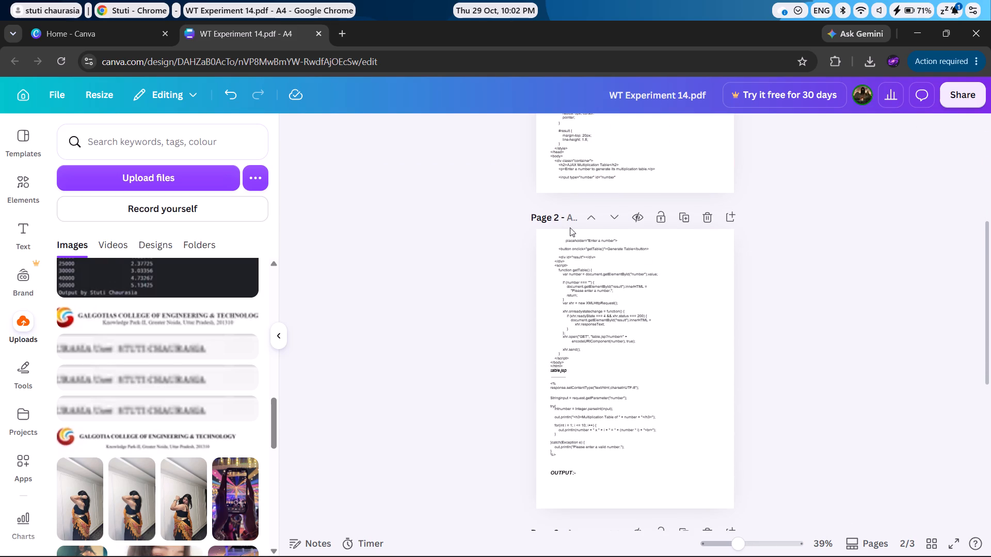
{"action": "left_click_drag", "start_coordinate": [553, 233], "coordinate": [646, 488]}
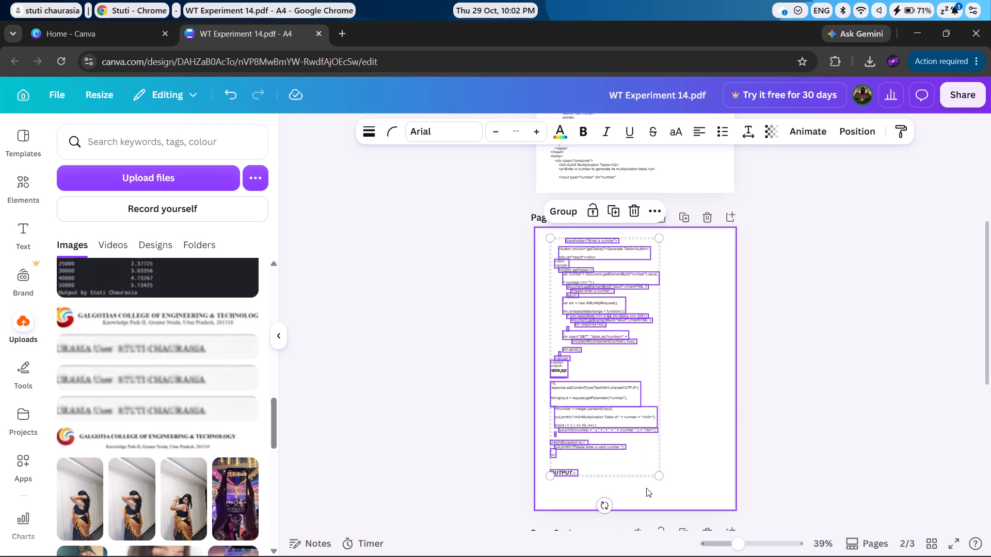
{"action": "left_click", "coordinate": [604, 134]}
{"action": "left_click", "coordinate": [604, 134]}
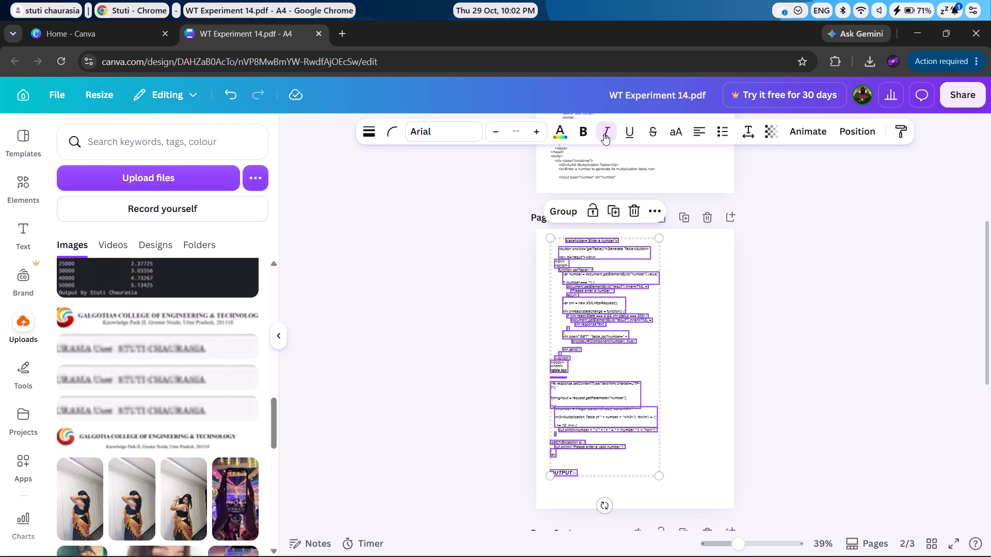
{"action": "left_click", "coordinate": [728, 362]}
Move the OUTPUT heading from the bottom of page 2 to the top of page 3, above the first screenshot.
{"action": "scroll", "coordinate": [728, 362], "scroll_direction": "down", "scroll_amount": 5}
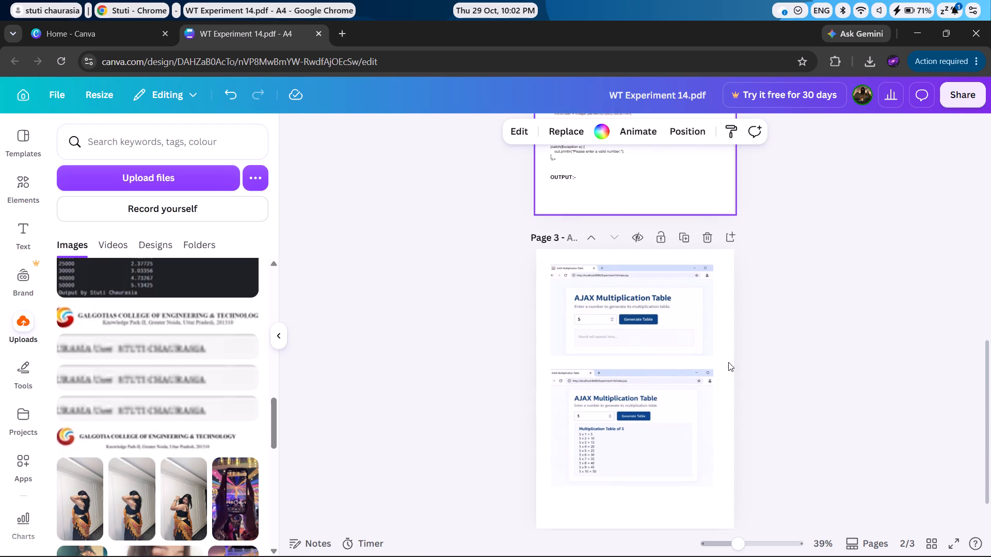
{"action": "scroll", "coordinate": [626, 299], "scroll_direction": "up", "scroll_amount": 3}
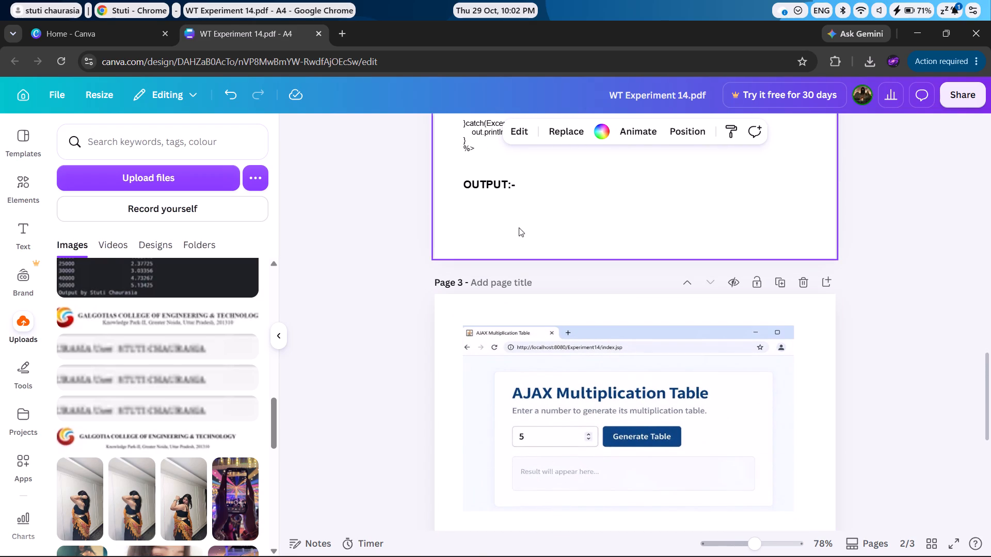
{"action": "left_click_drag", "start_coordinate": [476, 181], "coordinate": [472, 307]}
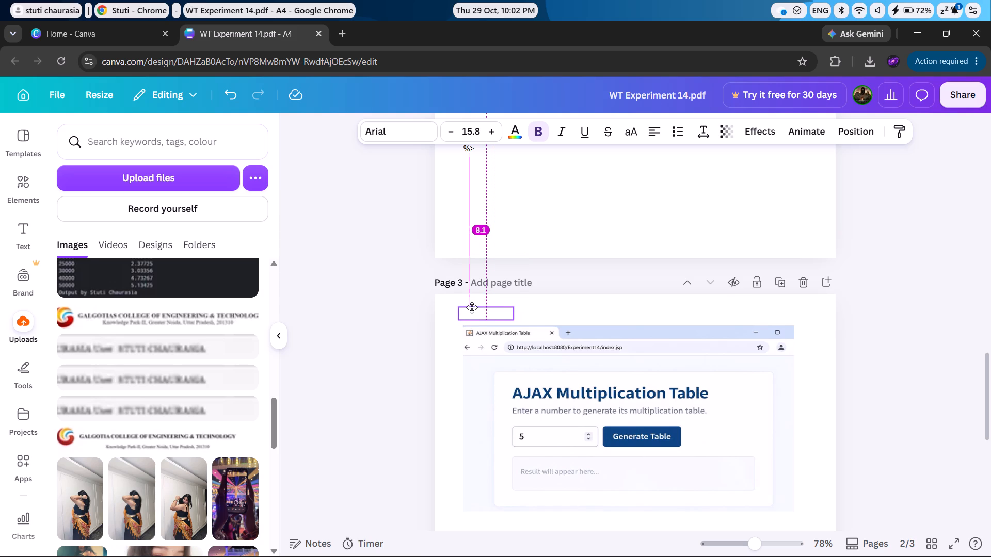
{"action": "left_click_drag", "start_coordinate": [472, 307], "coordinate": [473, 307]}
{"action": "left_click", "coordinate": [532, 196]}
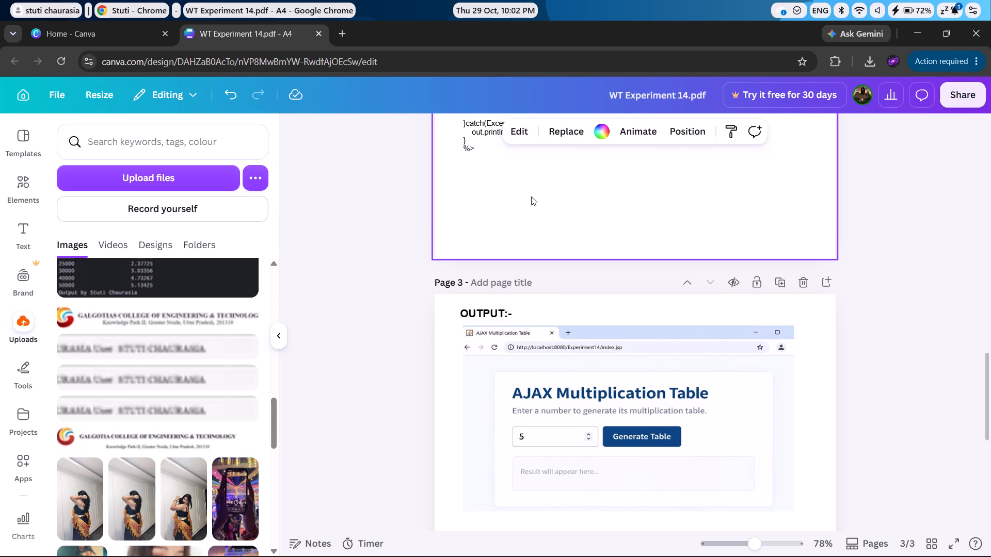
Nudge the Code and index.jsp text block on page 1 slightly upward, closer to the Objective line.
{"action": "scroll", "coordinate": [531, 196], "scroll_direction": "left", "scroll_amount": 1}
{"action": "scroll", "coordinate": [531, 196], "scroll_direction": "up", "scroll_amount": 5}
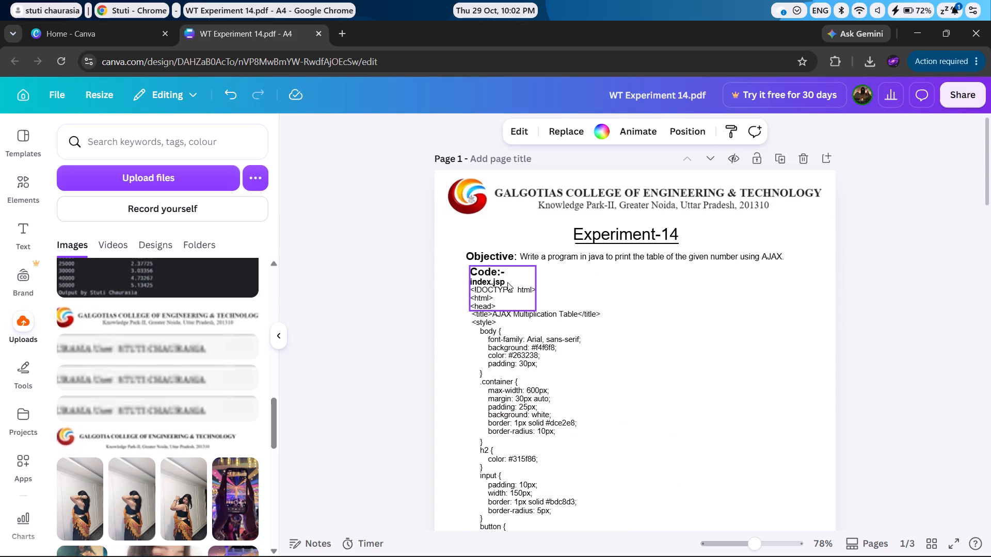
{"action": "left_click", "coordinate": [493, 283]}
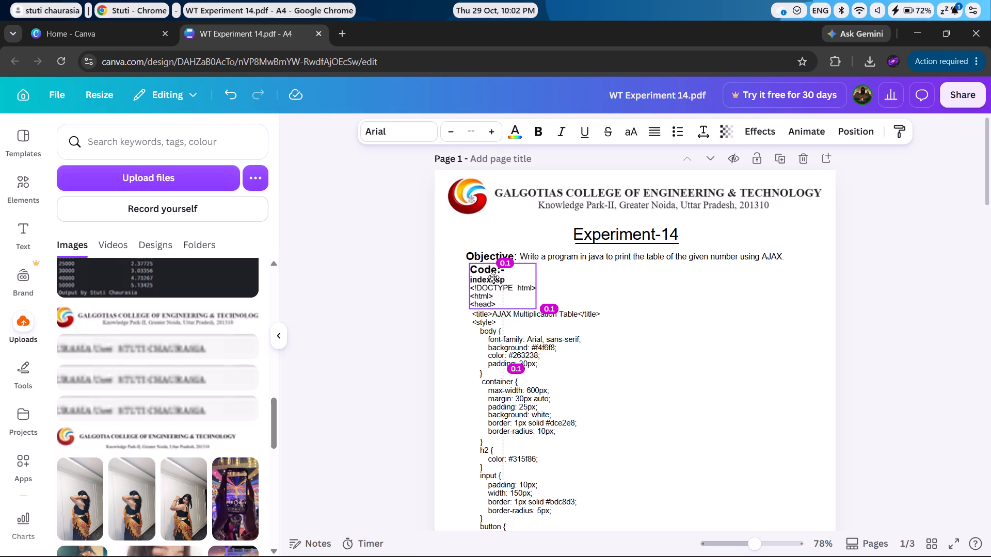
{"action": "left_click", "coordinate": [566, 293]}
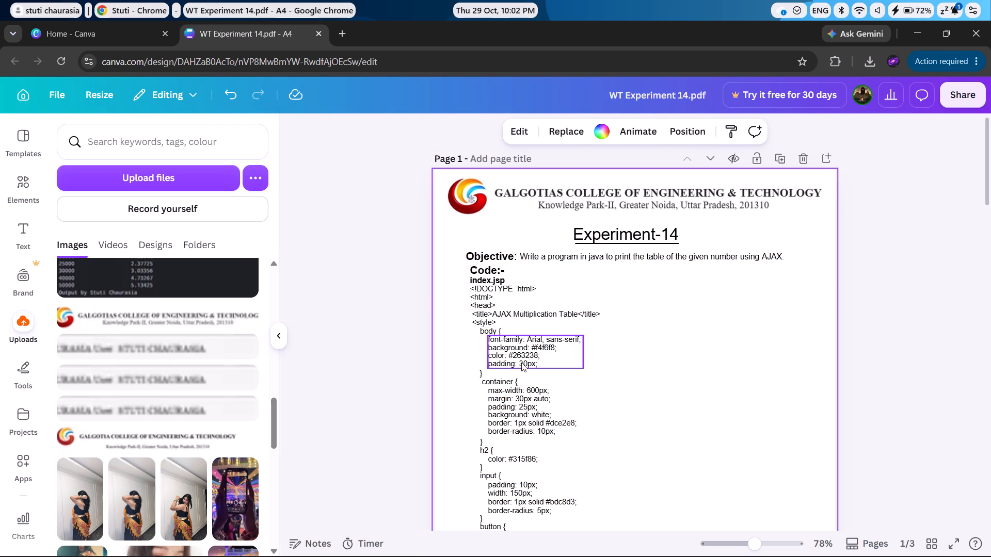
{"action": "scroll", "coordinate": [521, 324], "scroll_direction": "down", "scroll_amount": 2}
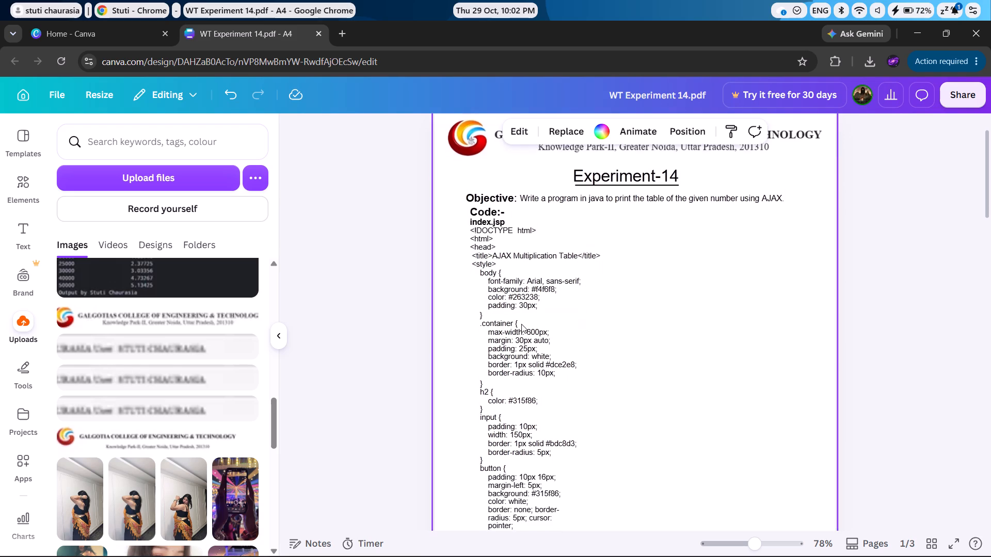
Delete the short line beneath the table.jsp heading on page 2.
{"action": "scroll", "coordinate": [521, 324], "scroll_direction": "down", "scroll_amount": 3}
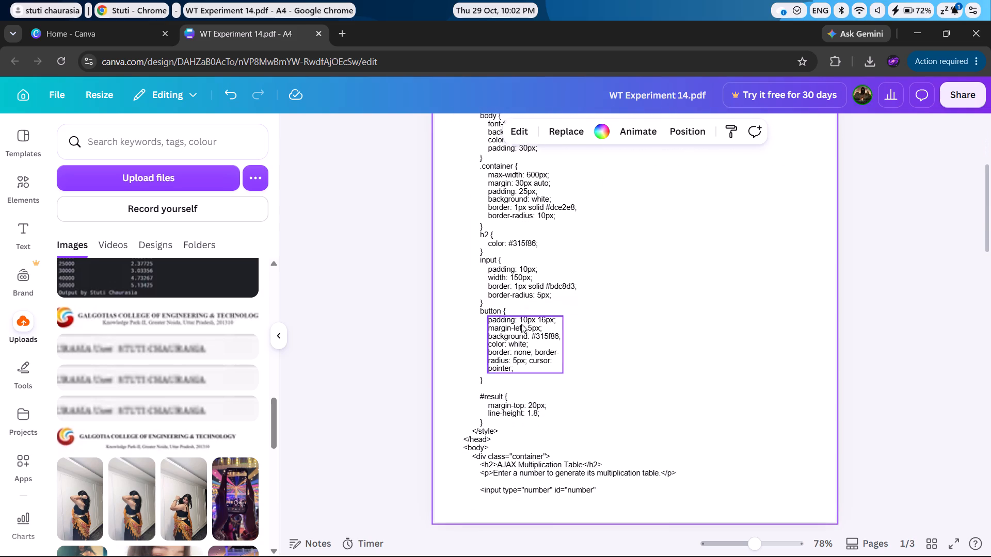
{"action": "scroll", "coordinate": [521, 324], "scroll_direction": "down", "scroll_amount": 3}
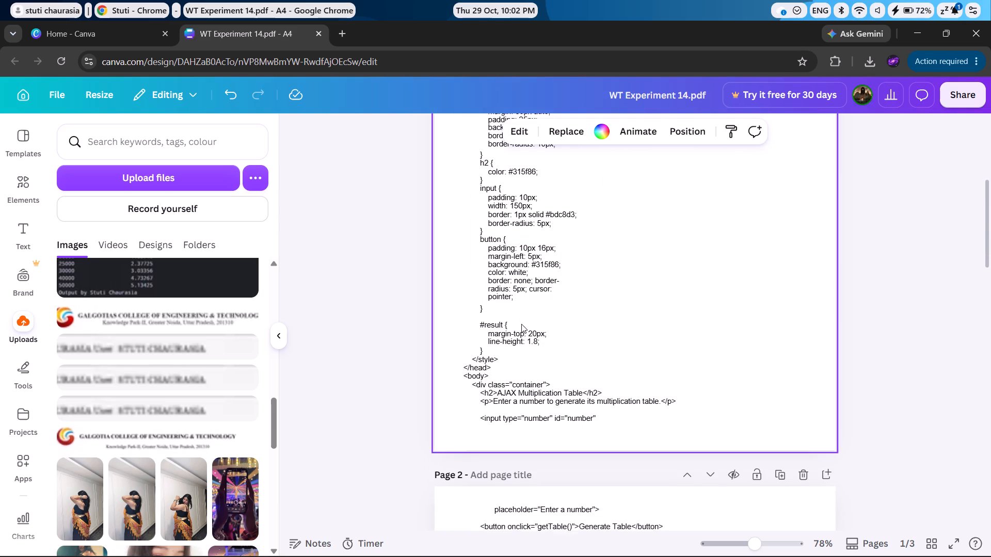
{"action": "scroll", "coordinate": [521, 324], "scroll_direction": "down", "scroll_amount": 2}
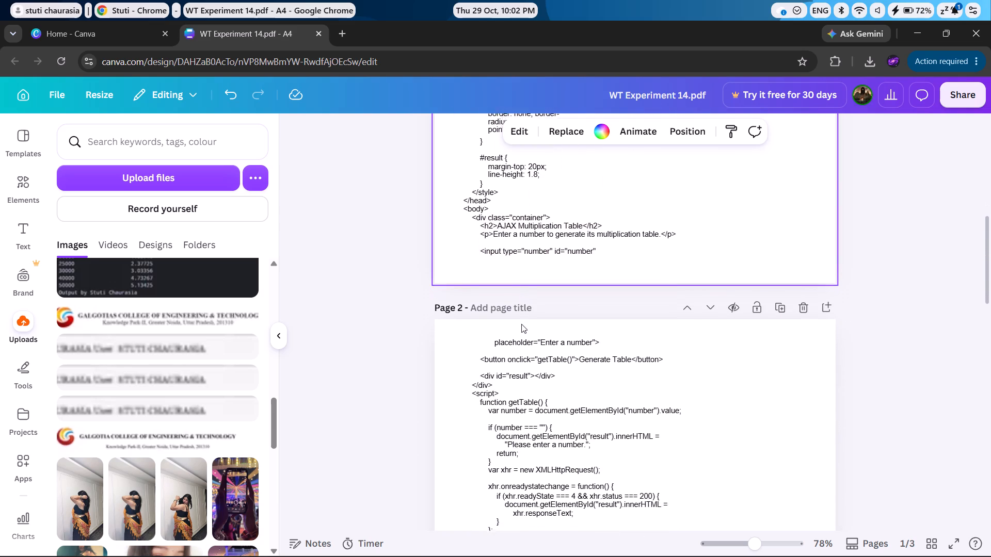
{"action": "scroll", "coordinate": [521, 324], "scroll_direction": "down", "scroll_amount": 3}
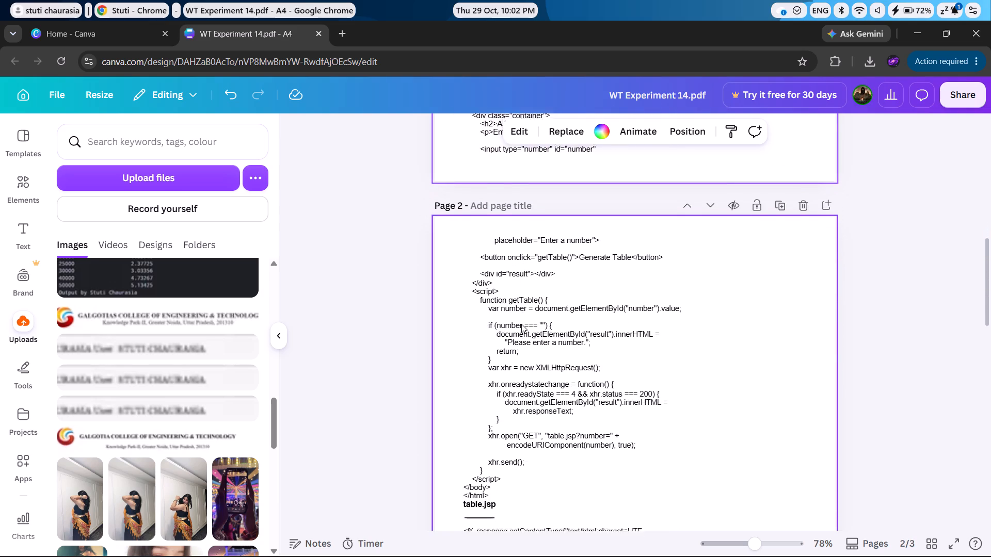
{"action": "scroll", "coordinate": [521, 324], "scroll_direction": "down", "scroll_amount": 2}
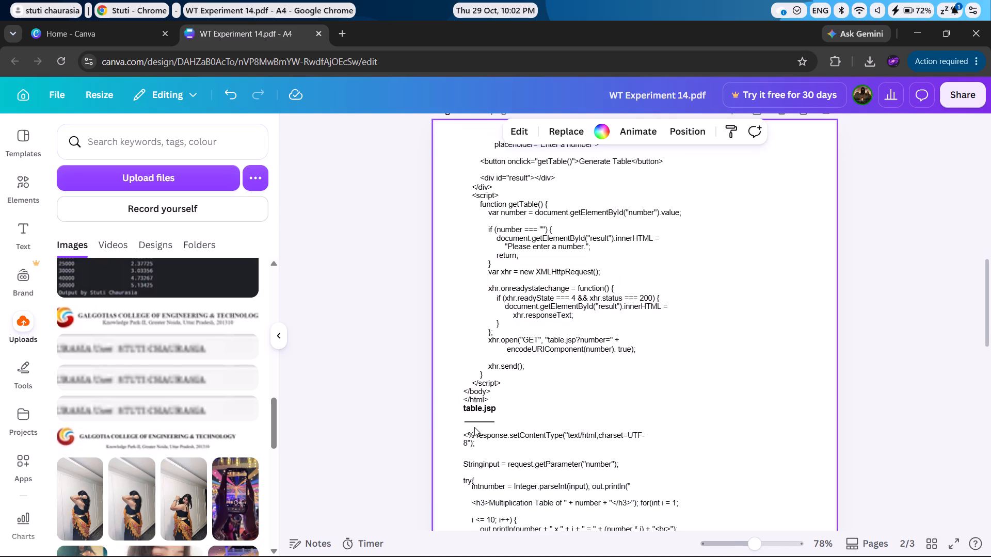
{"action": "left_click", "coordinate": [475, 421]}
{"action": "left_click", "coordinate": [501, 394]}
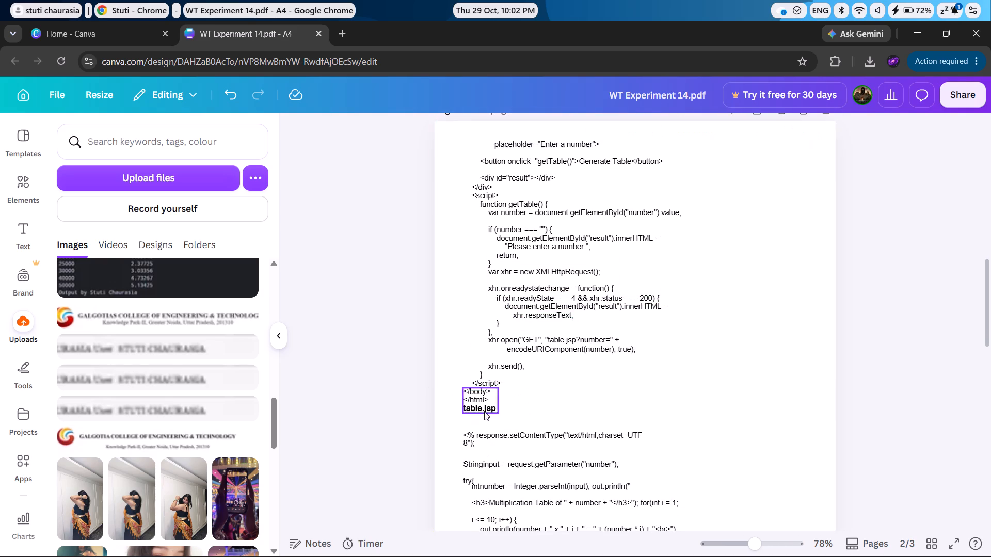
Insert a blank line between the closing </html> tag and the table.jsp heading on page 2.
{"action": "left_click", "coordinate": [482, 408]}
{"action": "double_click", "coordinate": [488, 398]}
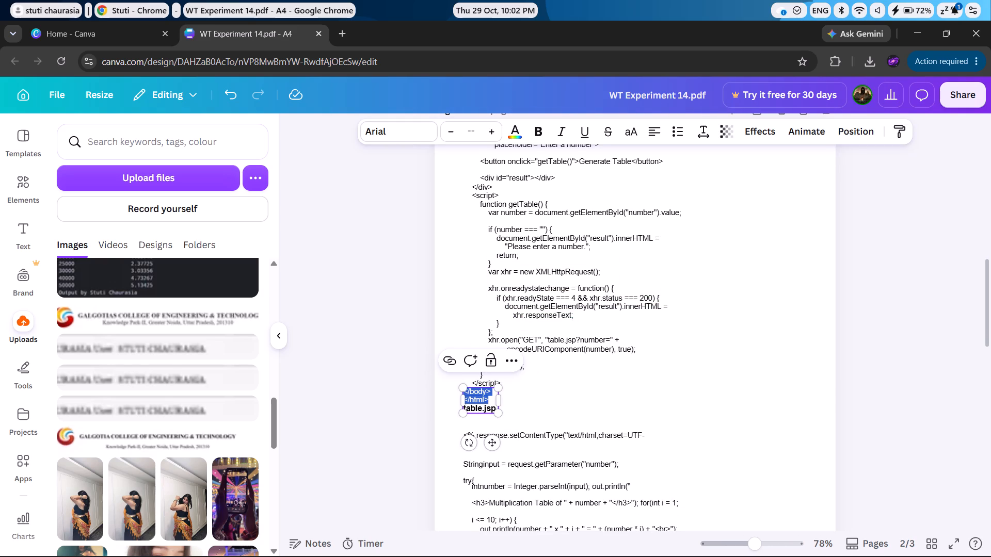
{"action": "left_click", "coordinate": [488, 398]}
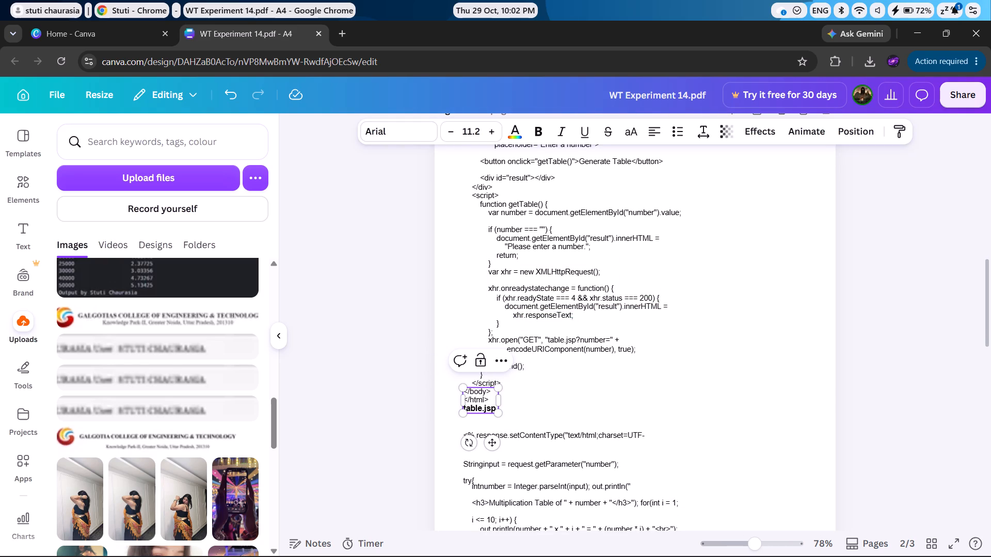
{"action": "key", "text": "Return"}
{"action": "left_click", "coordinate": [521, 396]}
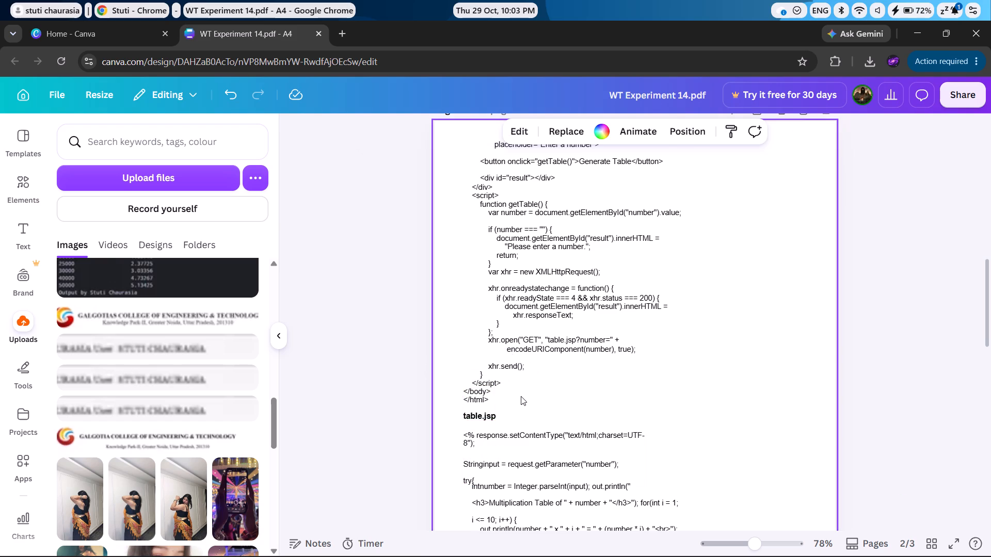
Review the rest of the table.jsp code on page 2 and the output screenshots on page 3, and return to page 1.
{"action": "scroll", "coordinate": [487, 443], "scroll_direction": "down", "scroll_amount": 1}
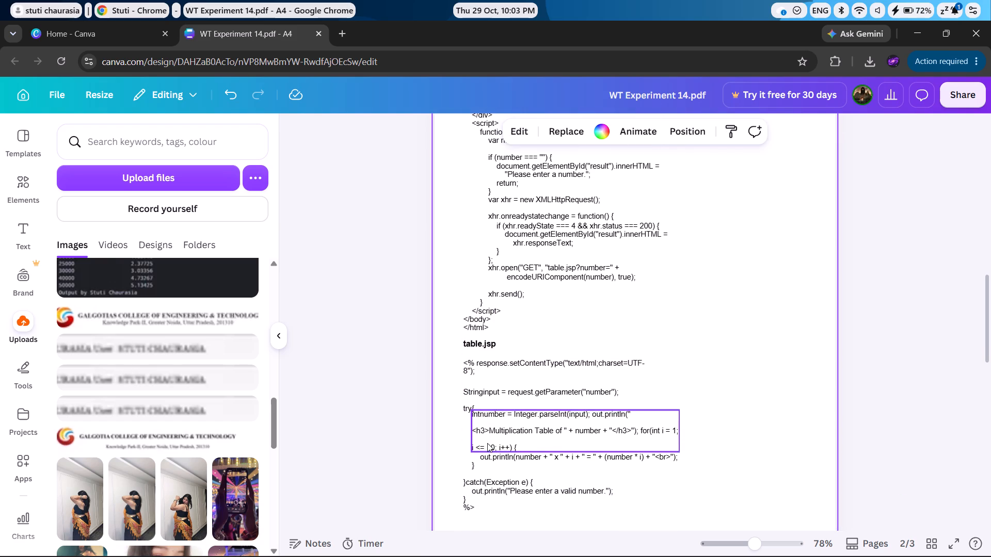
{"action": "scroll", "coordinate": [487, 443], "scroll_direction": "down", "scroll_amount": 1}
{"action": "scroll", "coordinate": [540, 512], "scroll_direction": "down", "scroll_amount": 2}
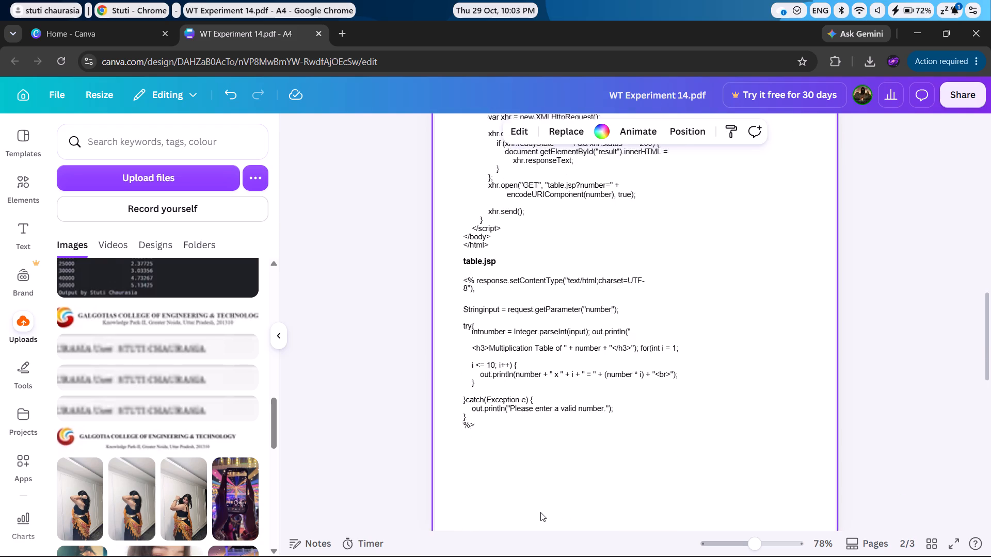
{"action": "scroll", "coordinate": [540, 512], "scroll_direction": "down", "scroll_amount": 4}
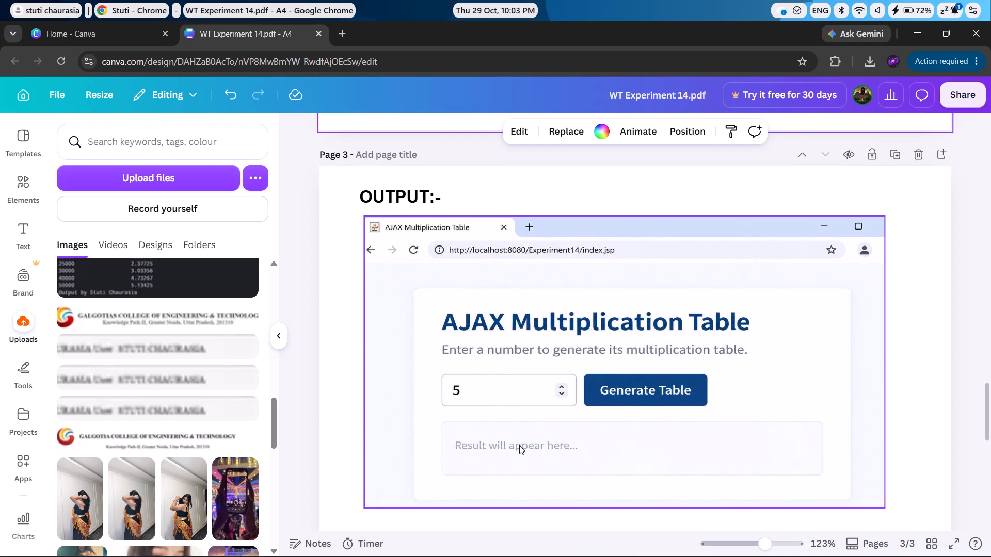
{"action": "scroll", "coordinate": [519, 445], "scroll_direction": "down", "scroll_amount": 9}
{"action": "scroll", "coordinate": [519, 445], "scroll_direction": "up", "scroll_amount": 6}
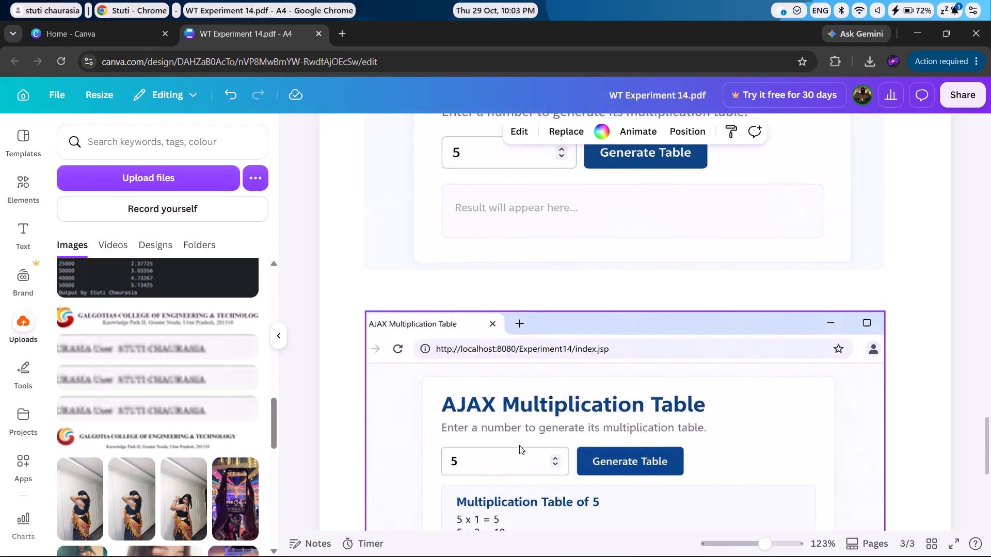
{"action": "scroll", "coordinate": [519, 445], "scroll_direction": "up", "scroll_amount": 3}
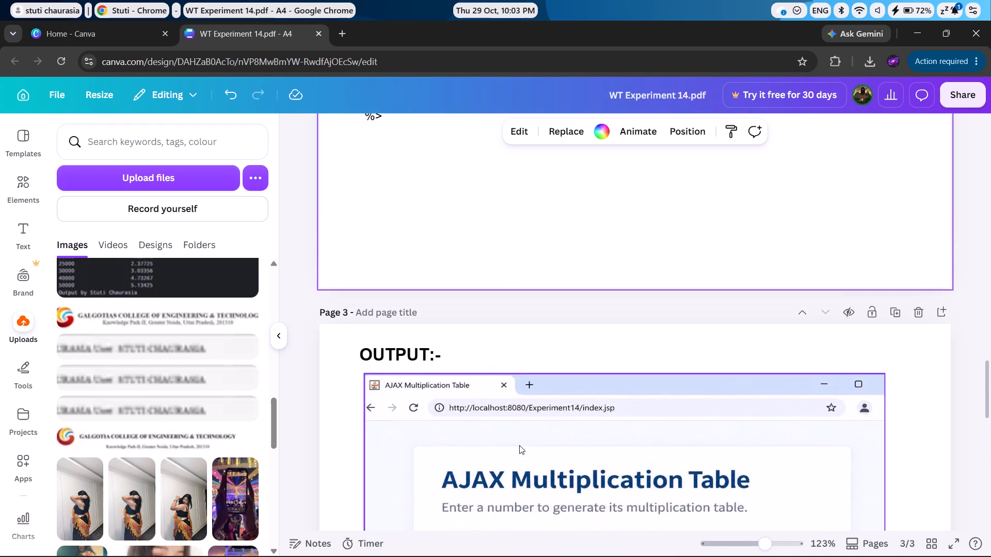
{"action": "scroll", "coordinate": [519, 445], "scroll_direction": "down", "scroll_amount": 7}
{"action": "scroll", "coordinate": [519, 445], "scroll_direction": "up", "scroll_amount": 4}
{"action": "scroll", "coordinate": [519, 445], "scroll_direction": "down", "scroll_amount": 5}
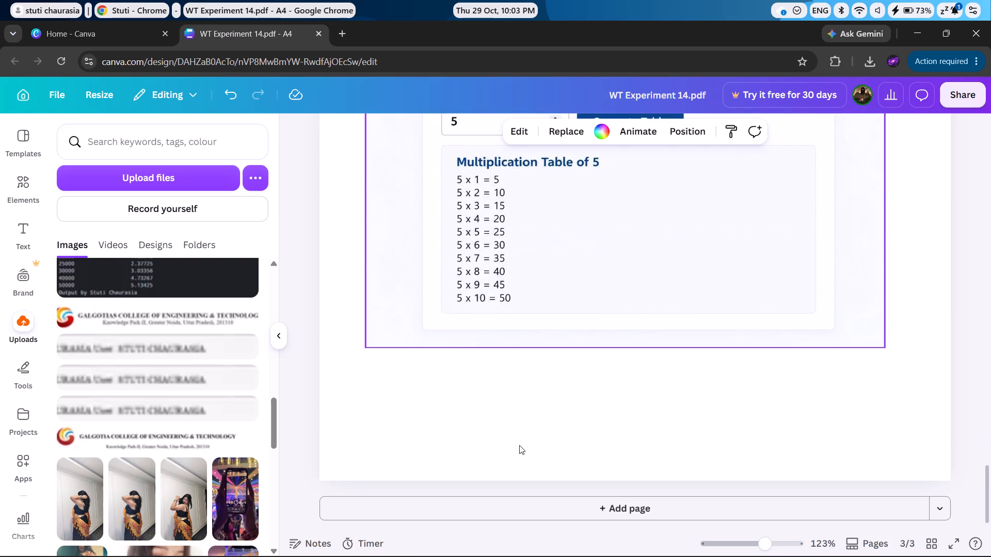
{"action": "scroll", "coordinate": [519, 445], "scroll_direction": "up", "scroll_amount": 6}
{"action": "scroll", "coordinate": [519, 445], "scroll_direction": "down", "scroll_amount": 2}
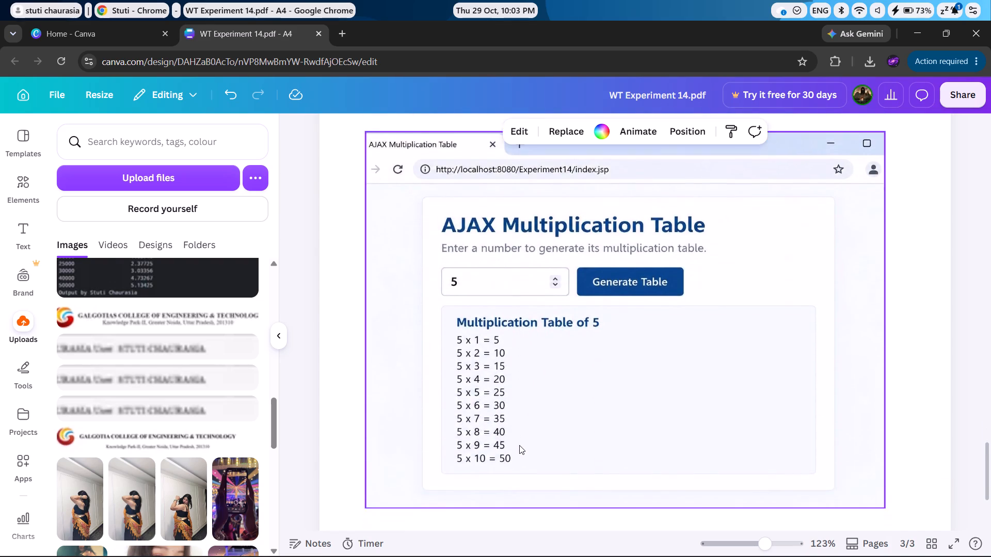
{"action": "scroll", "coordinate": [519, 445], "scroll_direction": "down", "scroll_amount": 1}
{"action": "scroll", "coordinate": [519, 445], "scroll_direction": "up", "scroll_amount": 15}
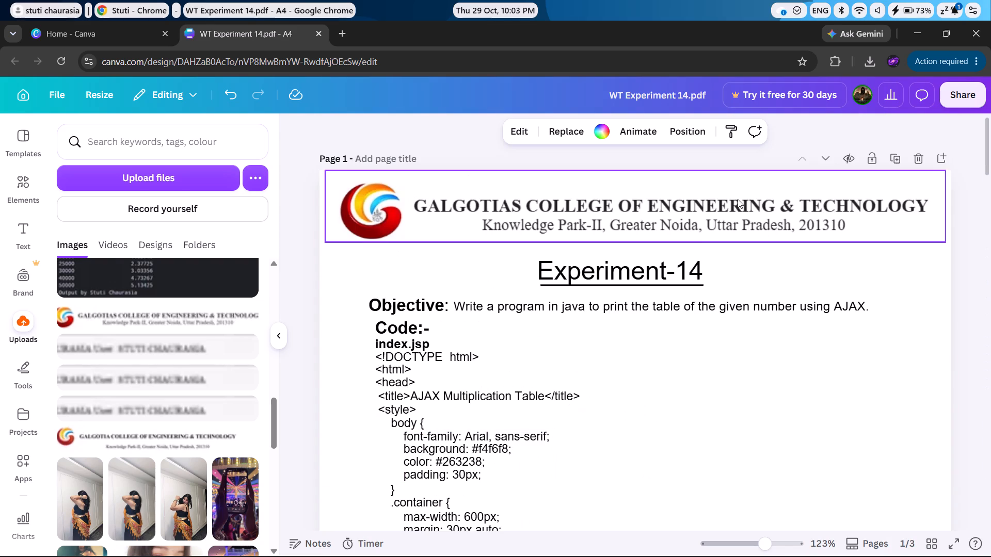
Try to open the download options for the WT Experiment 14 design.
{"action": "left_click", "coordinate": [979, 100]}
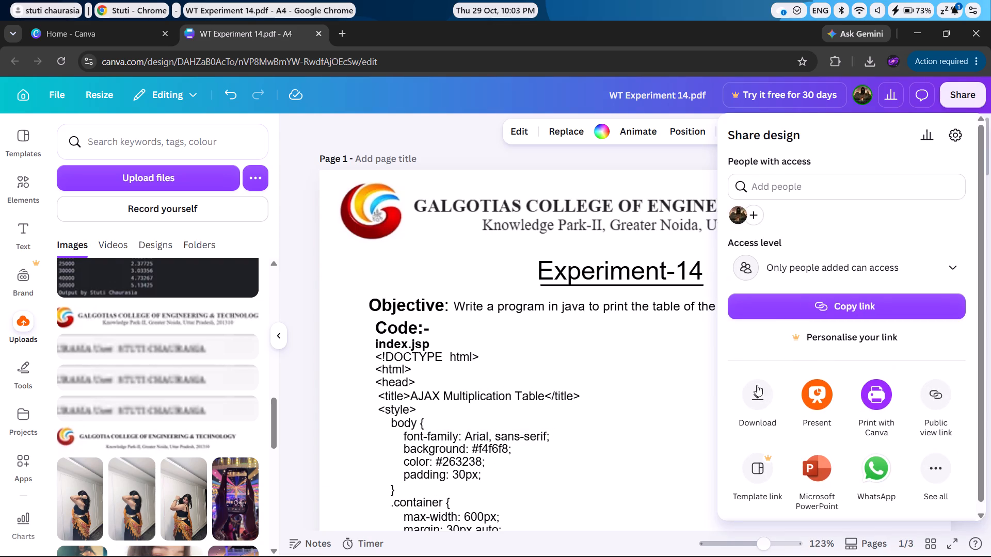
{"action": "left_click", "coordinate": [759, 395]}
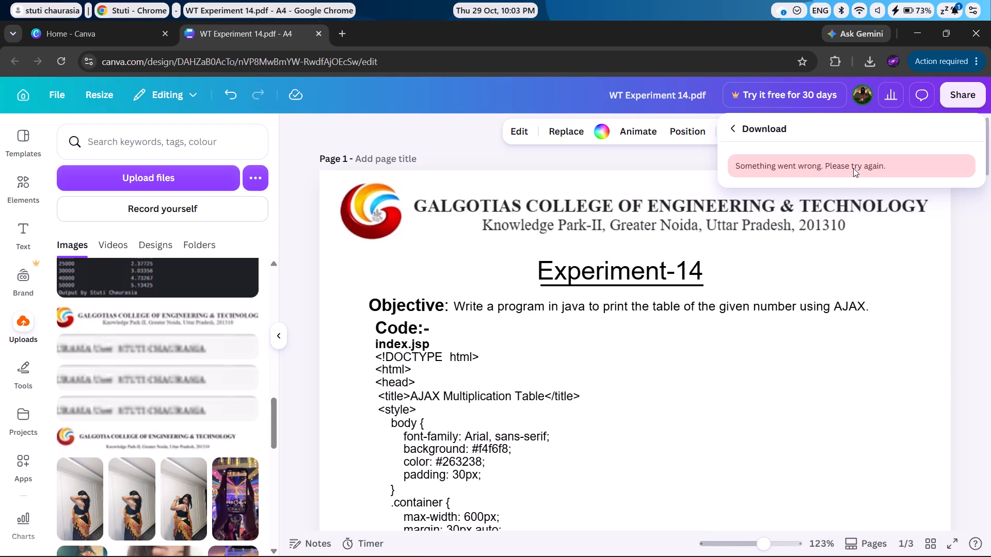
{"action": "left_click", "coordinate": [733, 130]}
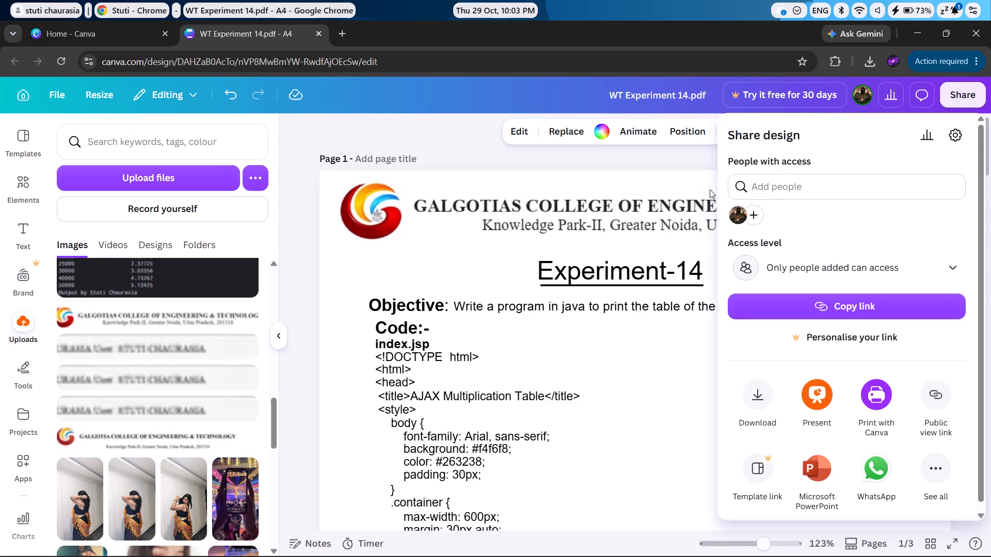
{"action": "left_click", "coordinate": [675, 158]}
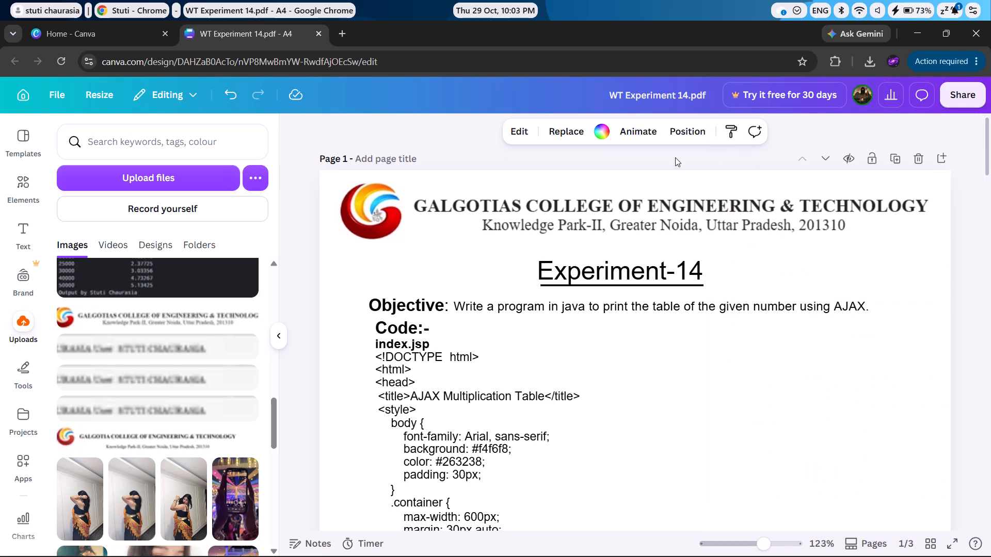